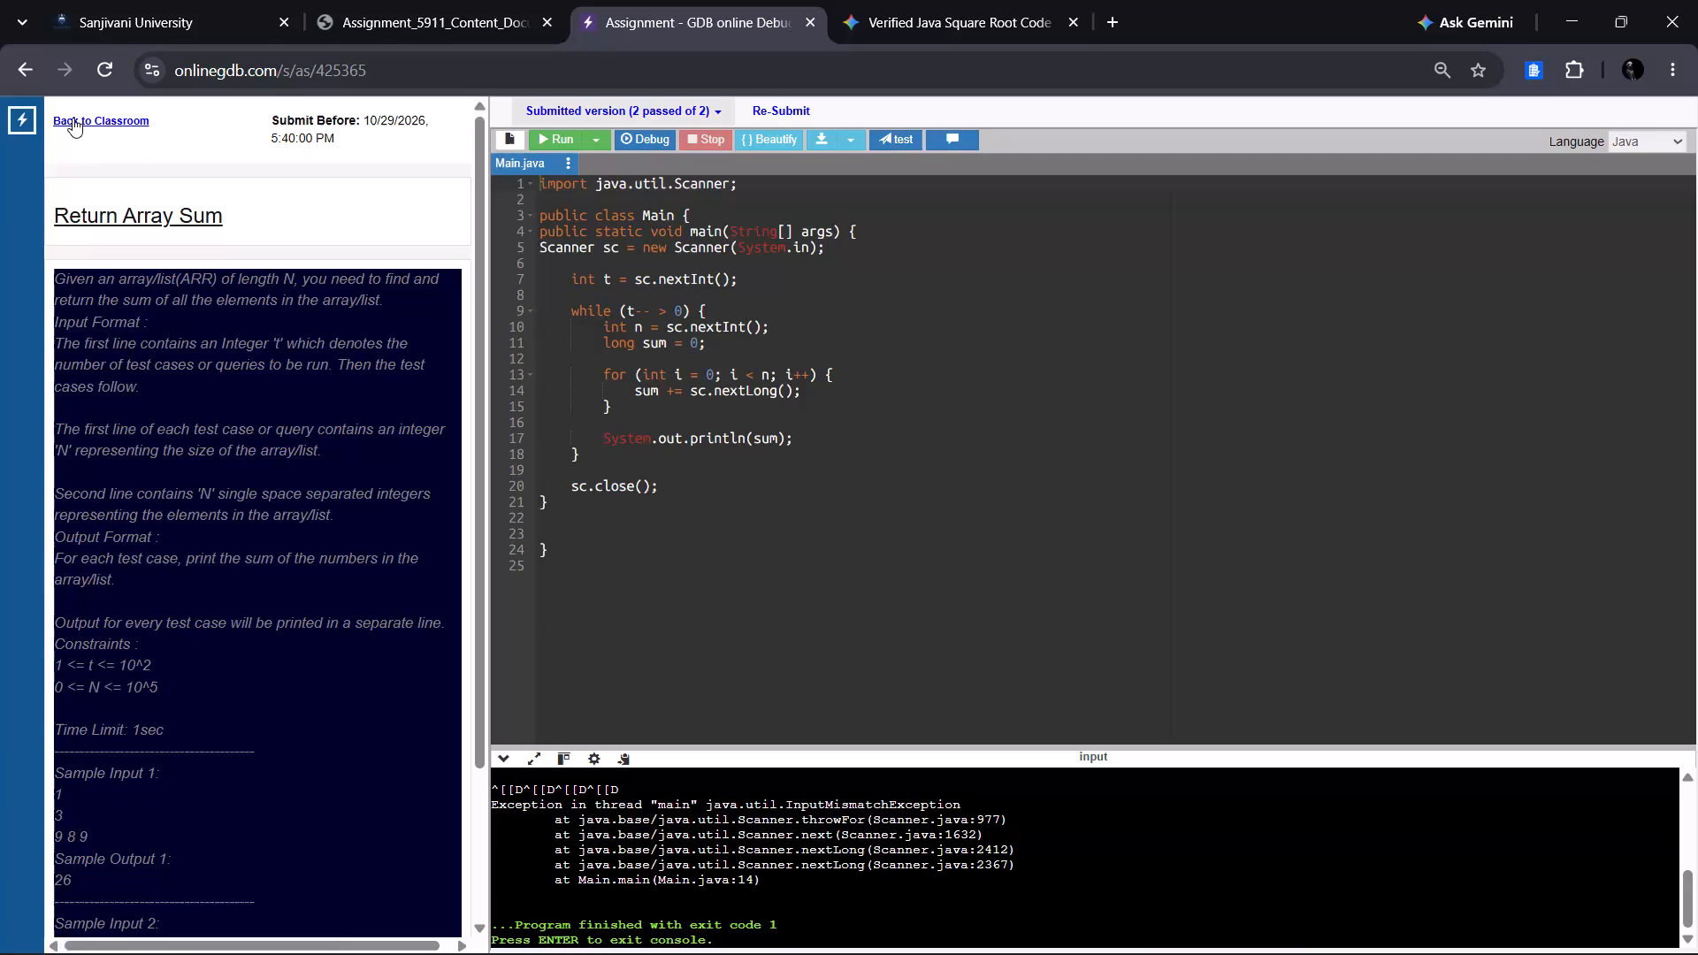
Open the Pyramid Star Pattern assignment from the Java_PBL_Batch-1 classroom and run its submitted program.
{"action": "left_click", "coordinate": [73, 118]}
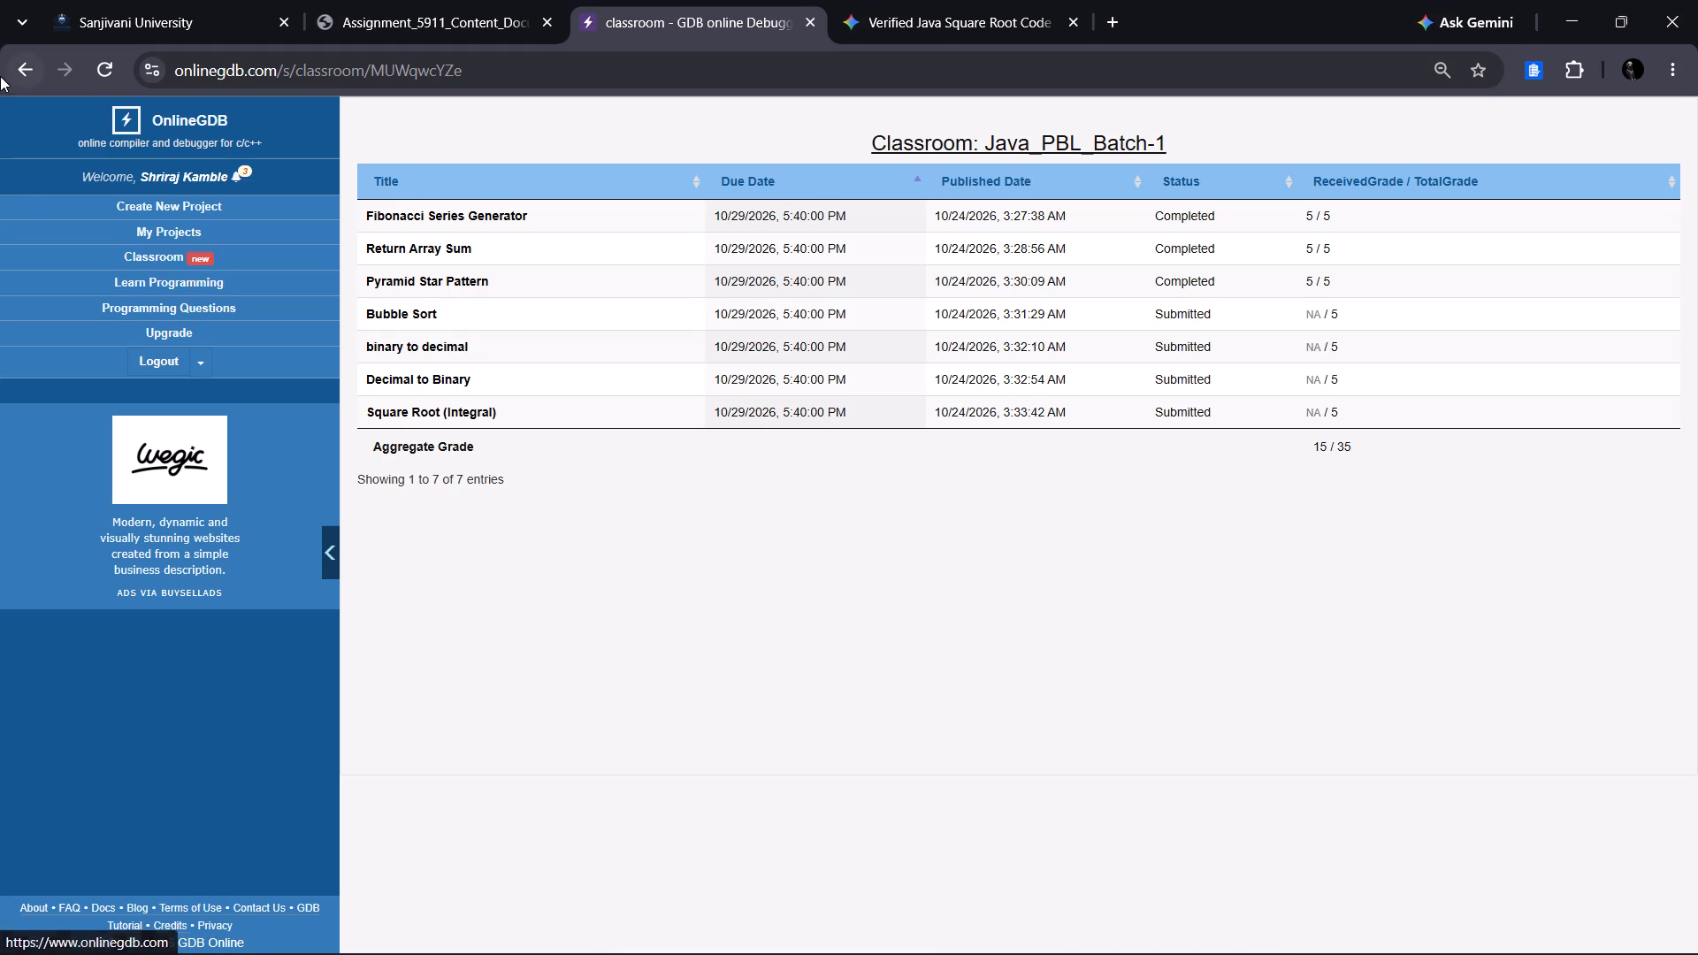
{"action": "left_click", "coordinate": [455, 279]}
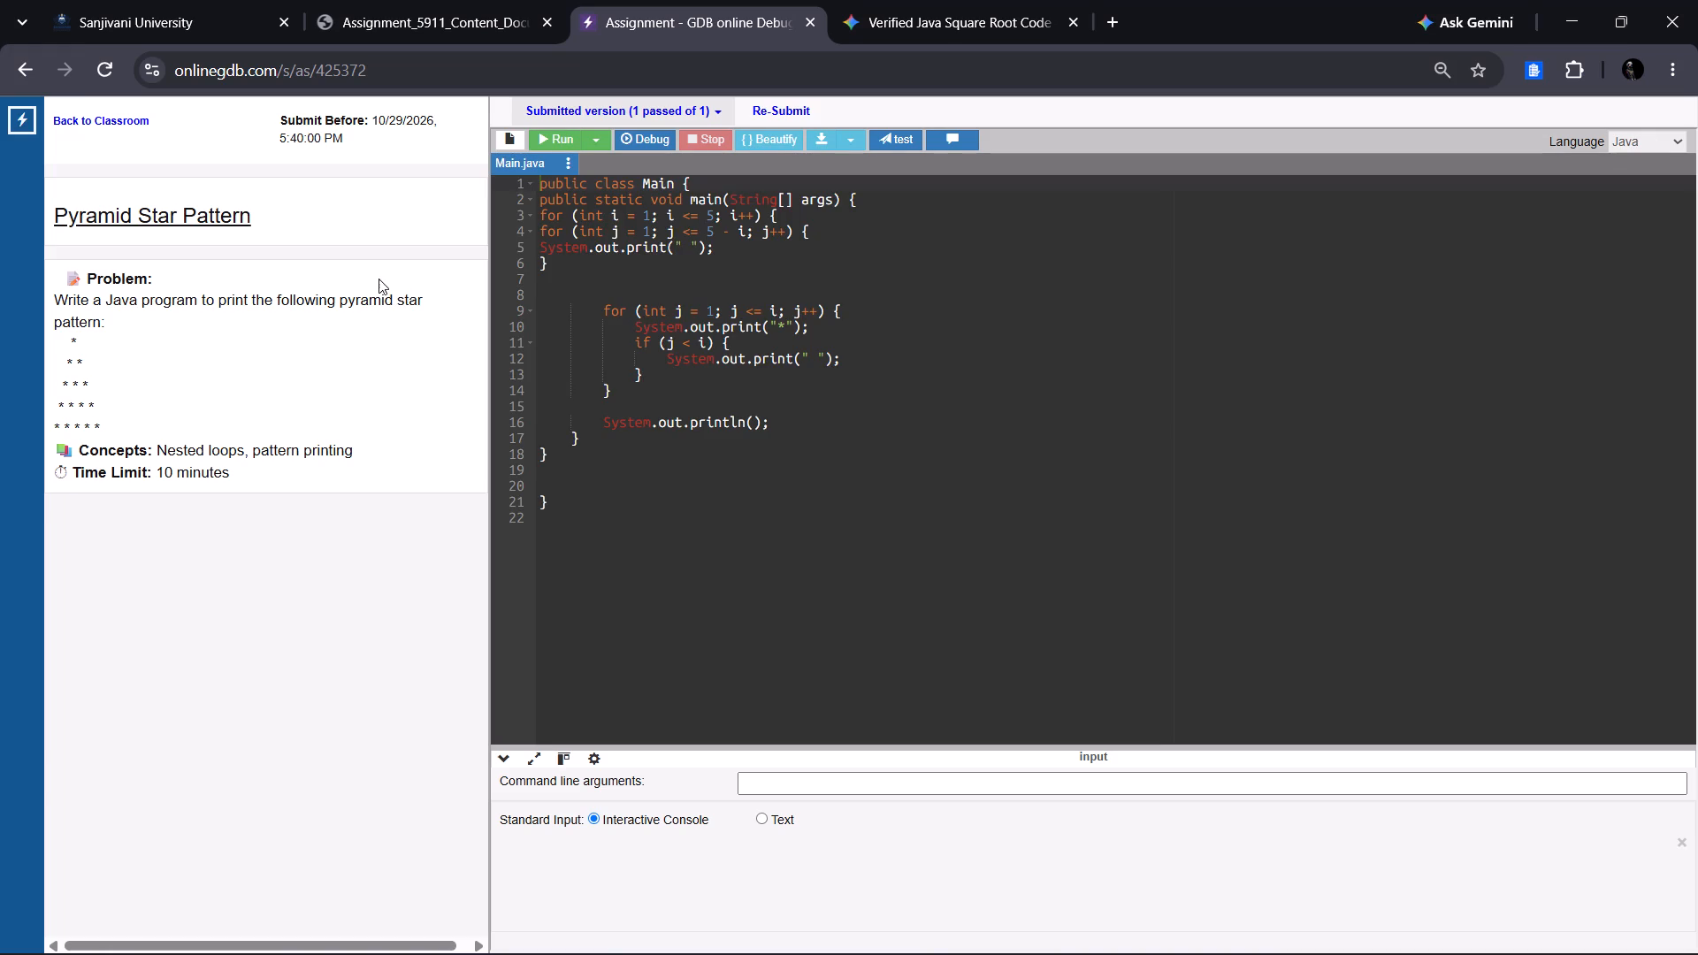
{"action": "left_click", "coordinate": [26, 59]}
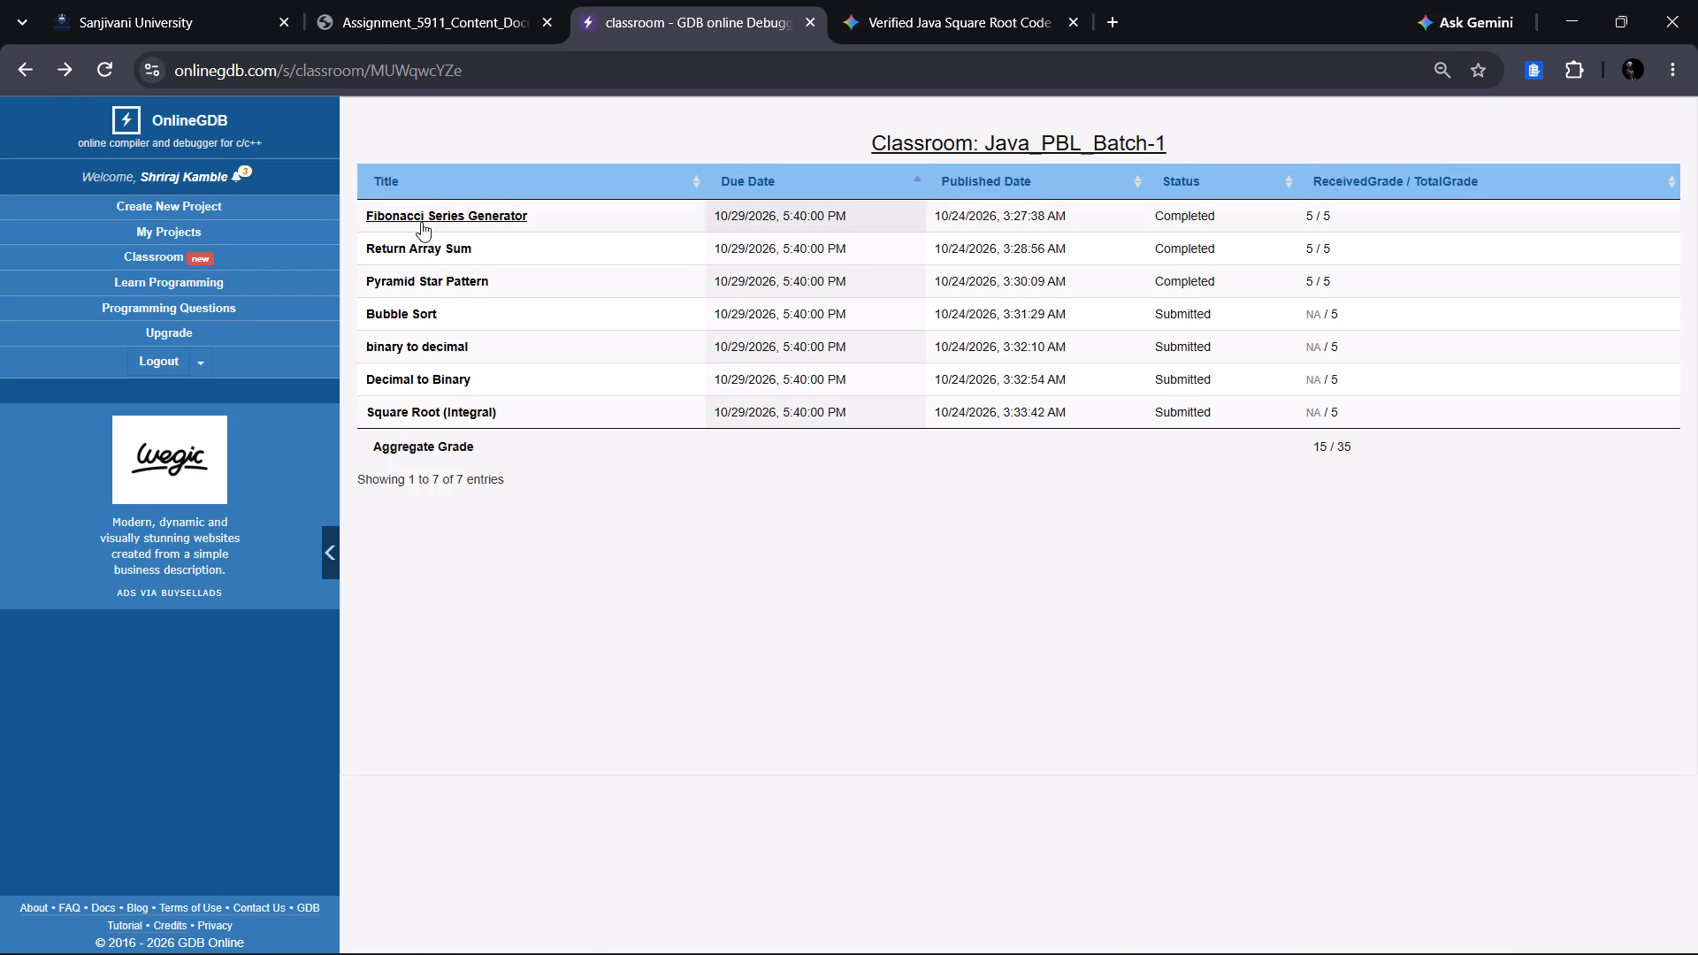
{"action": "left_click", "coordinate": [423, 280]}
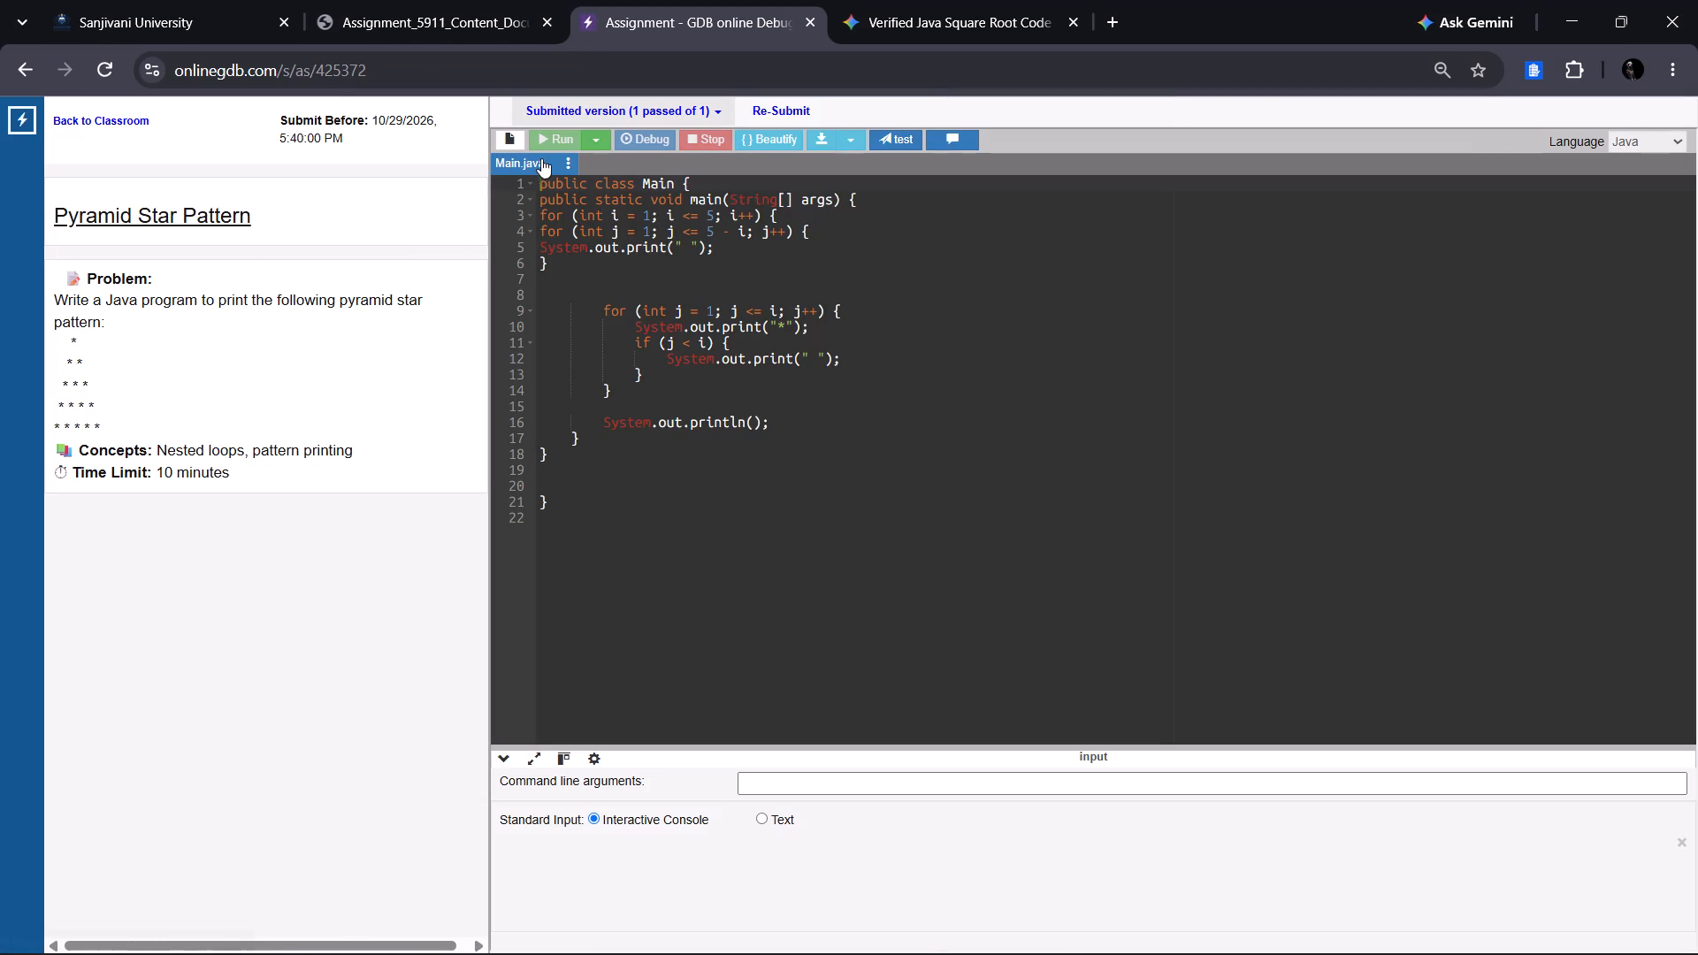
{"action": "left_click", "coordinate": [552, 141]}
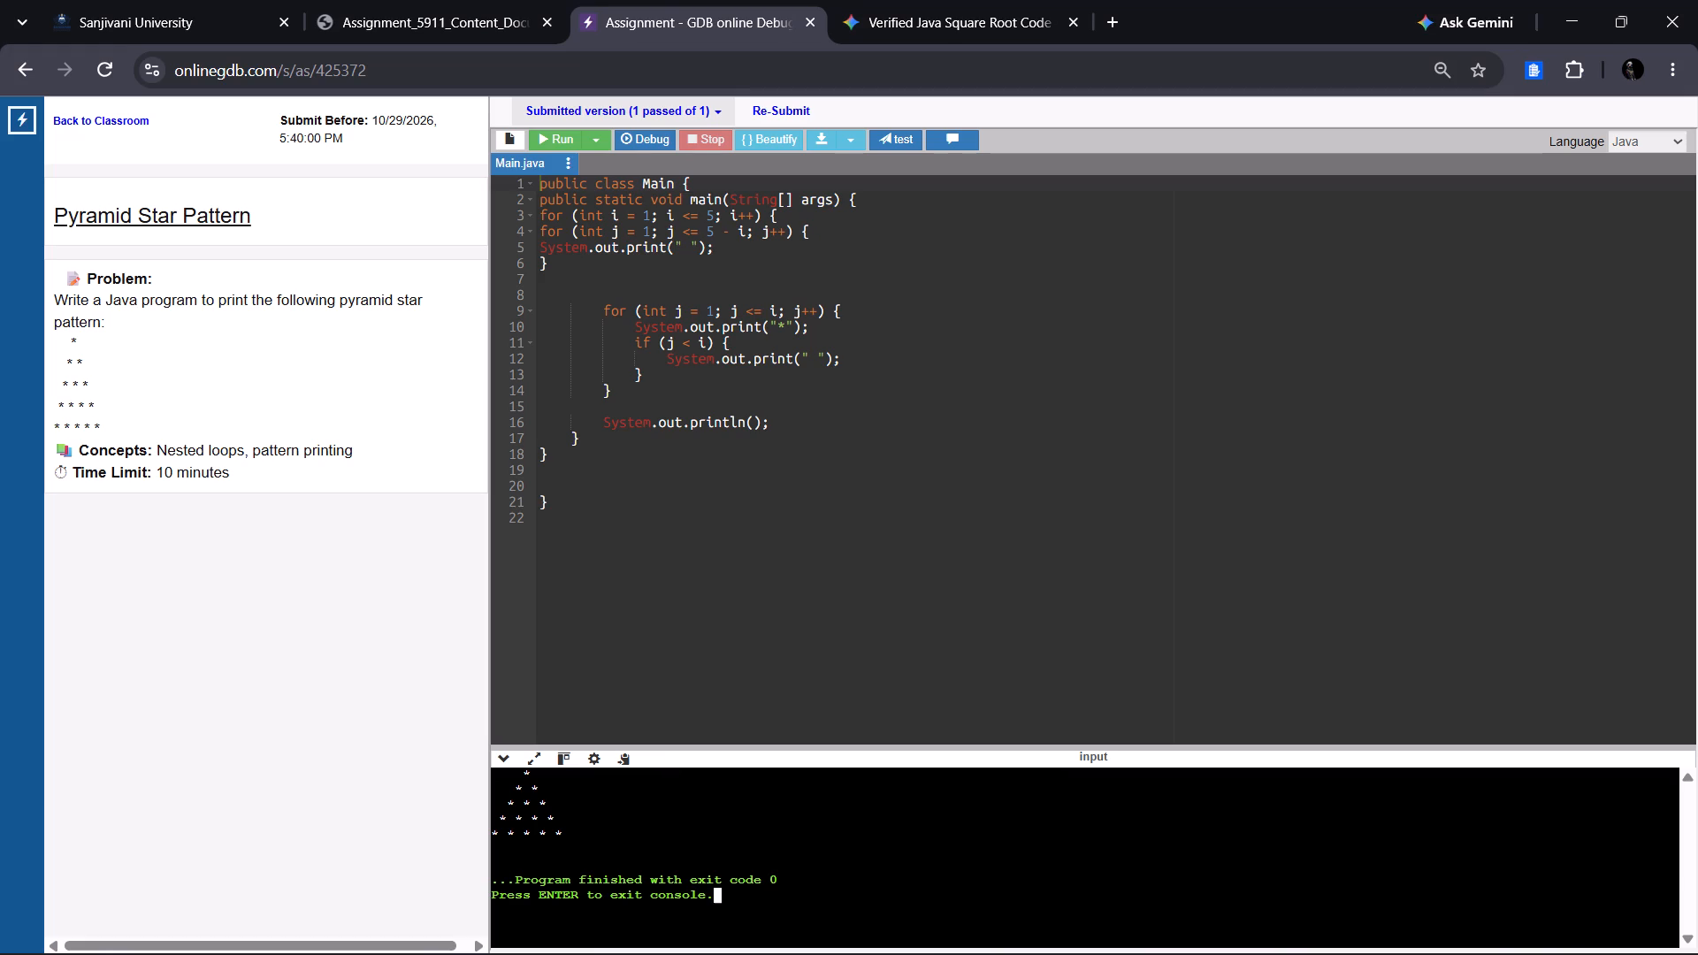
Capture a screenshot of the Pyramid Star Pattern page with its problem, code and console output.
{"action": "key", "text": "Print"}
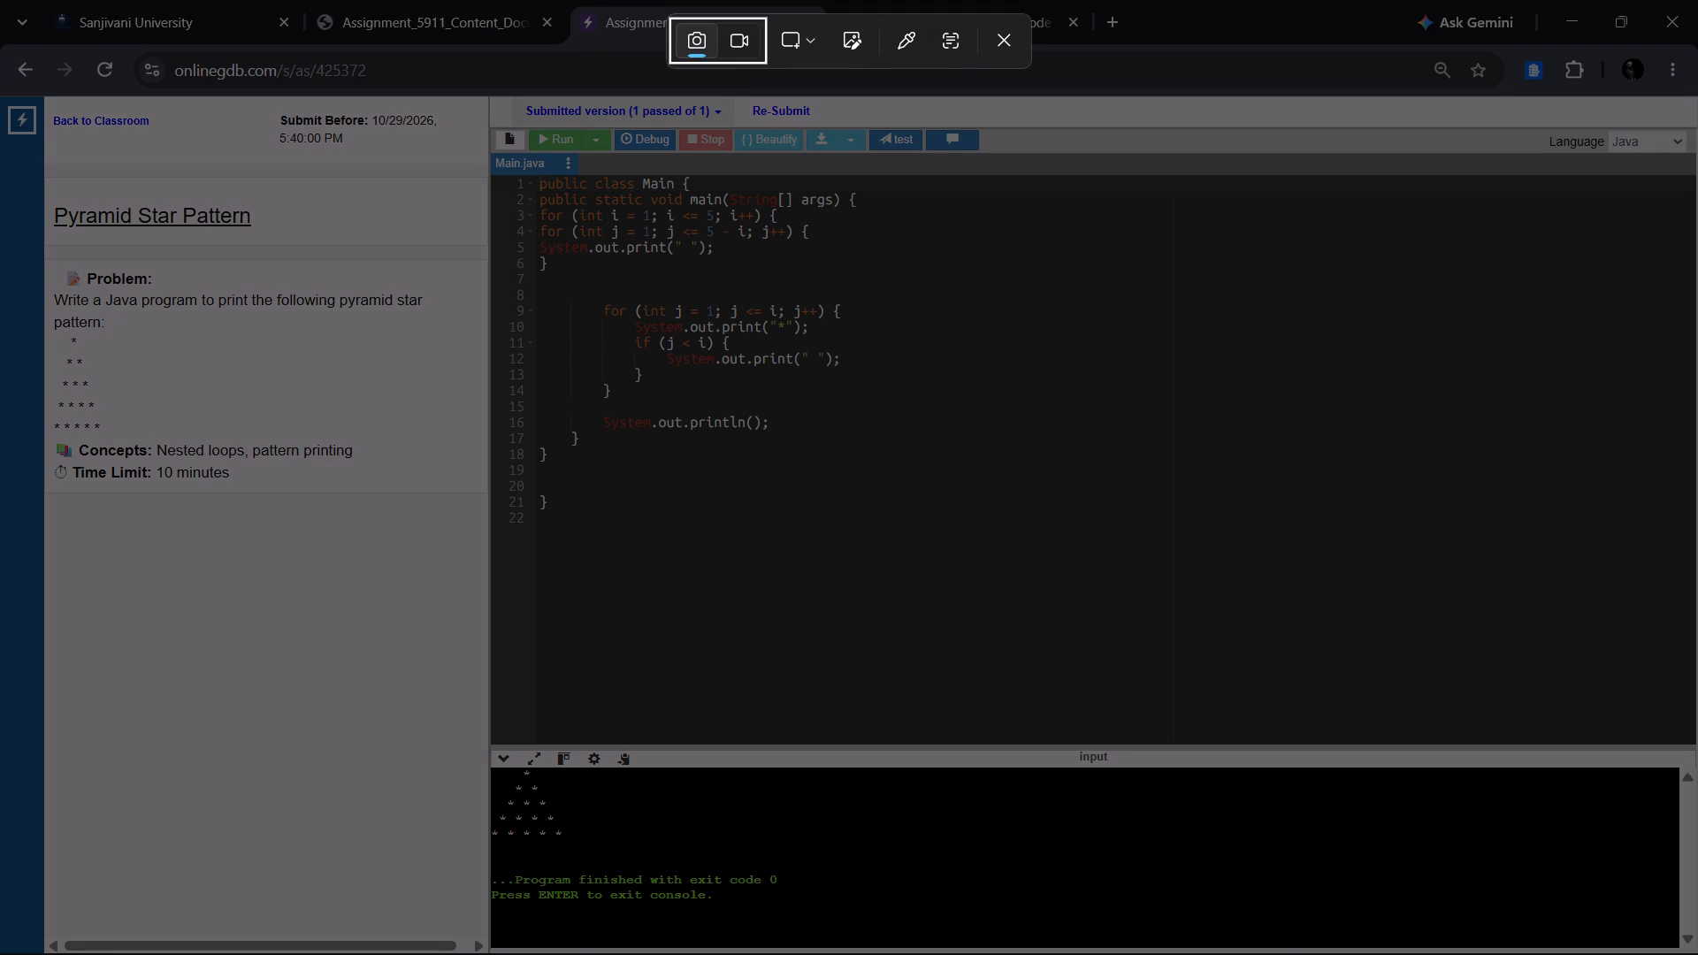
{"action": "left_click_drag", "start_coordinate": [0, 86], "coordinate": [1697, 954]}
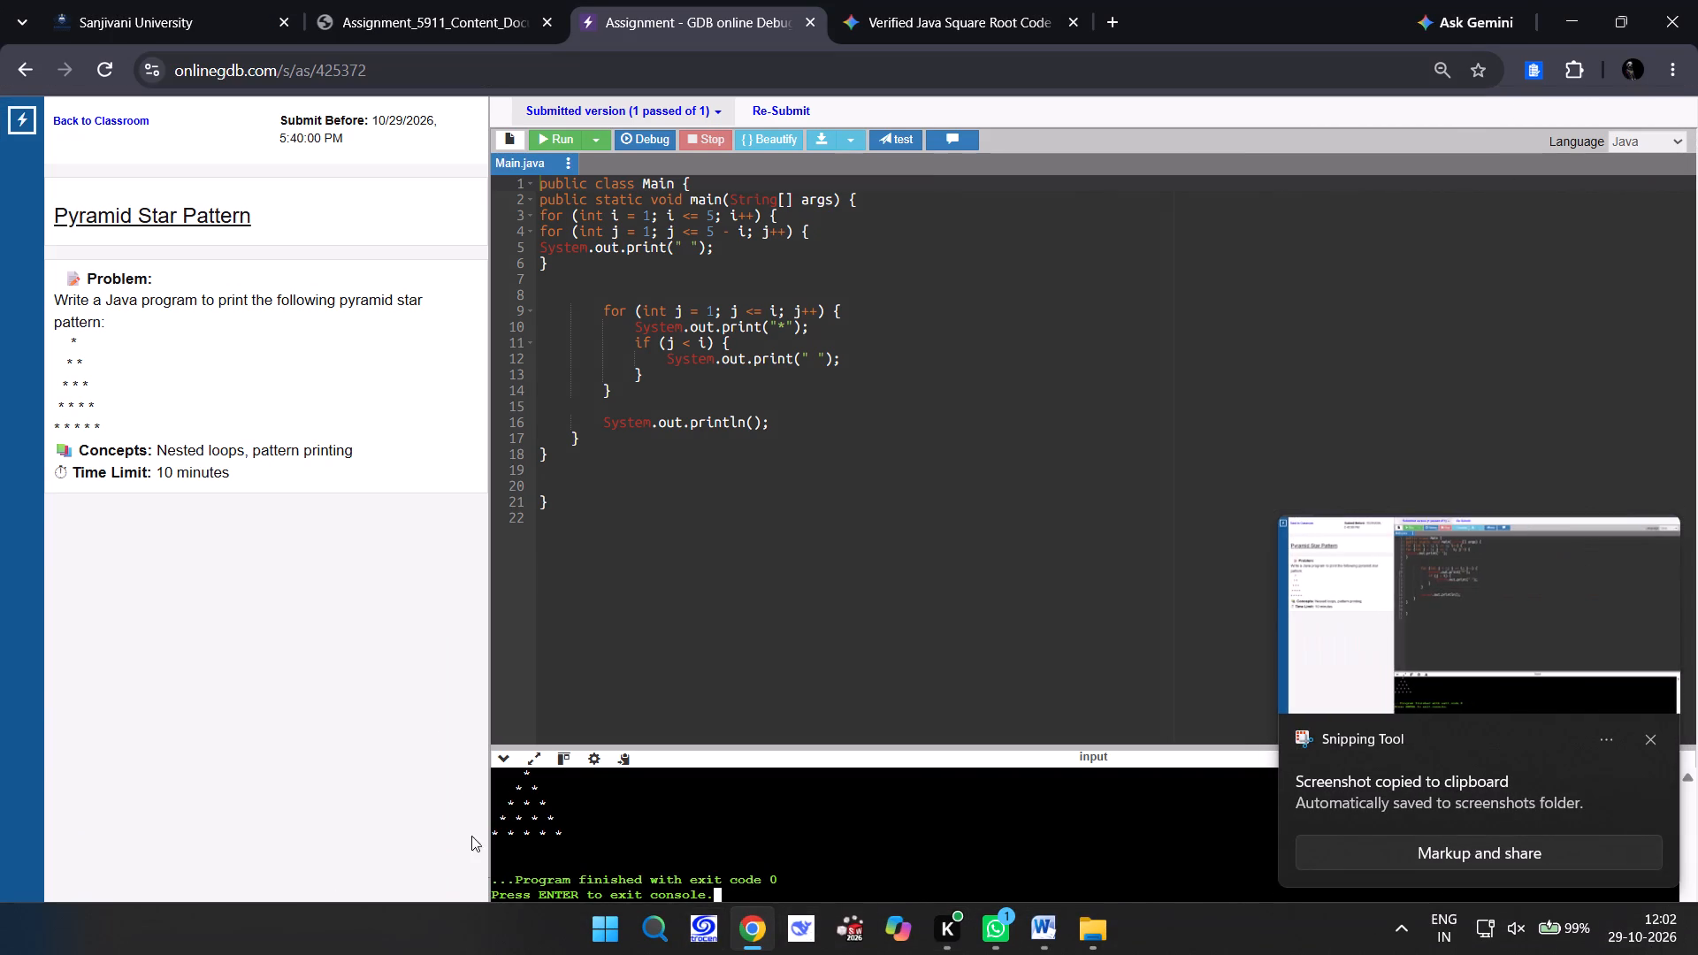
Return to the classroom and open the Bubble Sort assignment at its sample inputs.
{"action": "left_click", "coordinate": [86, 117]}
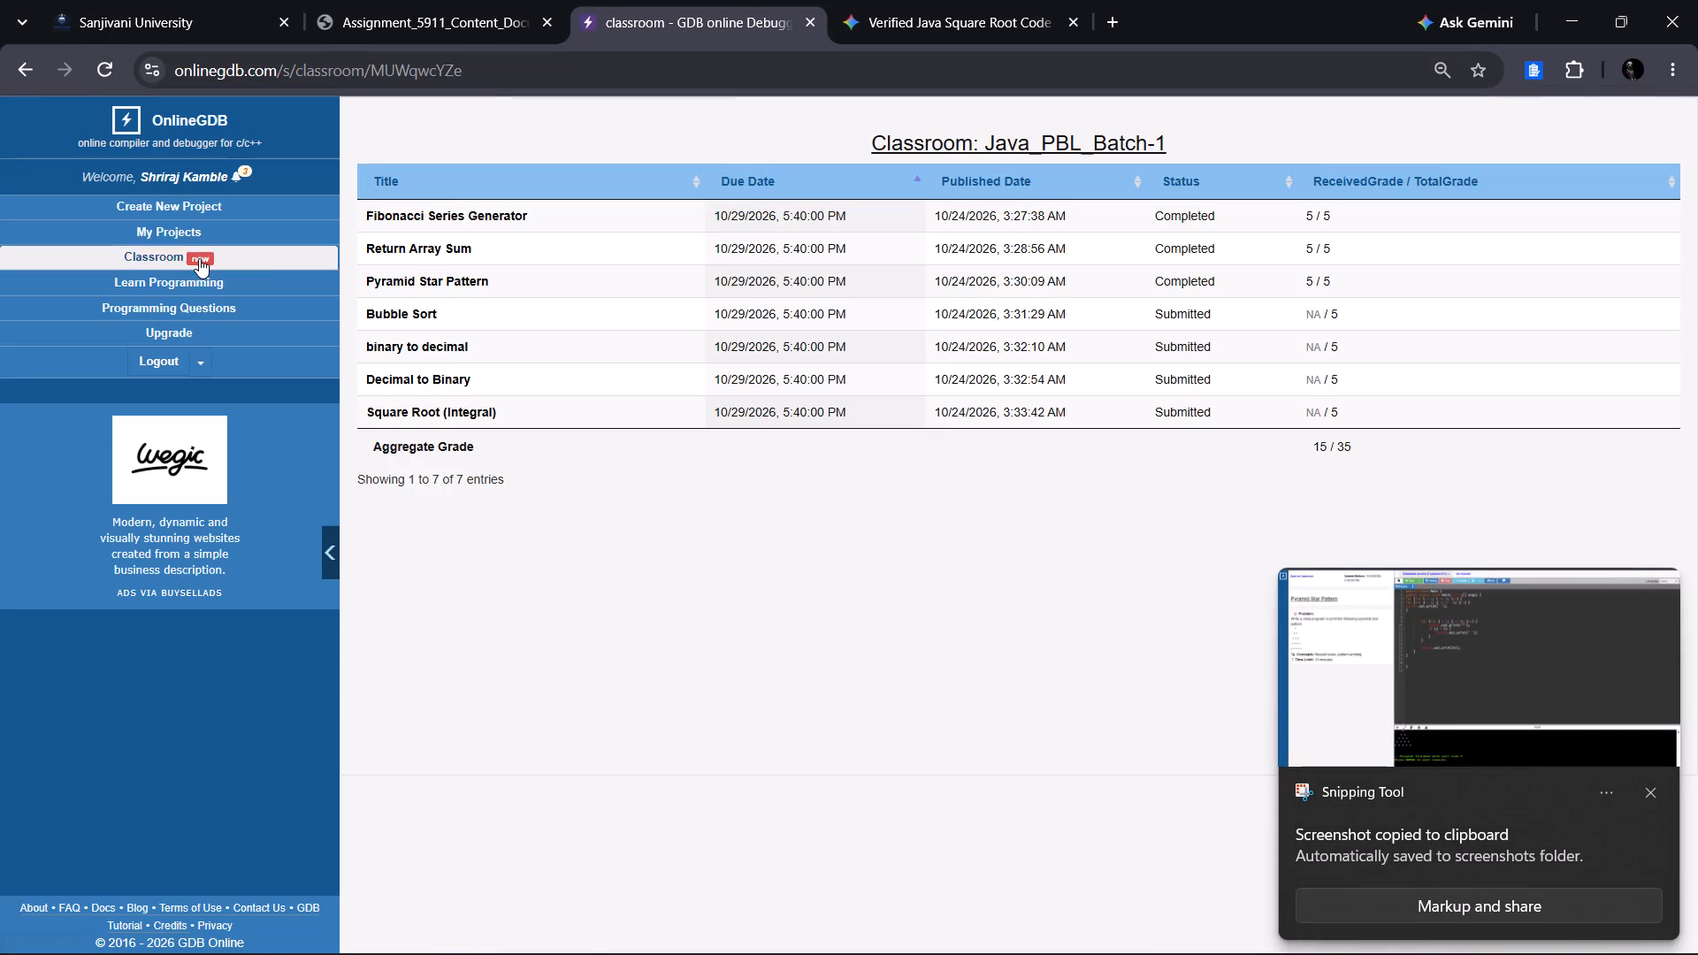
{"action": "left_click", "coordinate": [409, 312]}
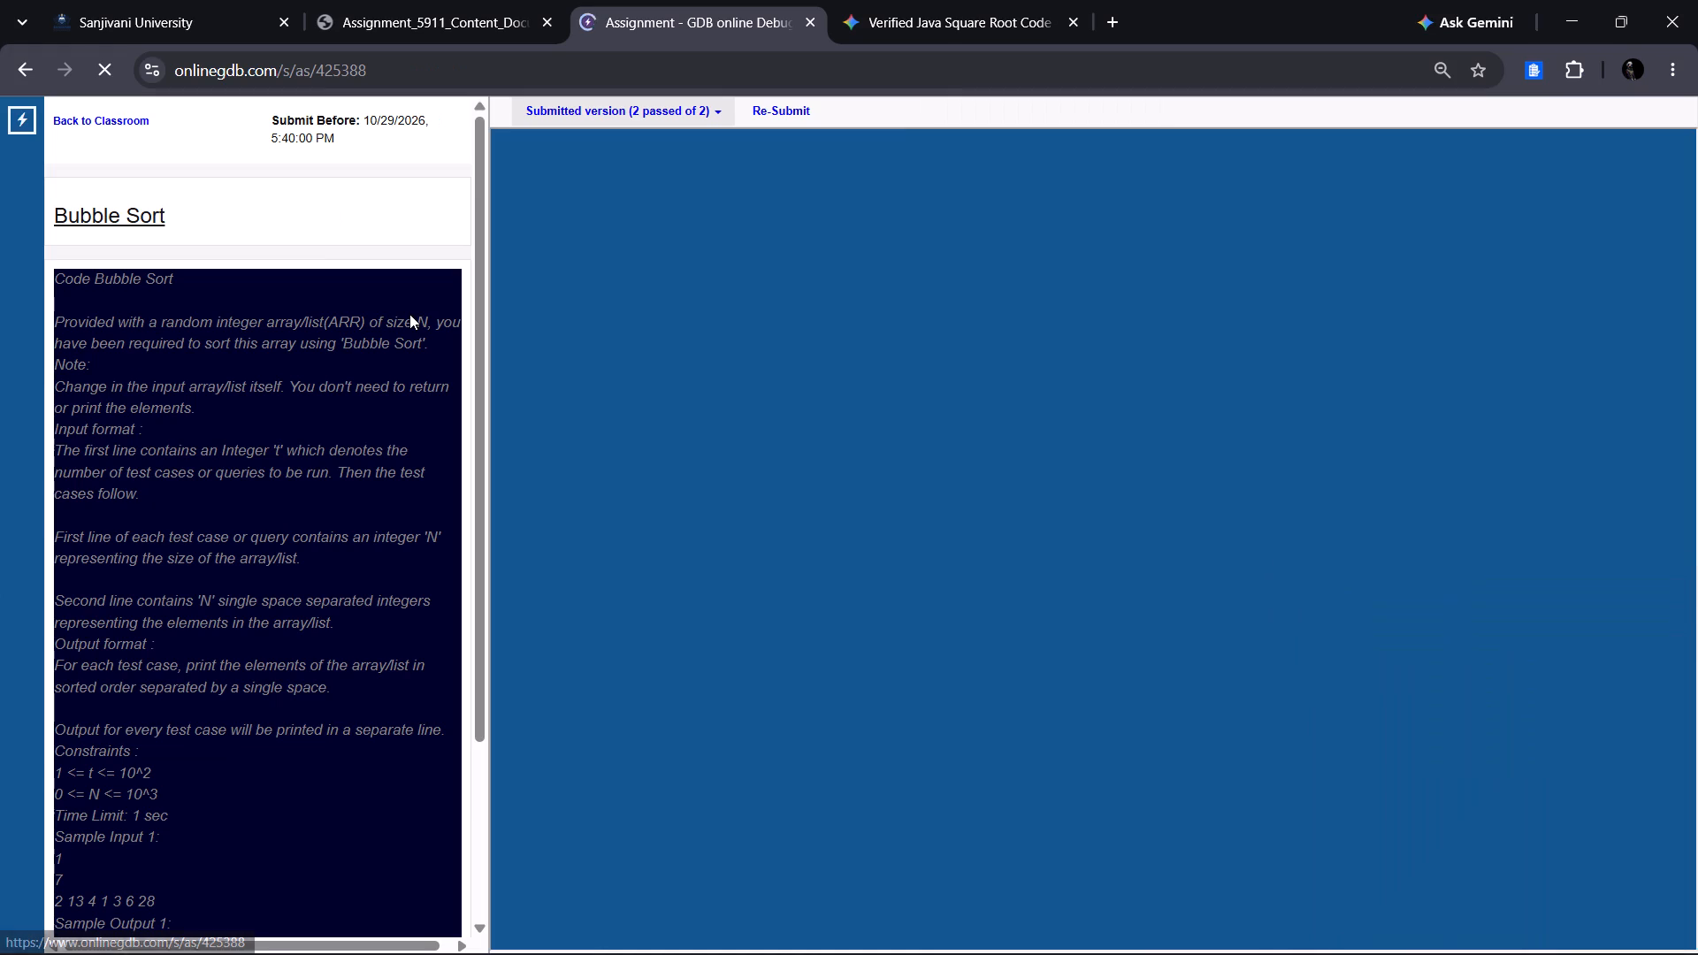
{"action": "scroll", "coordinate": [277, 529], "scroll_direction": "down", "scroll_amount": 1}
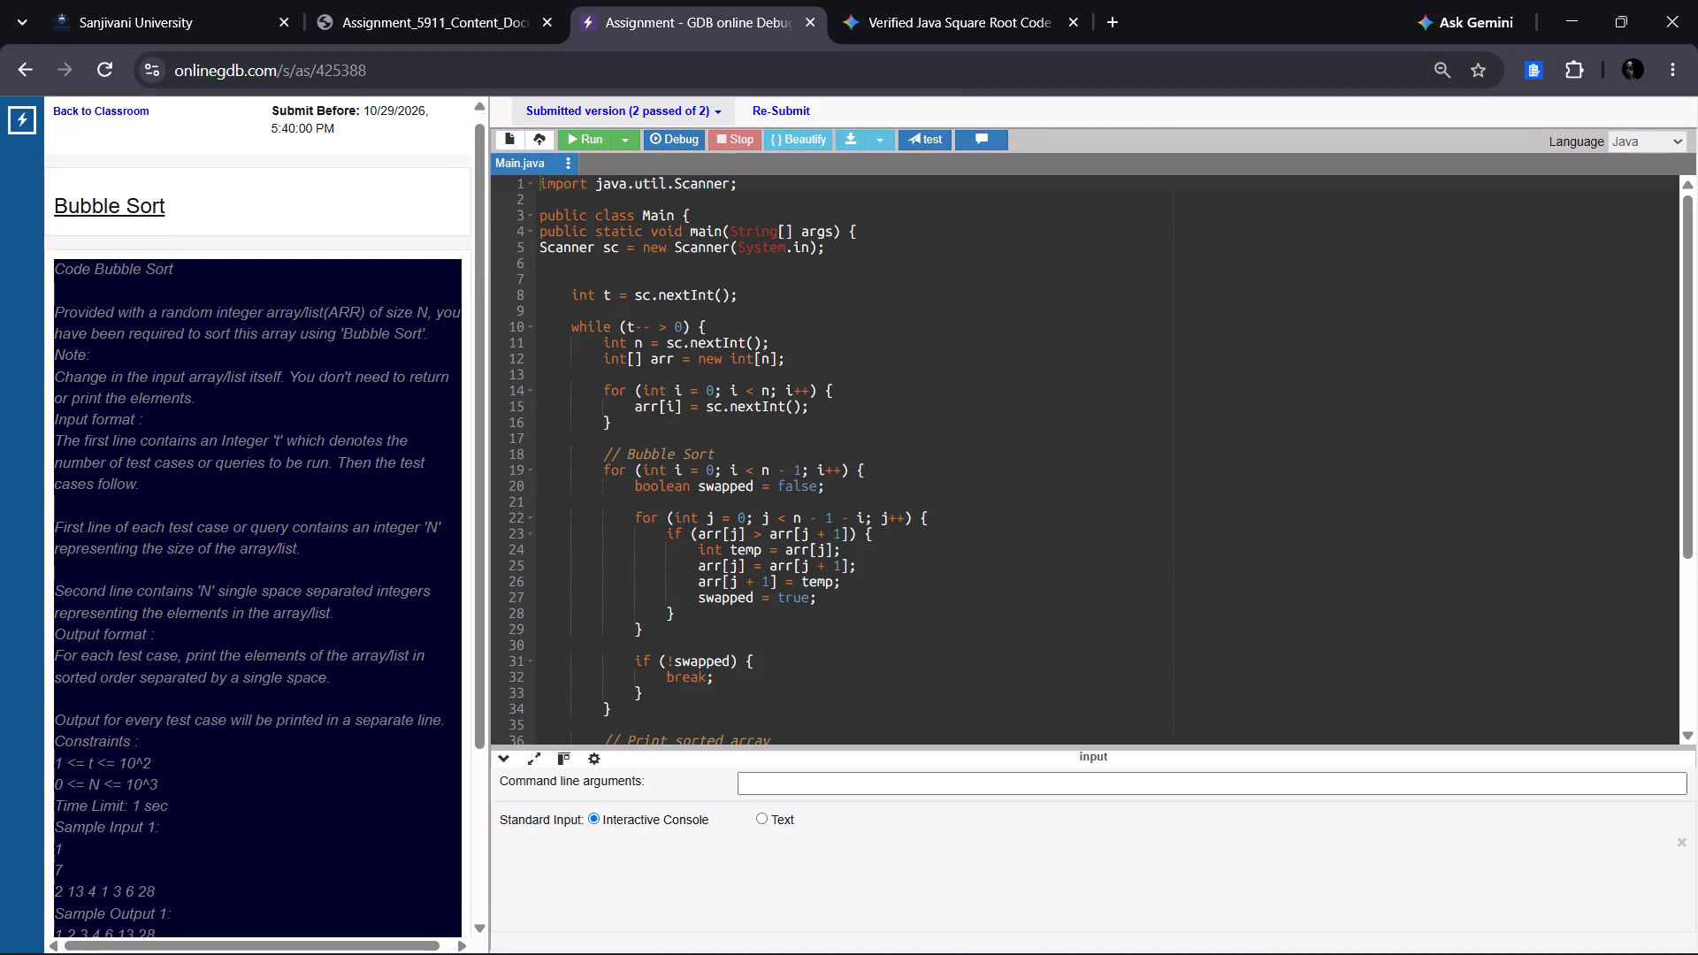
{"action": "scroll", "coordinate": [277, 529], "scroll_direction": "down", "scroll_amount": 1}
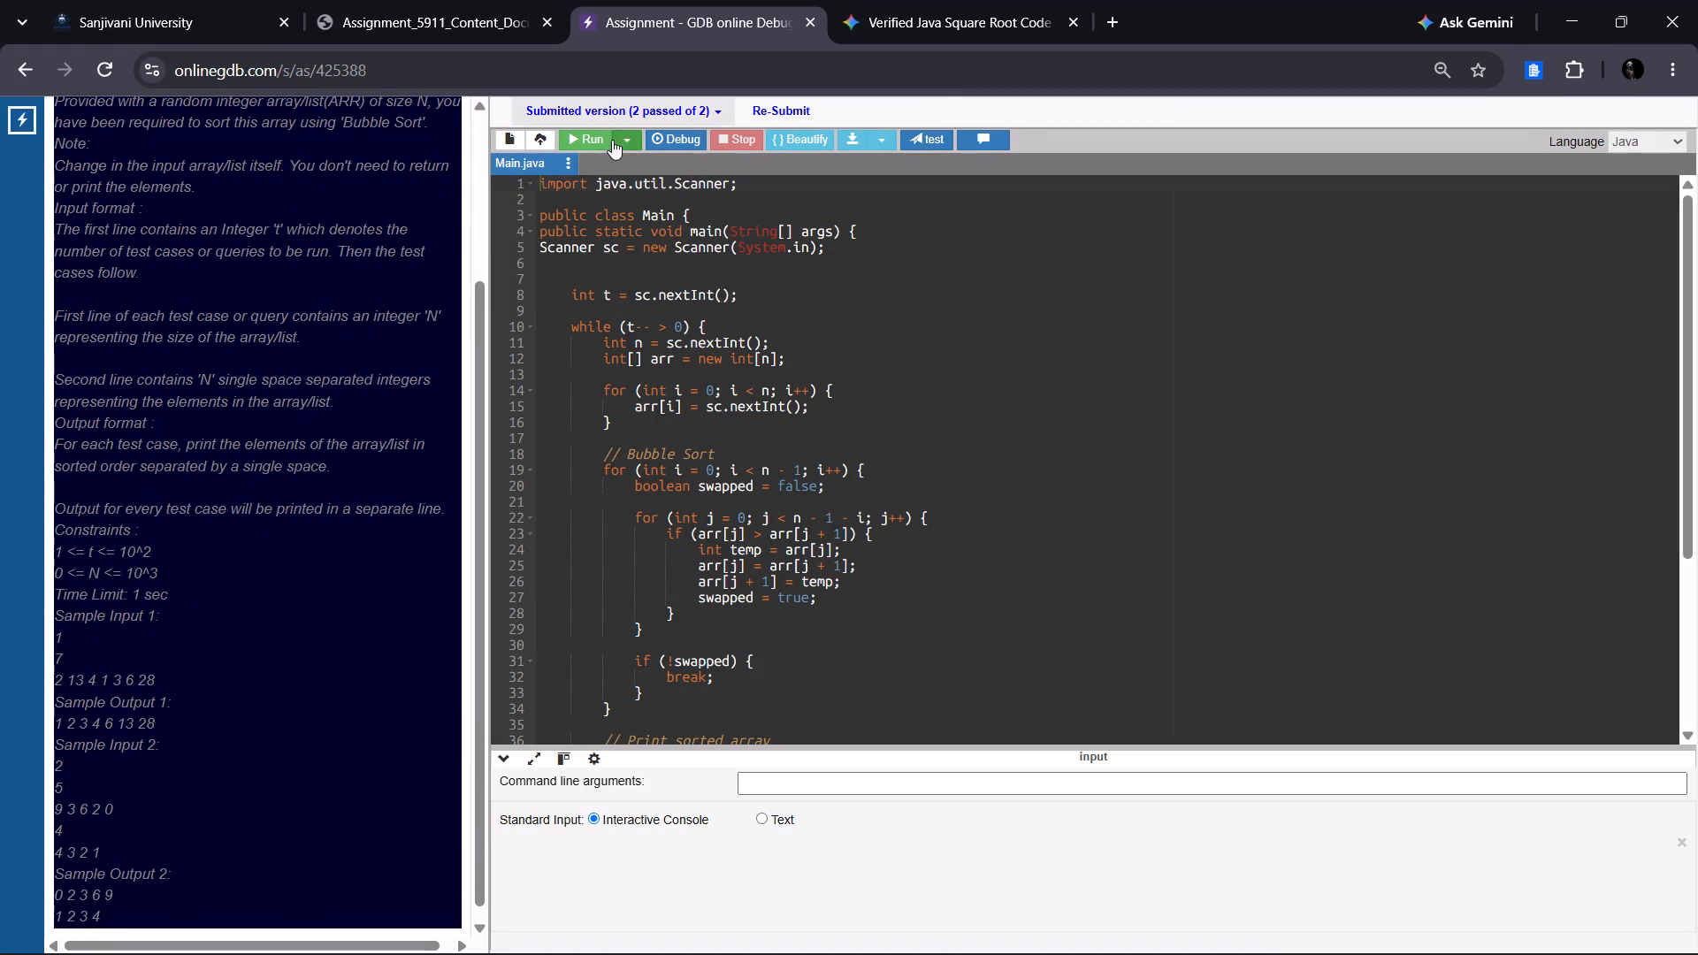
Run the Bubble Sort program with Sample Input 1: 1 test case, size 7, and elements 2 13 4 1 3 6 28.
{"action": "left_click", "coordinate": [570, 137]}
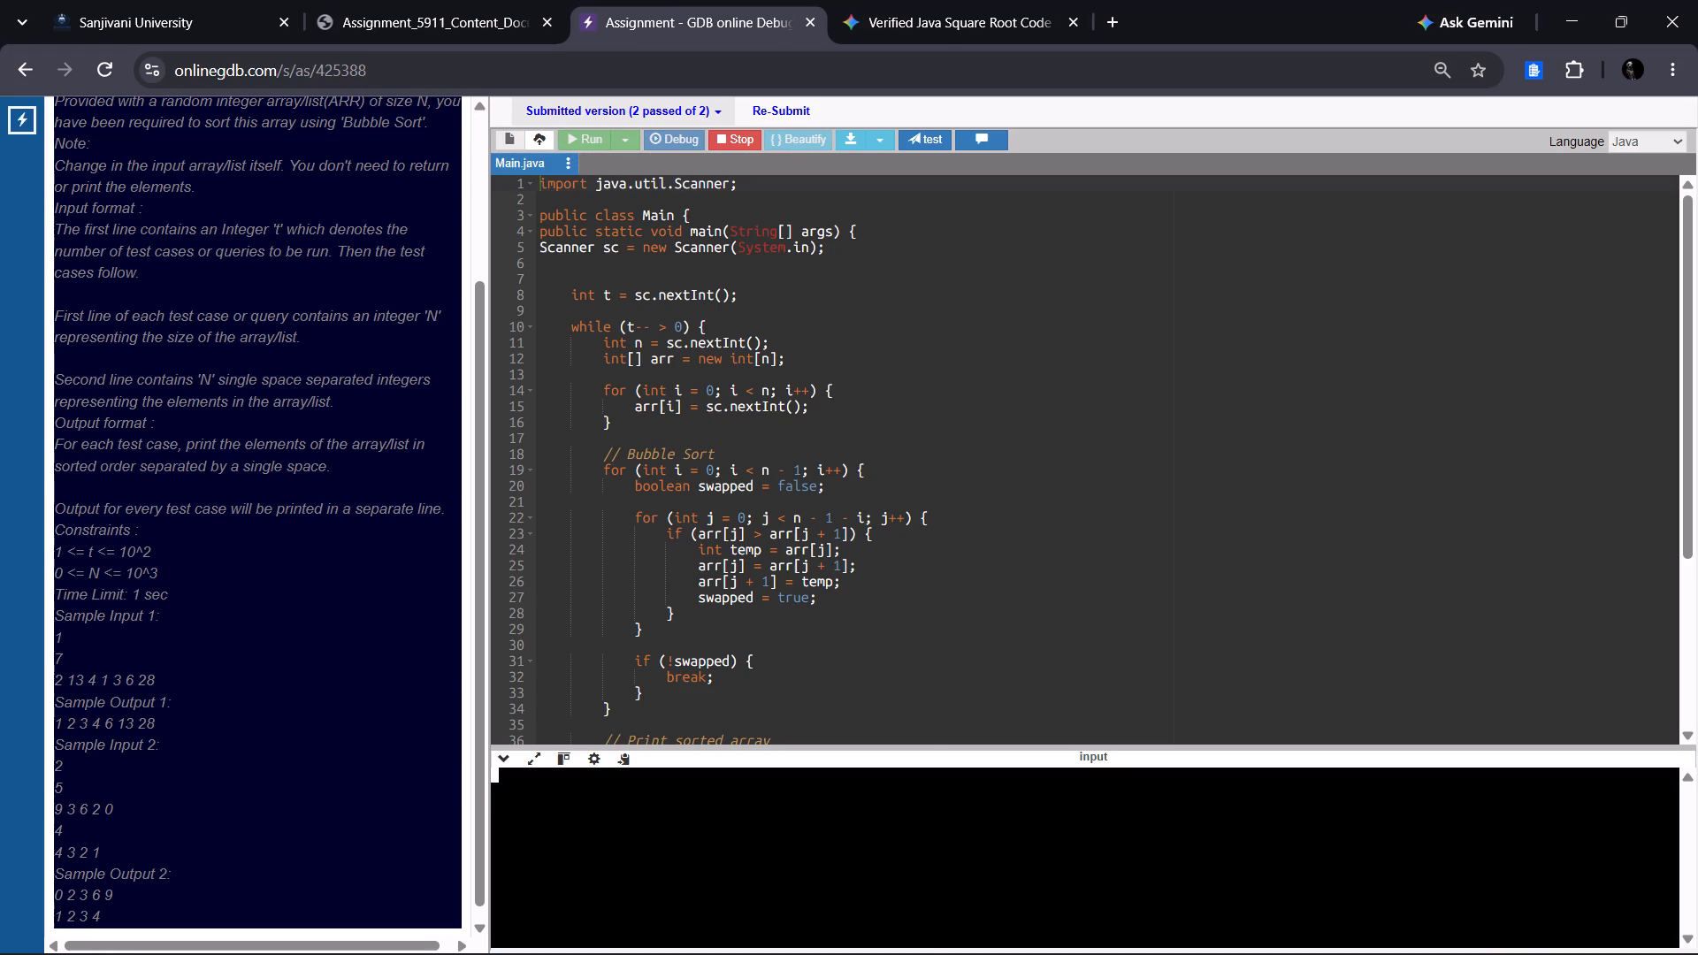
{"action": "key", "text": "1"}
{"action": "key", "text": "Return"}
{"action": "key", "text": "7"}
{"action": "key", "text": "Return"}
{"action": "key", "text": "2"}
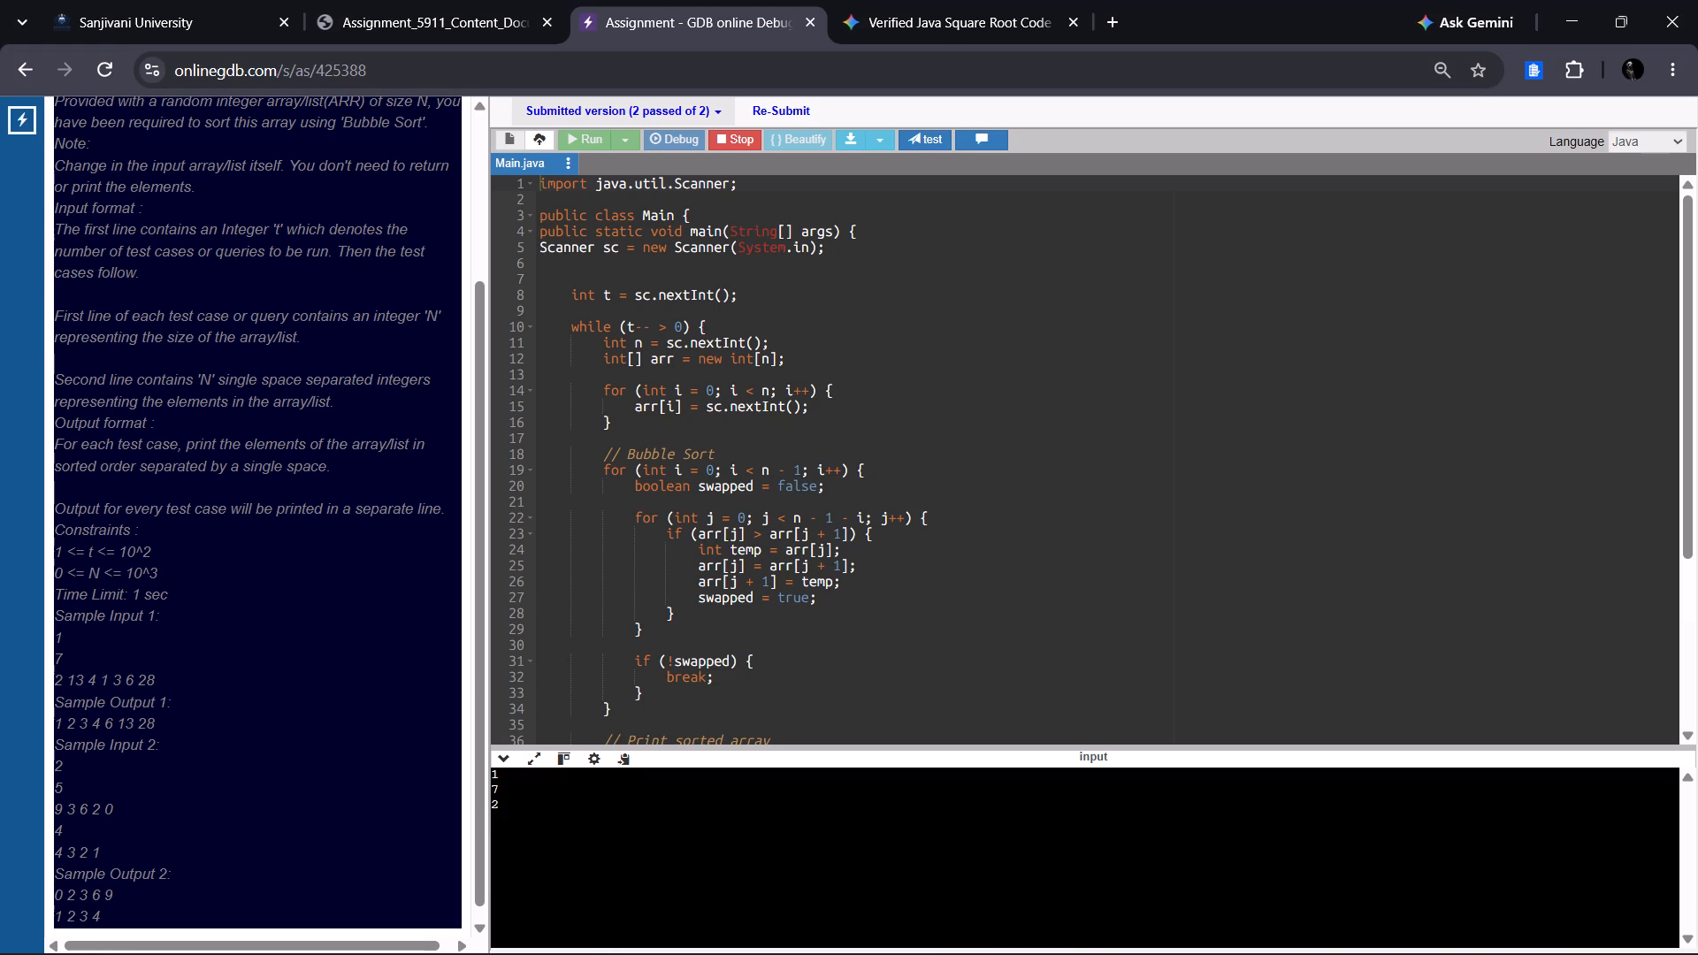
{"action": "key", "text": "space"}
{"action": "type", "text": "13"}
{"action": "key", "text": "space"}
{"action": "type", "text": "4"}
{"action": "key", "text": "space"}
{"action": "key", "text": "6"}
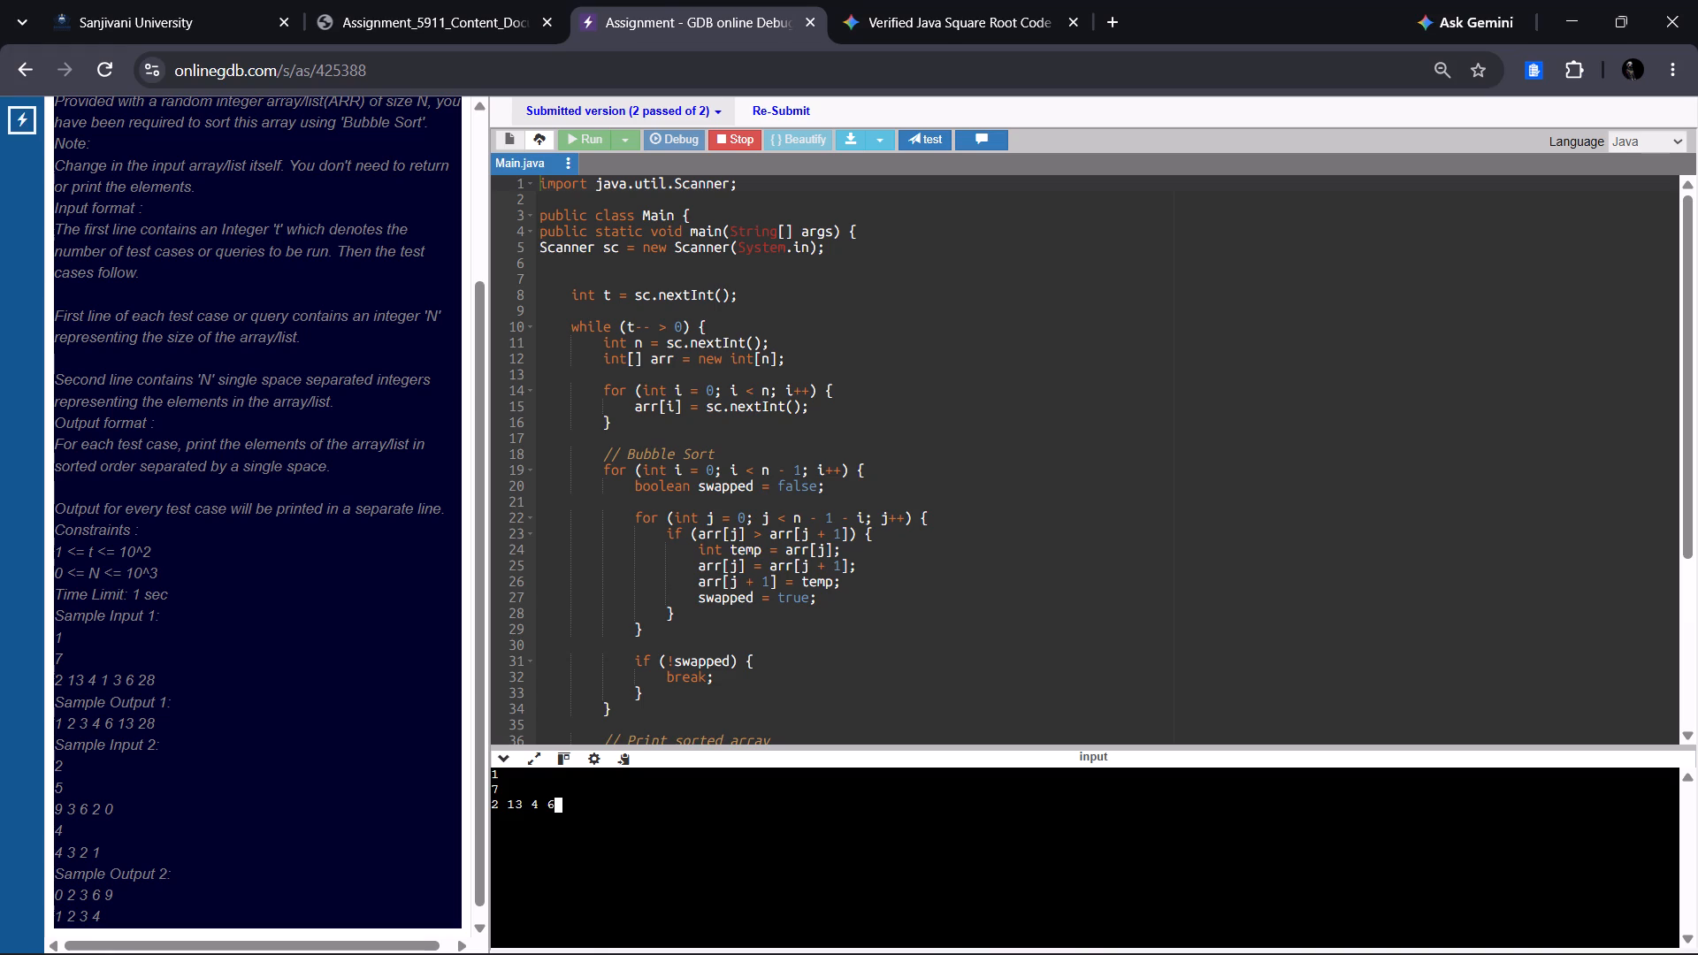
{"action": "key", "text": "BackSpace"}
{"action": "type", "text": "1 3"}
{"action": "key", "text": "space"}
{"action": "type", "text": "6"}
{"action": "key", "text": "space"}
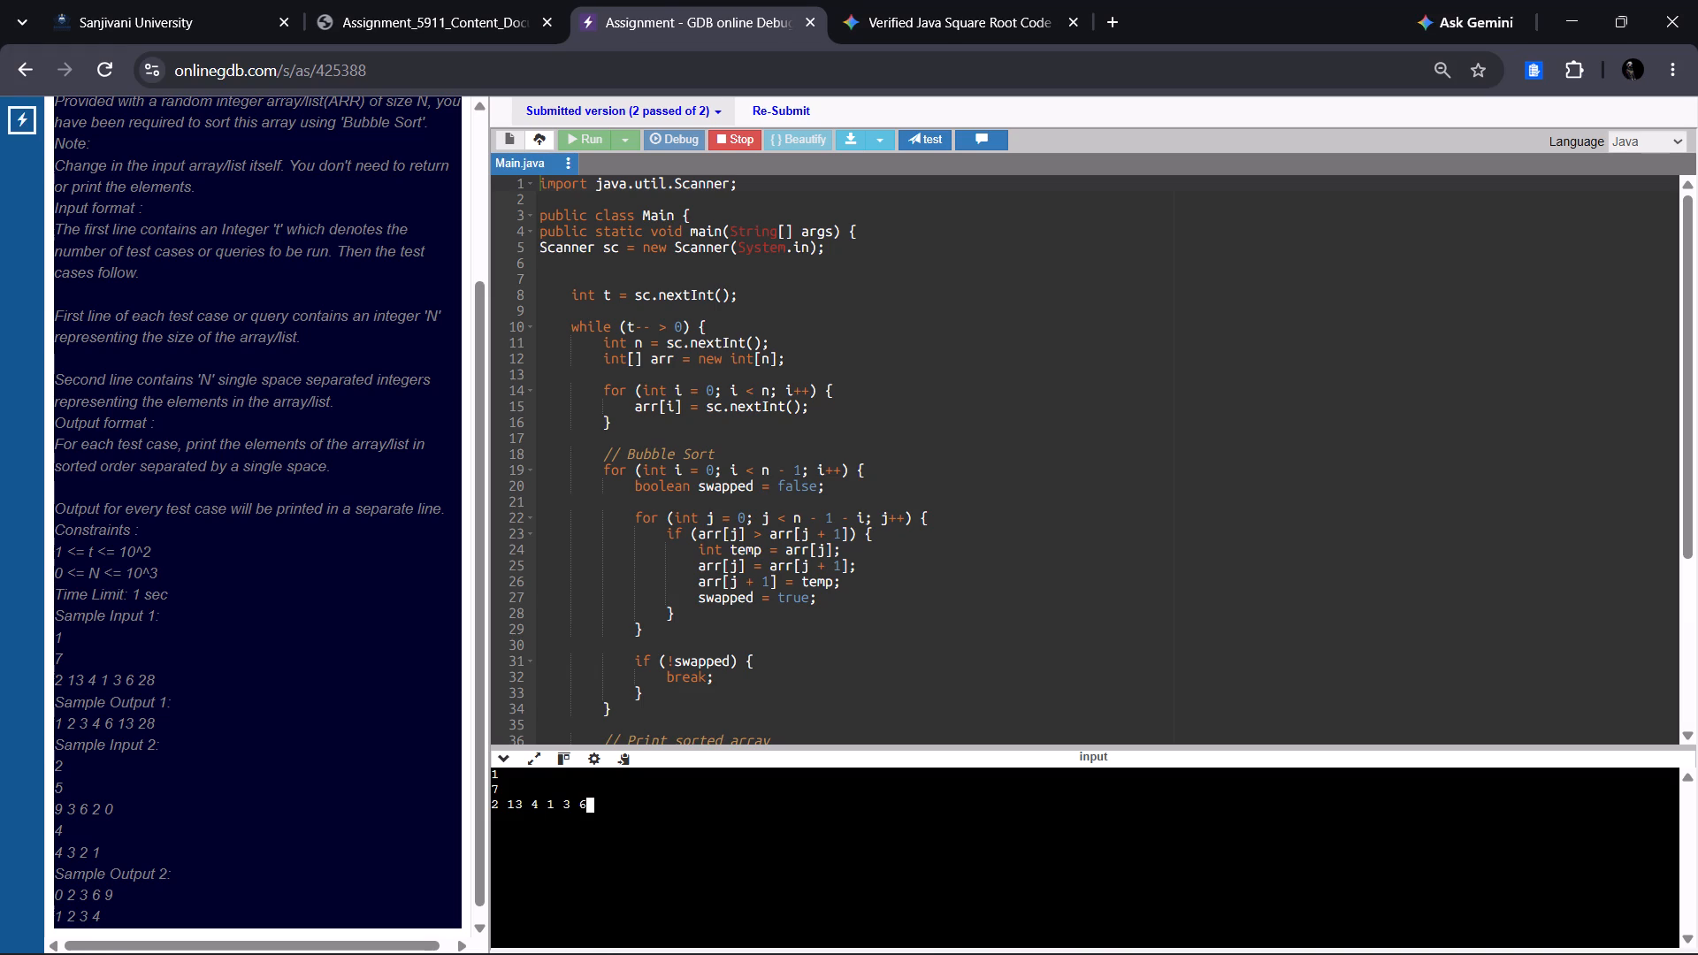
{"action": "type", "text": "28"}
{"action": "key", "text": "Return"}
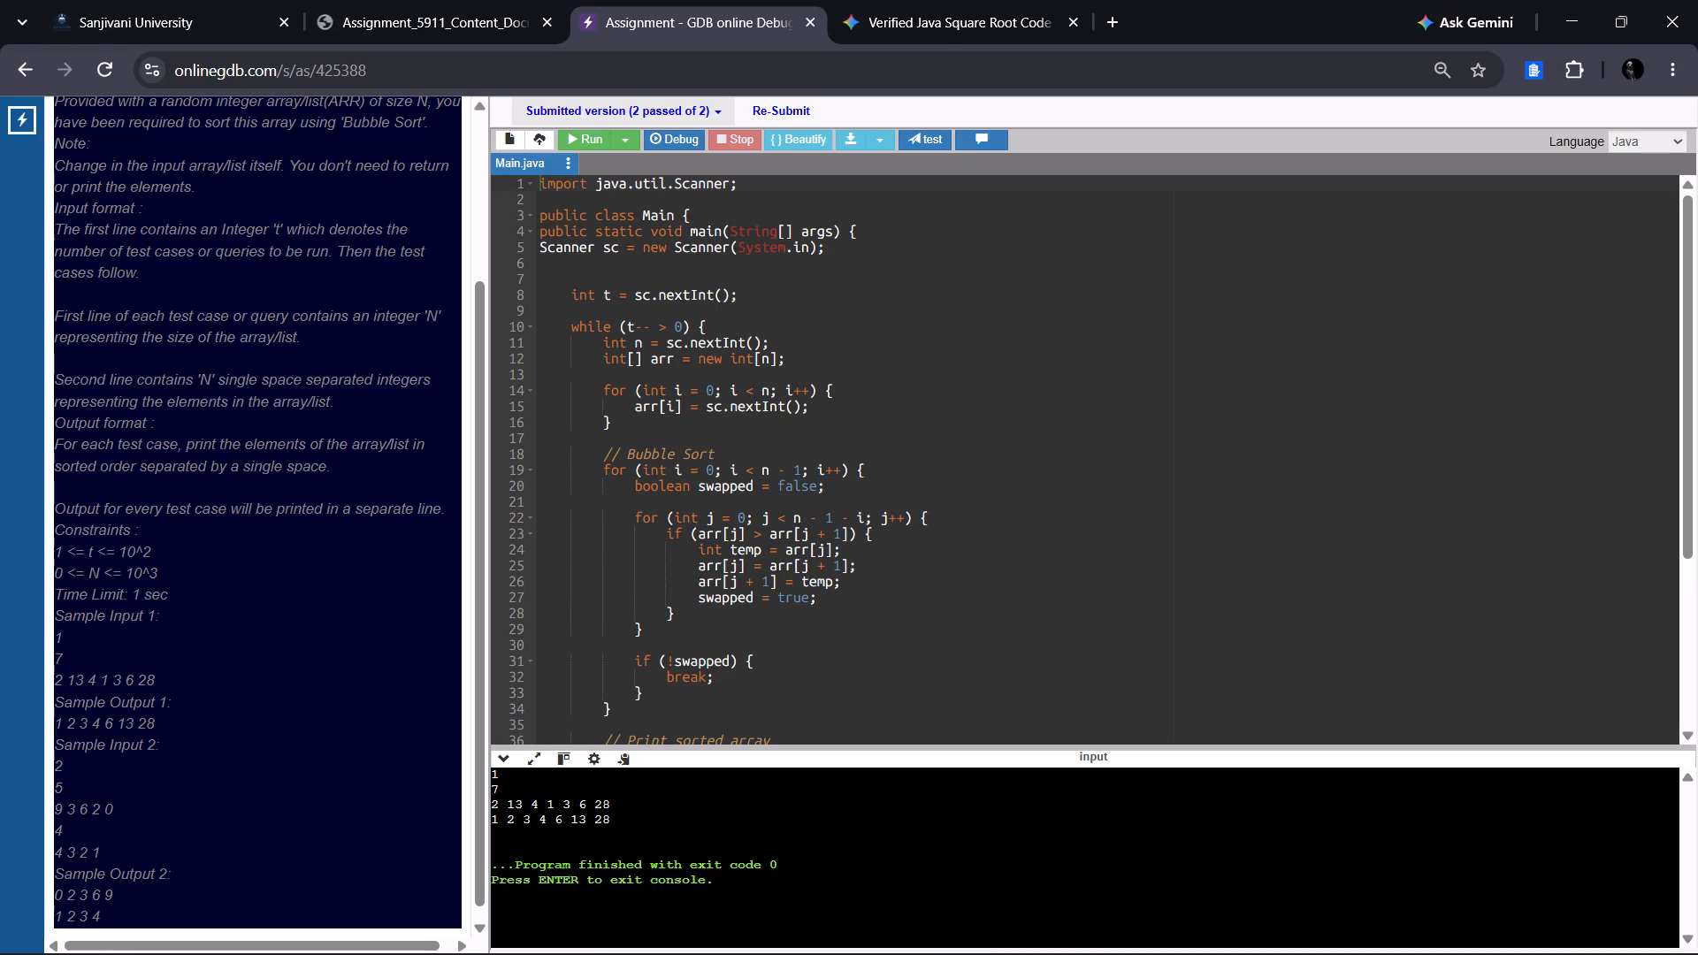
Capture a screenshot of the Bubble Sort page, including the address bar, problem, code and console output.
{"action": "key", "text": "Print"}
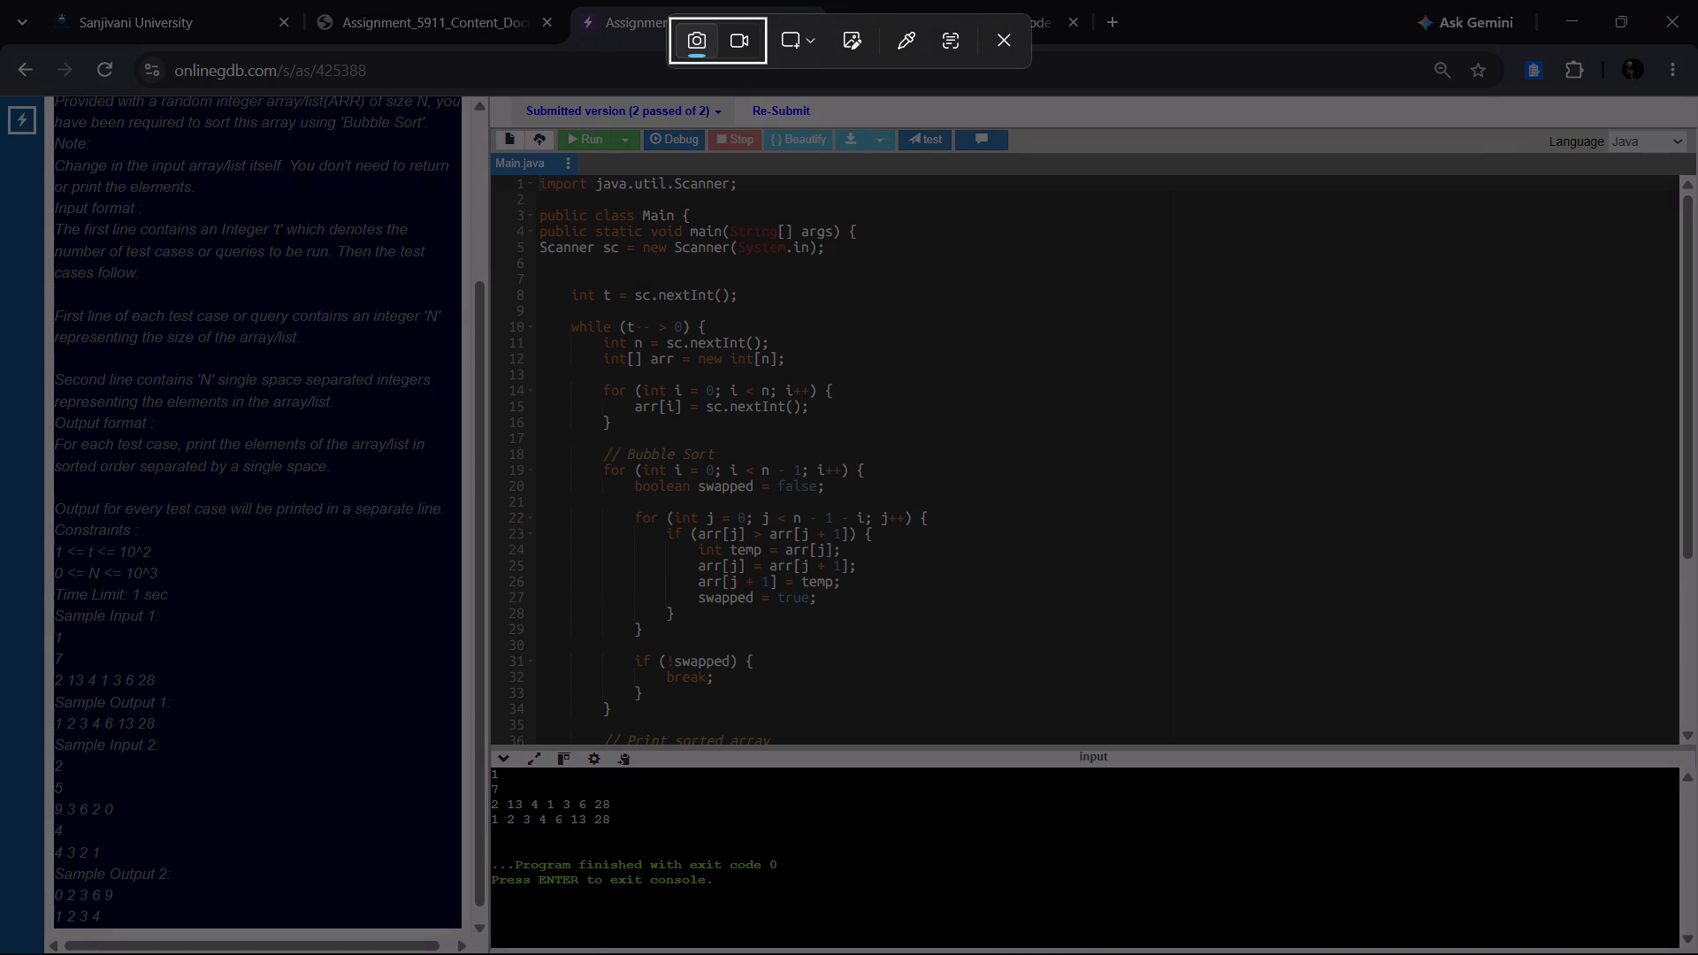
{"action": "left_click_drag", "start_coordinate": [0, 54], "coordinate": [1697, 954]}
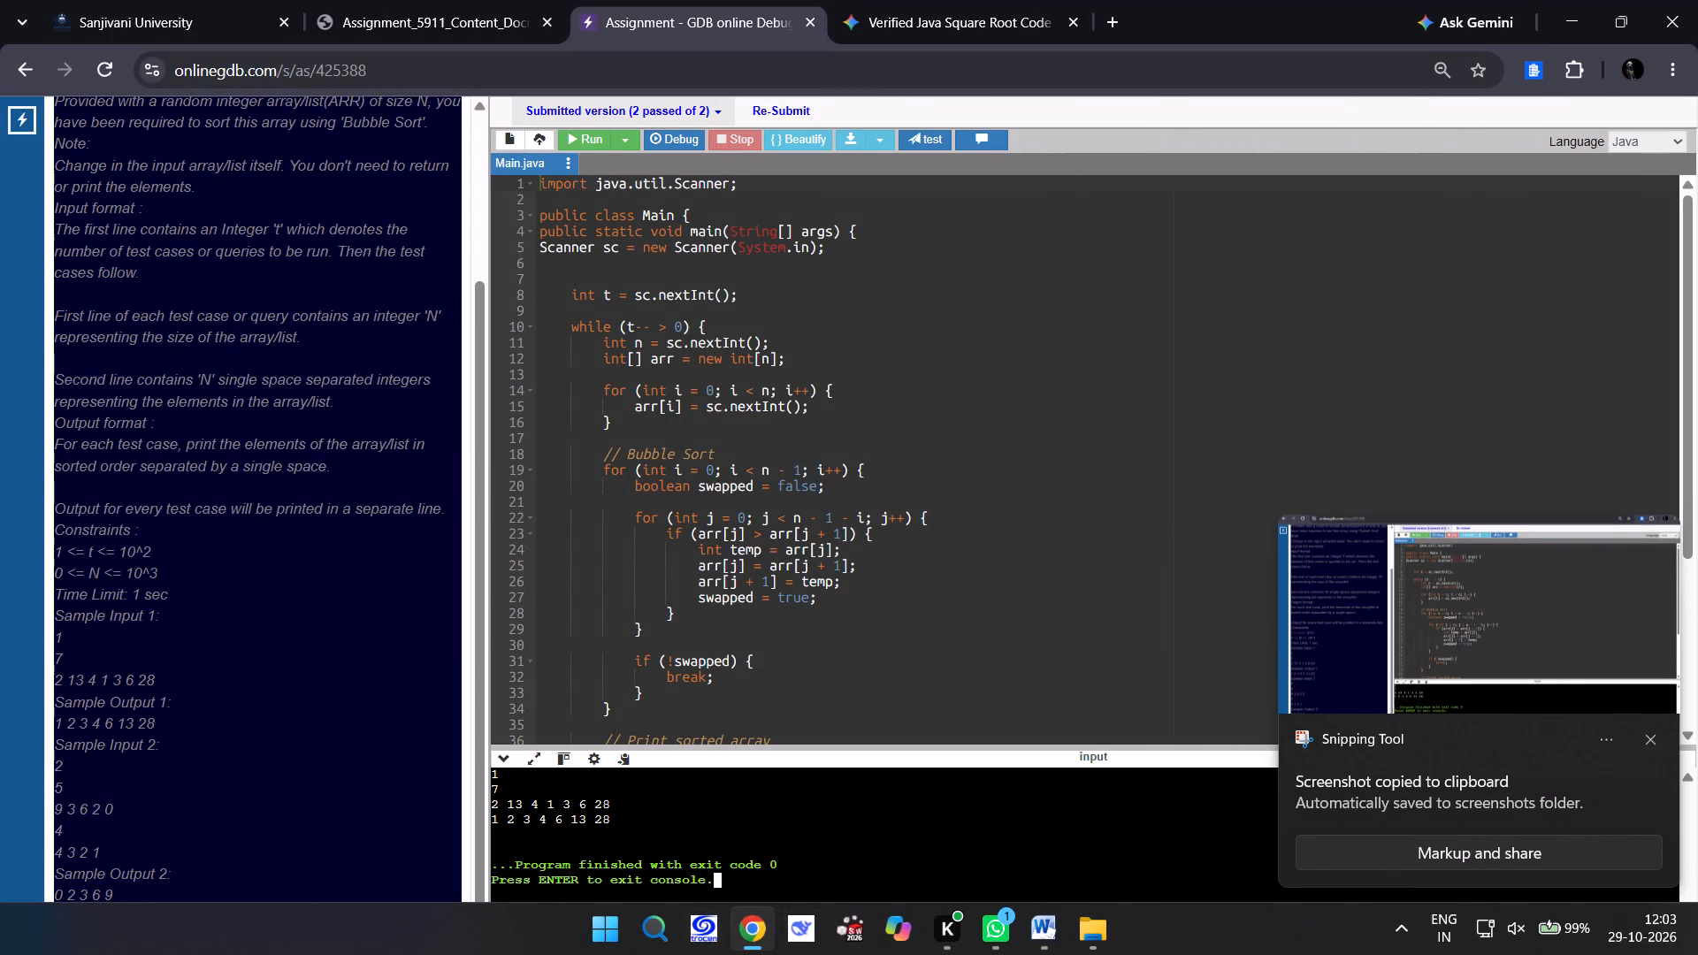
Open the binary to decimal assignment from the classroom and run its program with the input 1100.
{"action": "scroll", "coordinate": [4, 415], "scroll_direction": "up", "scroll_amount": 11}
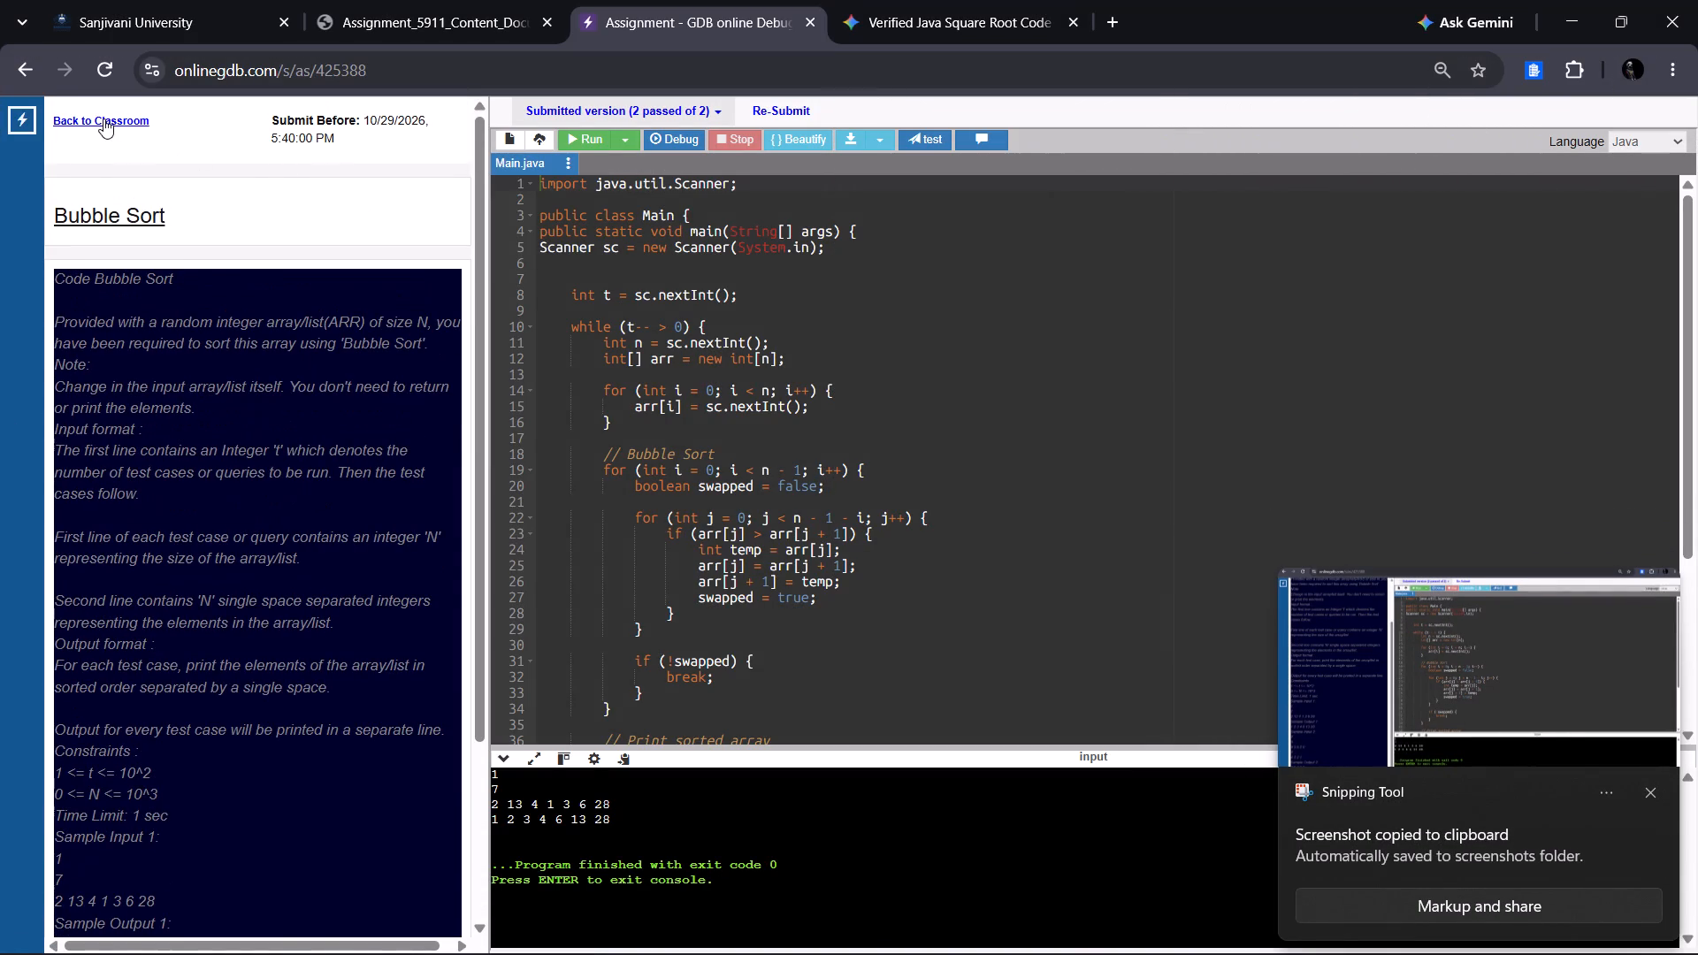
{"action": "left_click", "coordinate": [103, 118]}
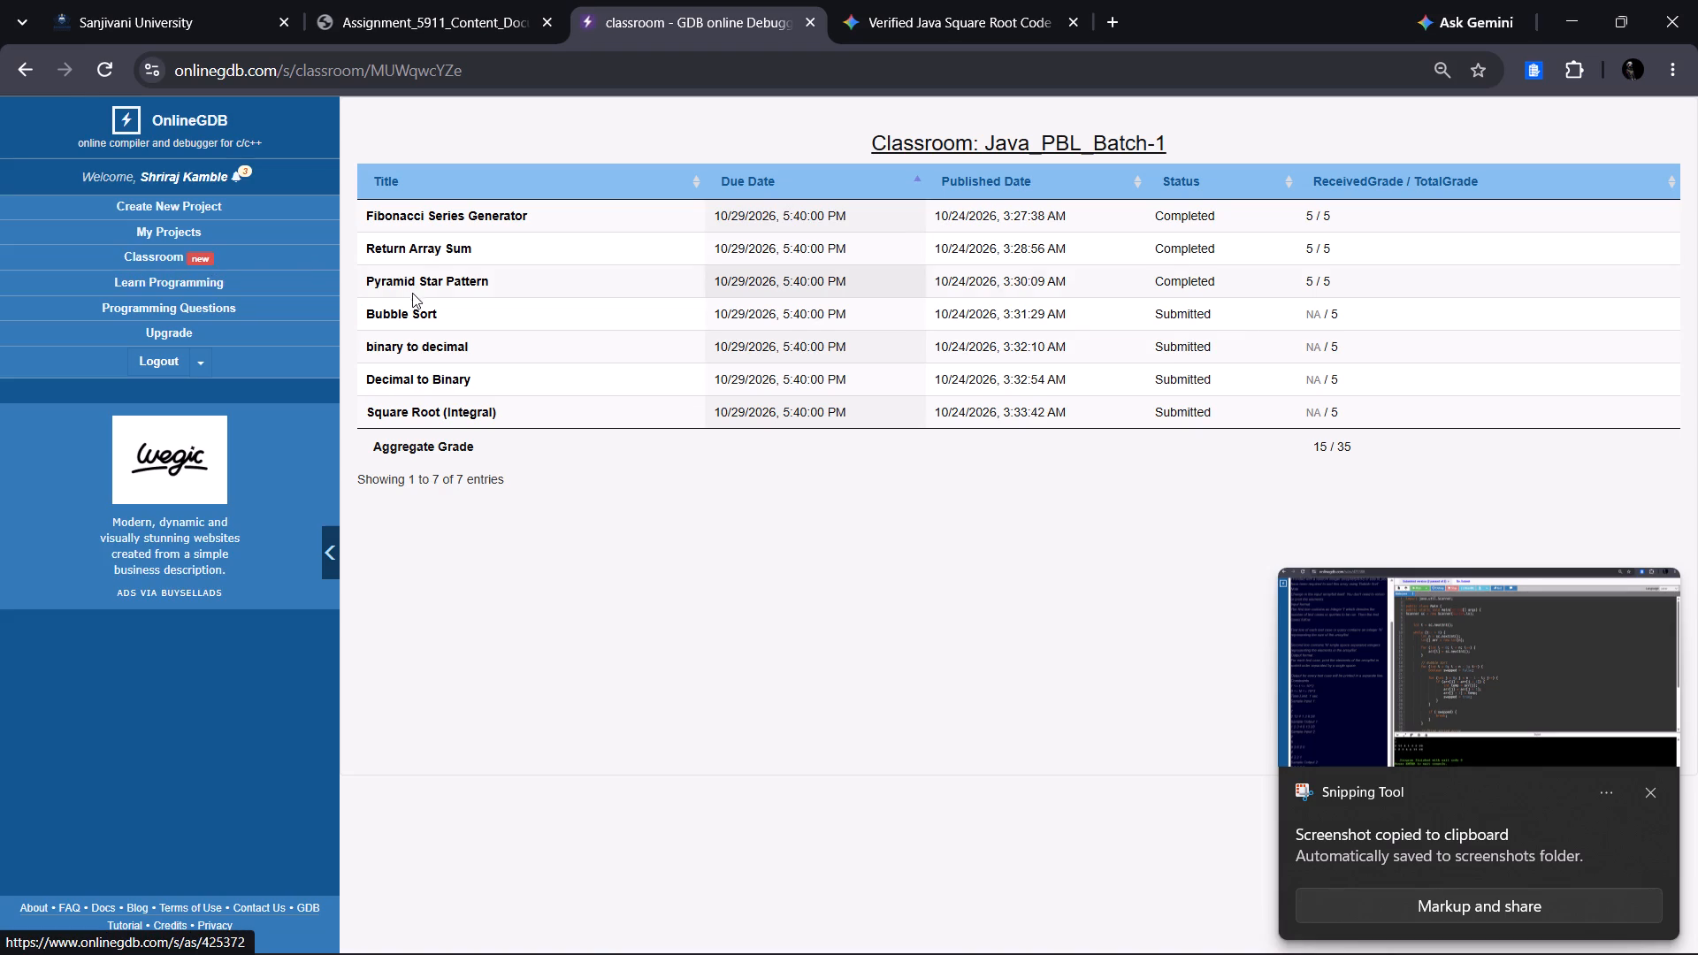
{"action": "left_click", "coordinate": [418, 345]}
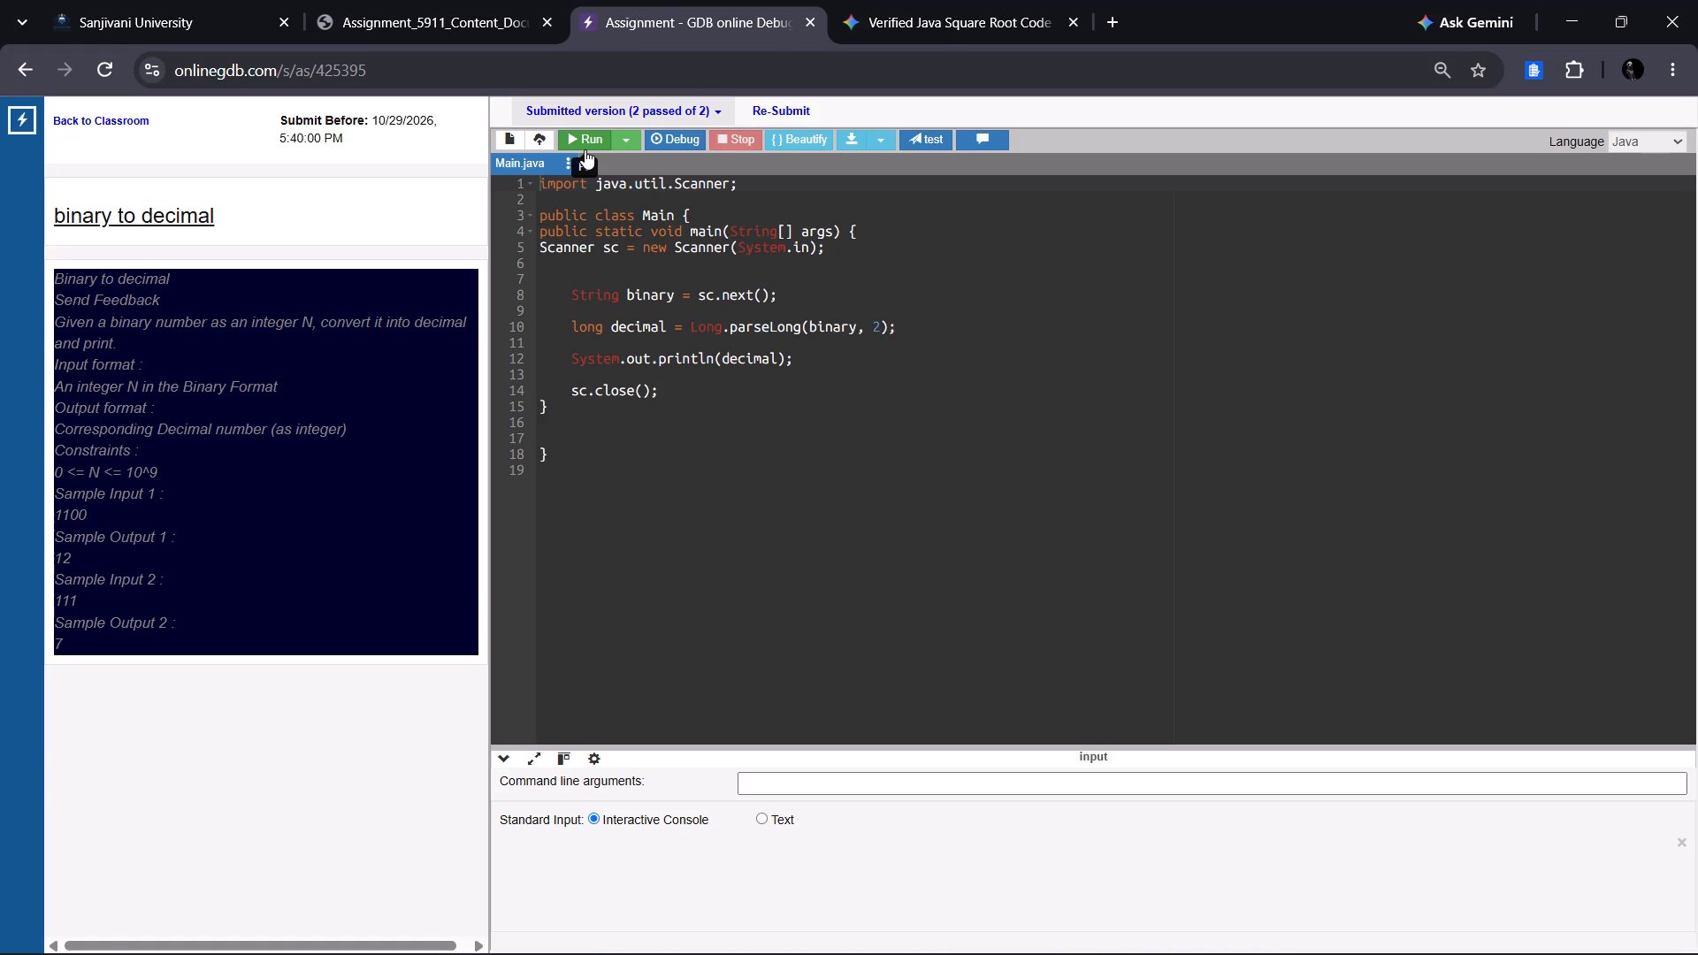
{"action": "left_click", "coordinate": [588, 137]}
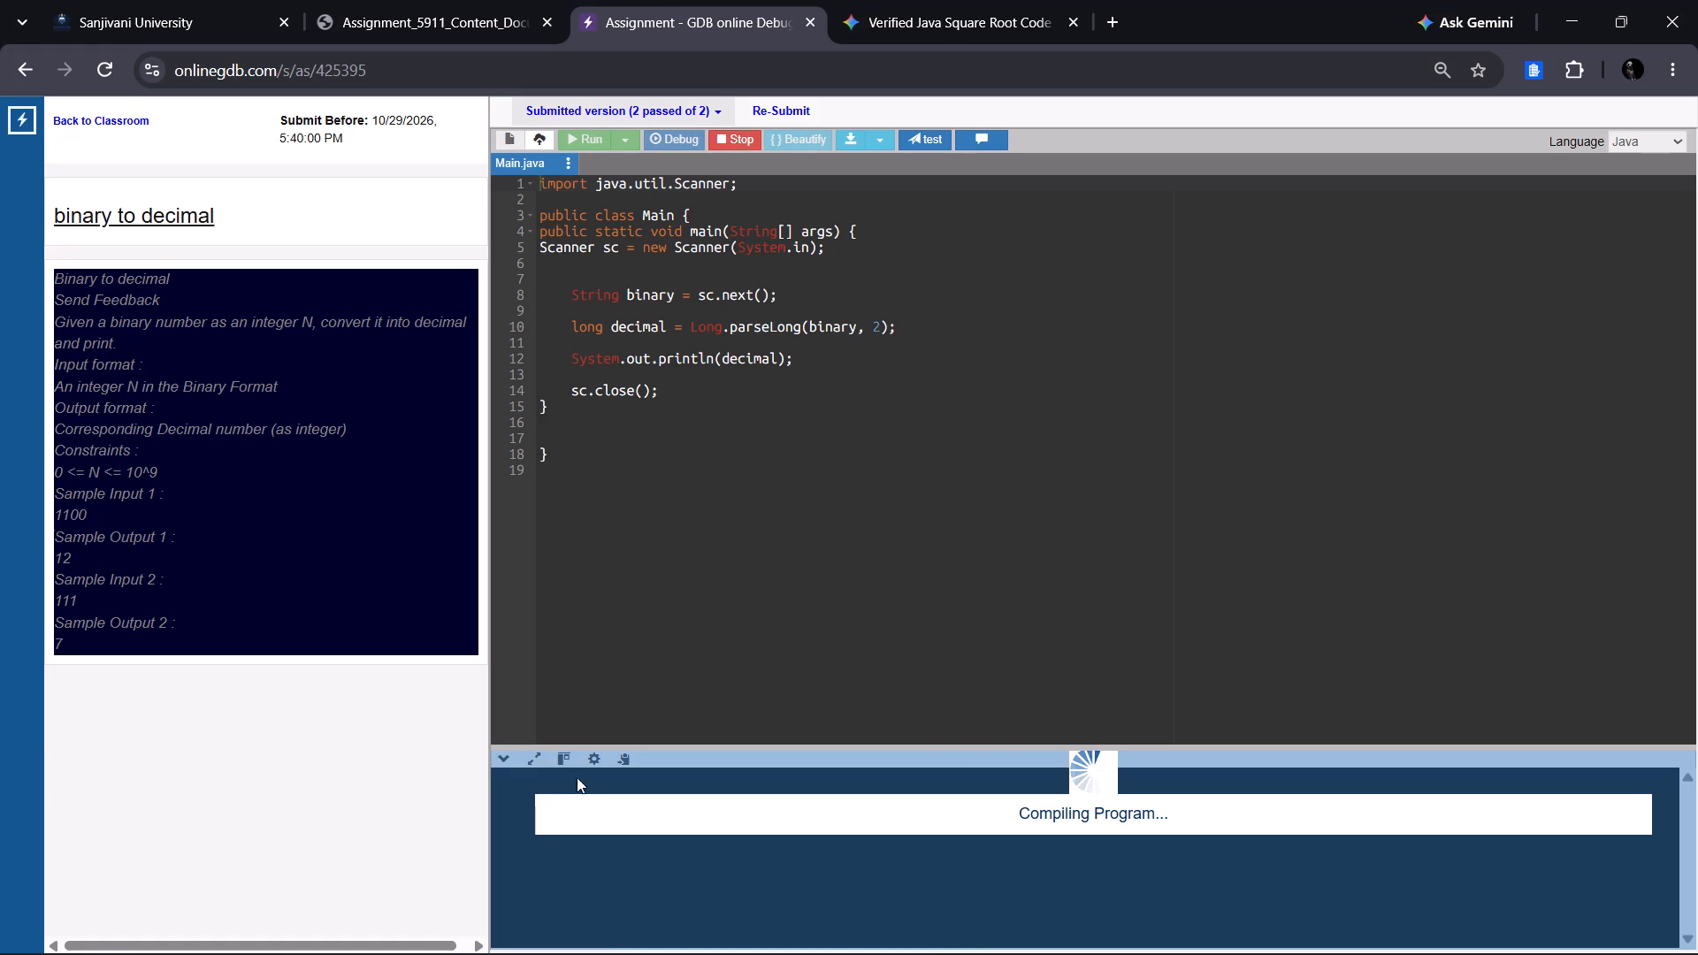
{"action": "type", "text": "1100"}
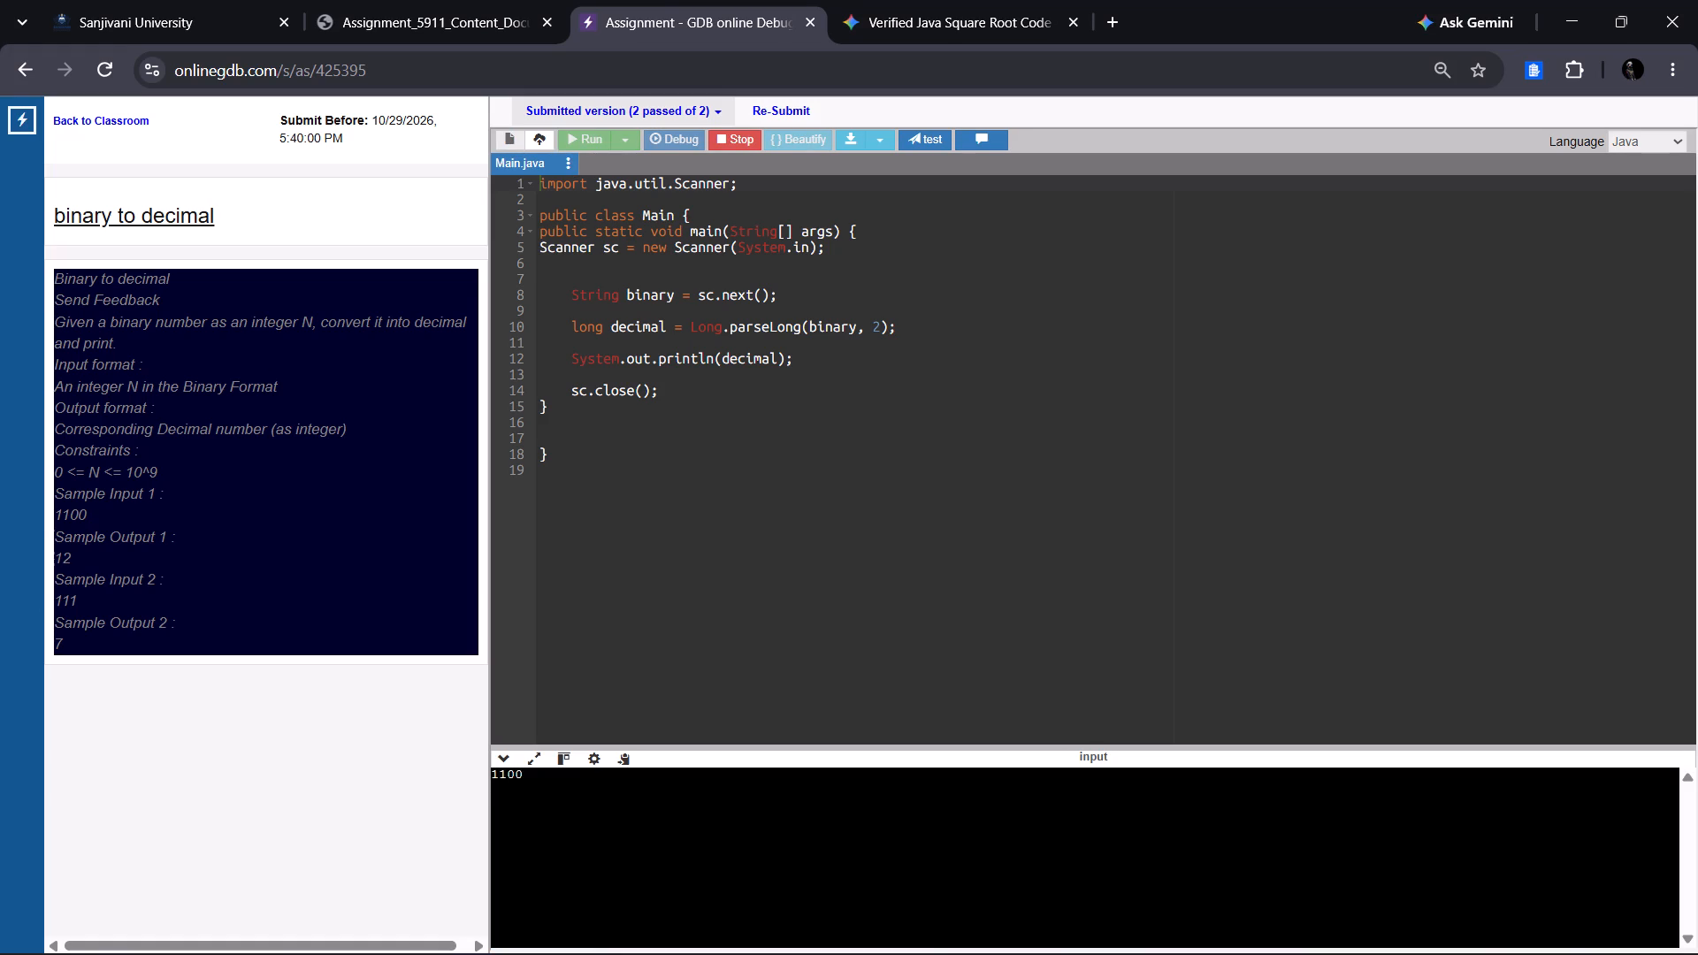
{"action": "key", "text": "Return"}
Capture a full-width screenshot of the binary to decimal page, including the address bar, problem, code and console output.
{"action": "key", "text": "Print"}
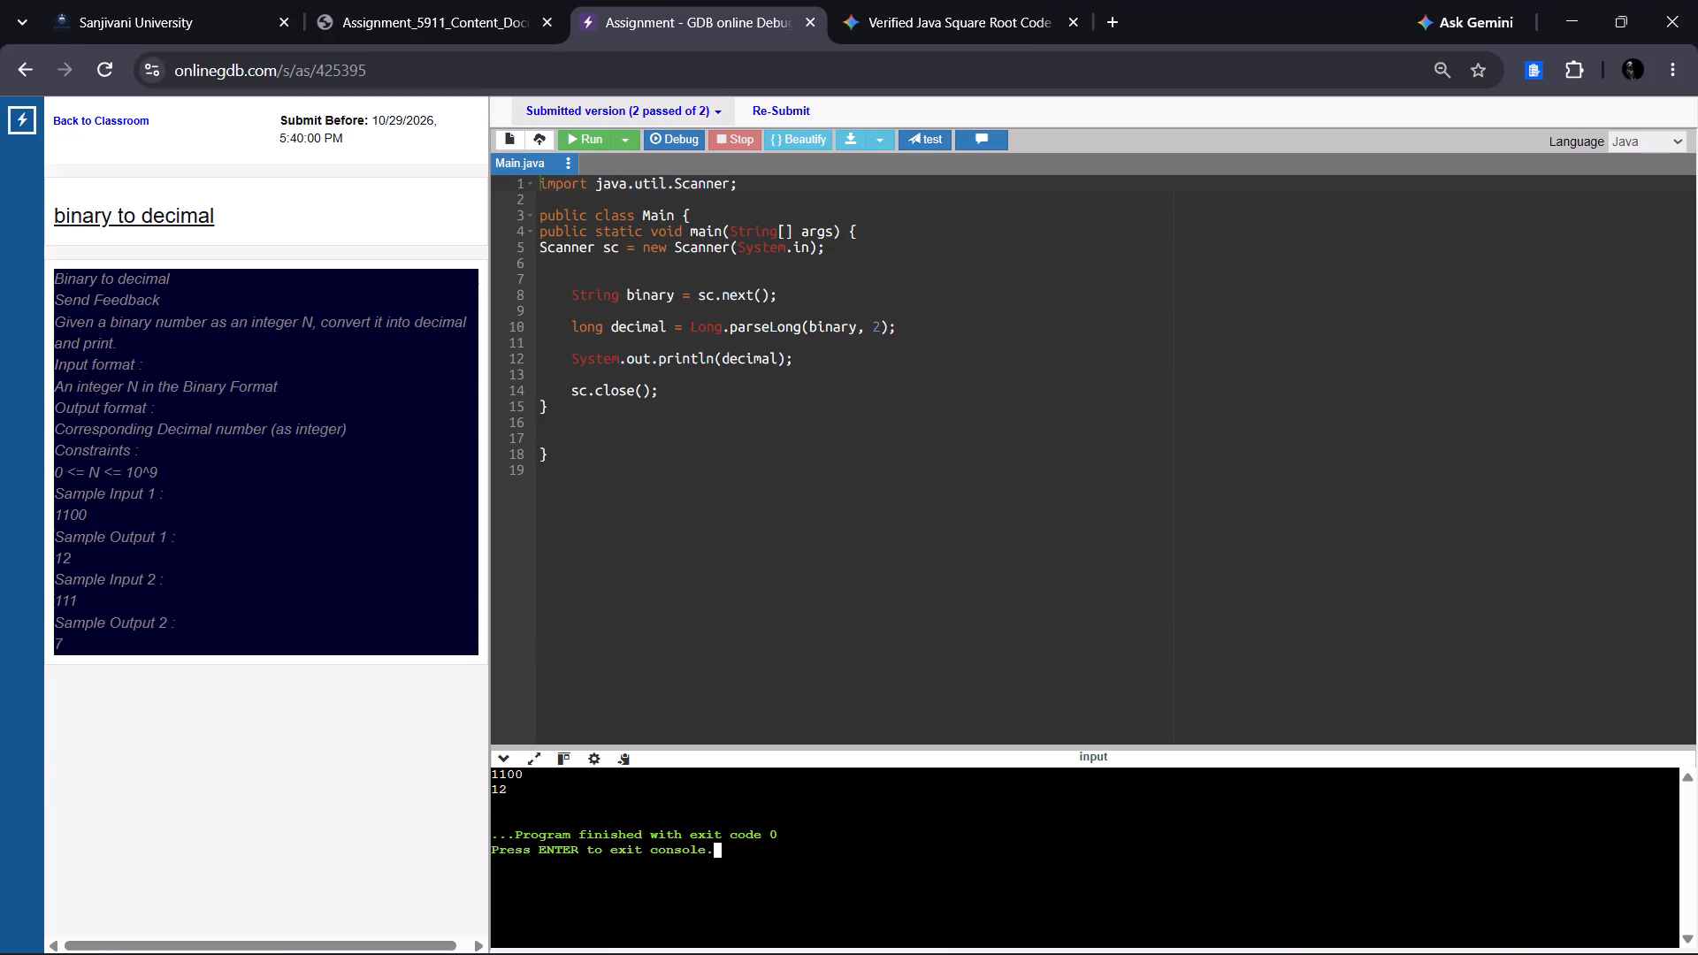
{"action": "left_click_drag", "start_coordinate": [0, 48], "coordinate": [1419, 954]}
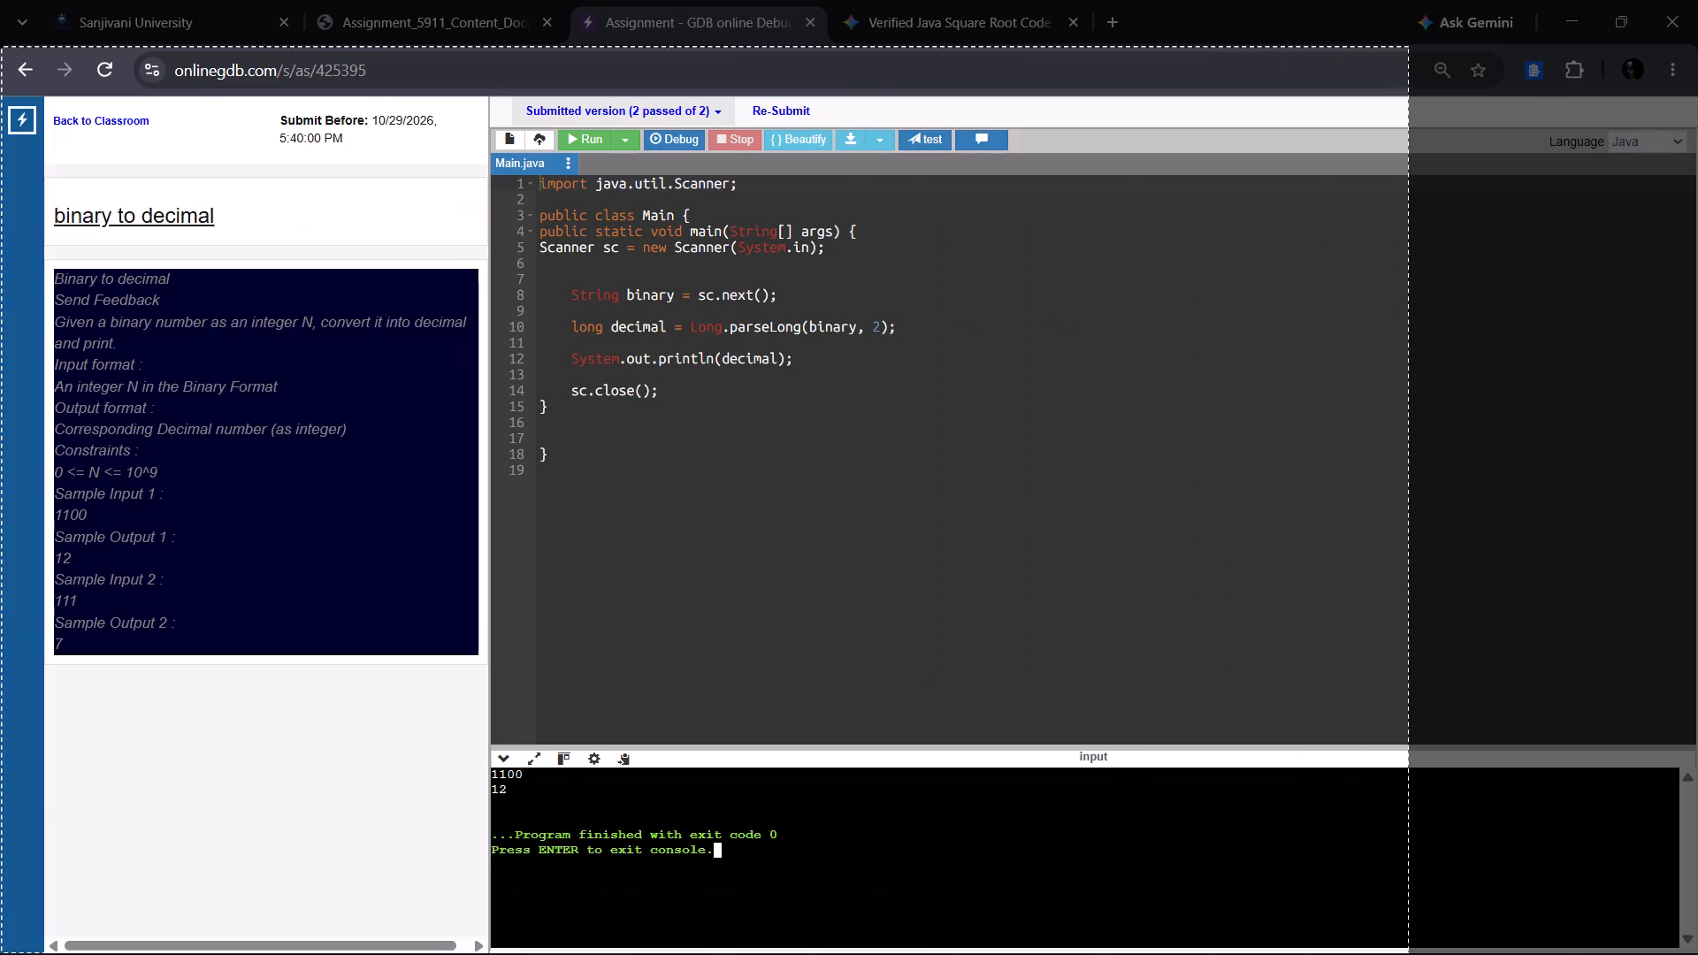
{"action": "left_click_drag", "start_coordinate": [1419, 954], "coordinate": [1697, 954]}
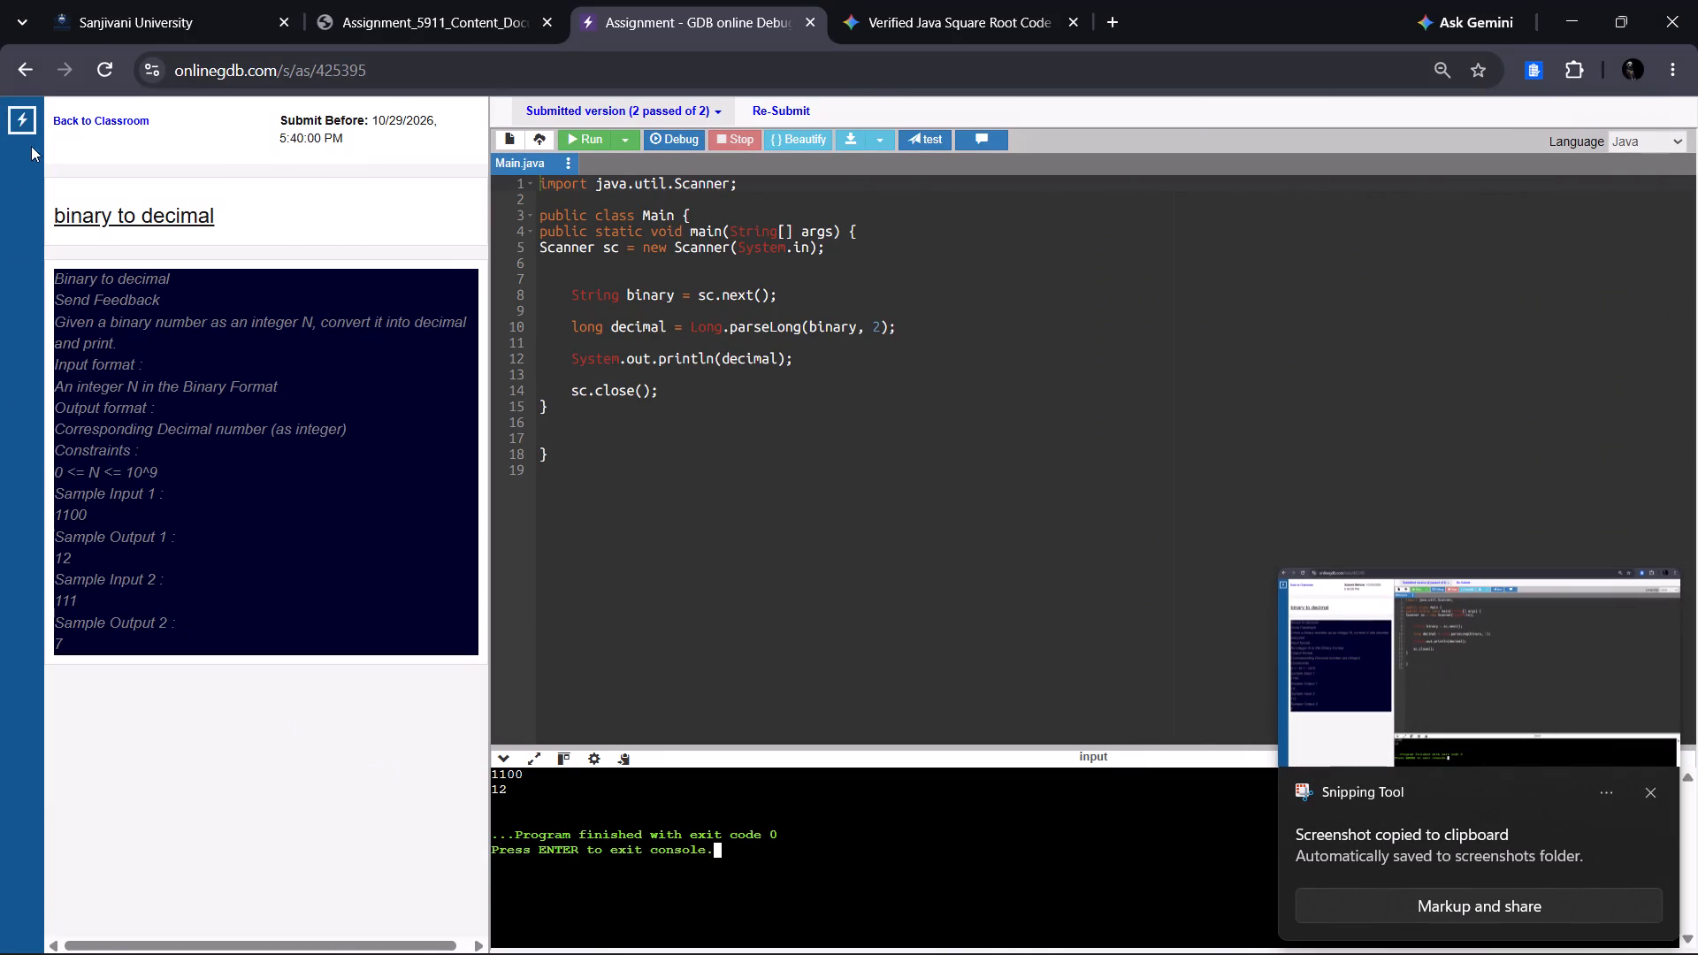
Open the Decimal to Binary assignment from the classroom and run its program with the input 12.
{"action": "left_click", "coordinate": [79, 123]}
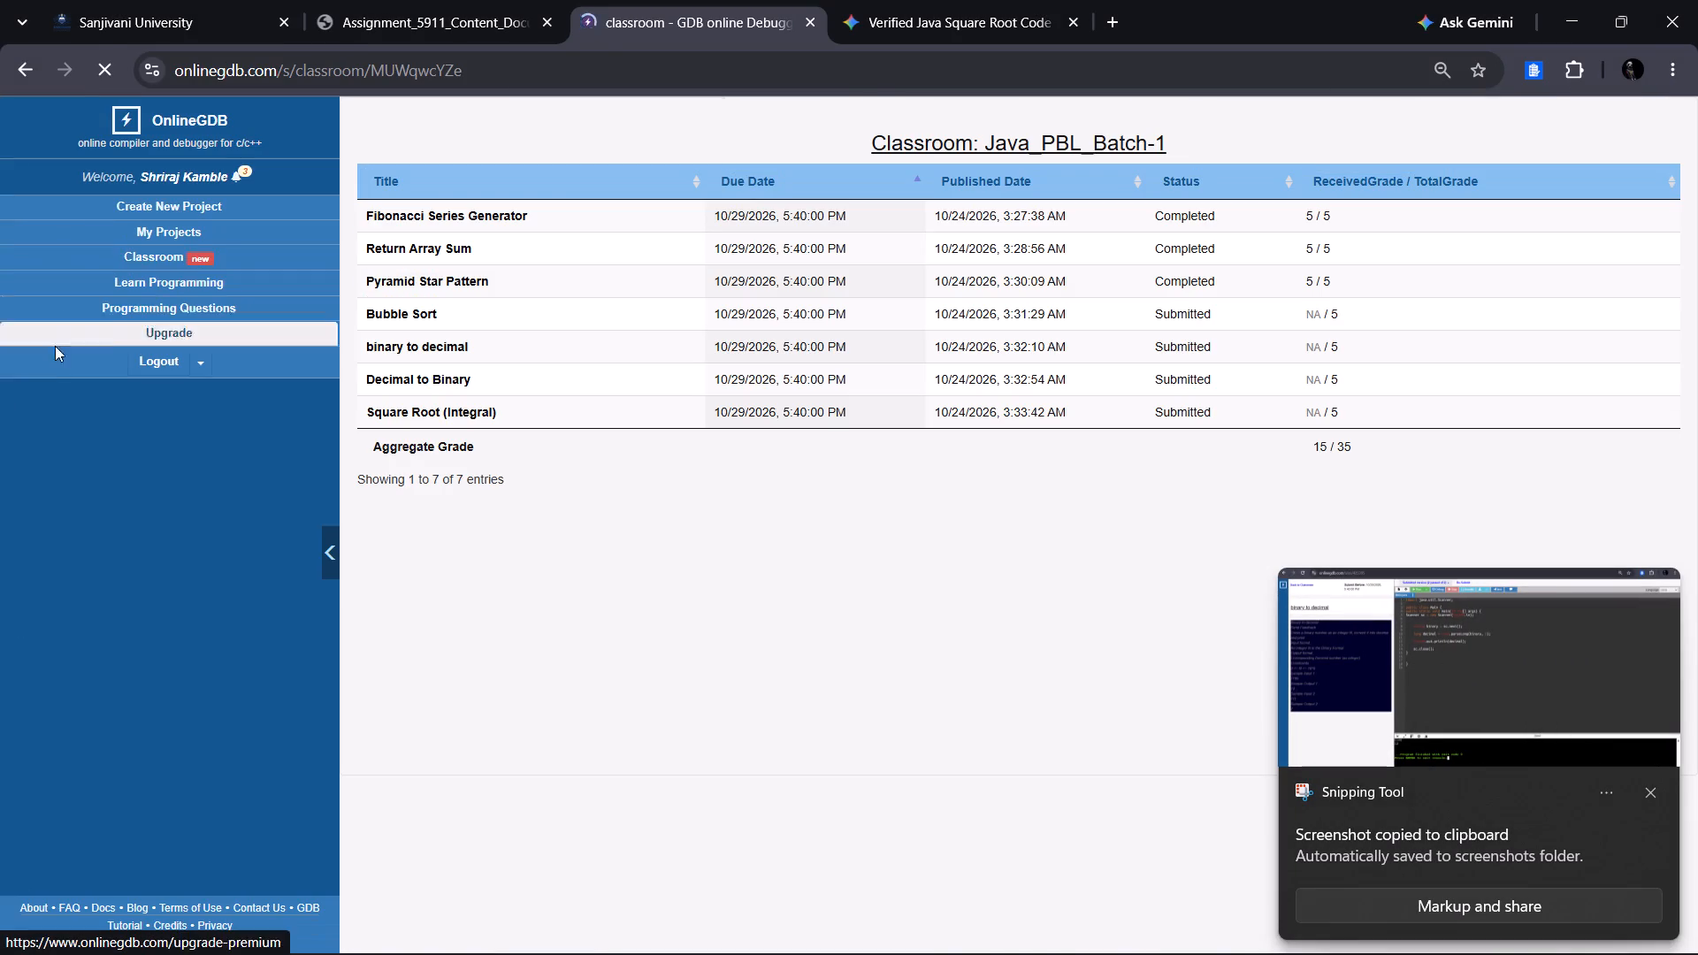
{"action": "left_click", "coordinate": [406, 380]}
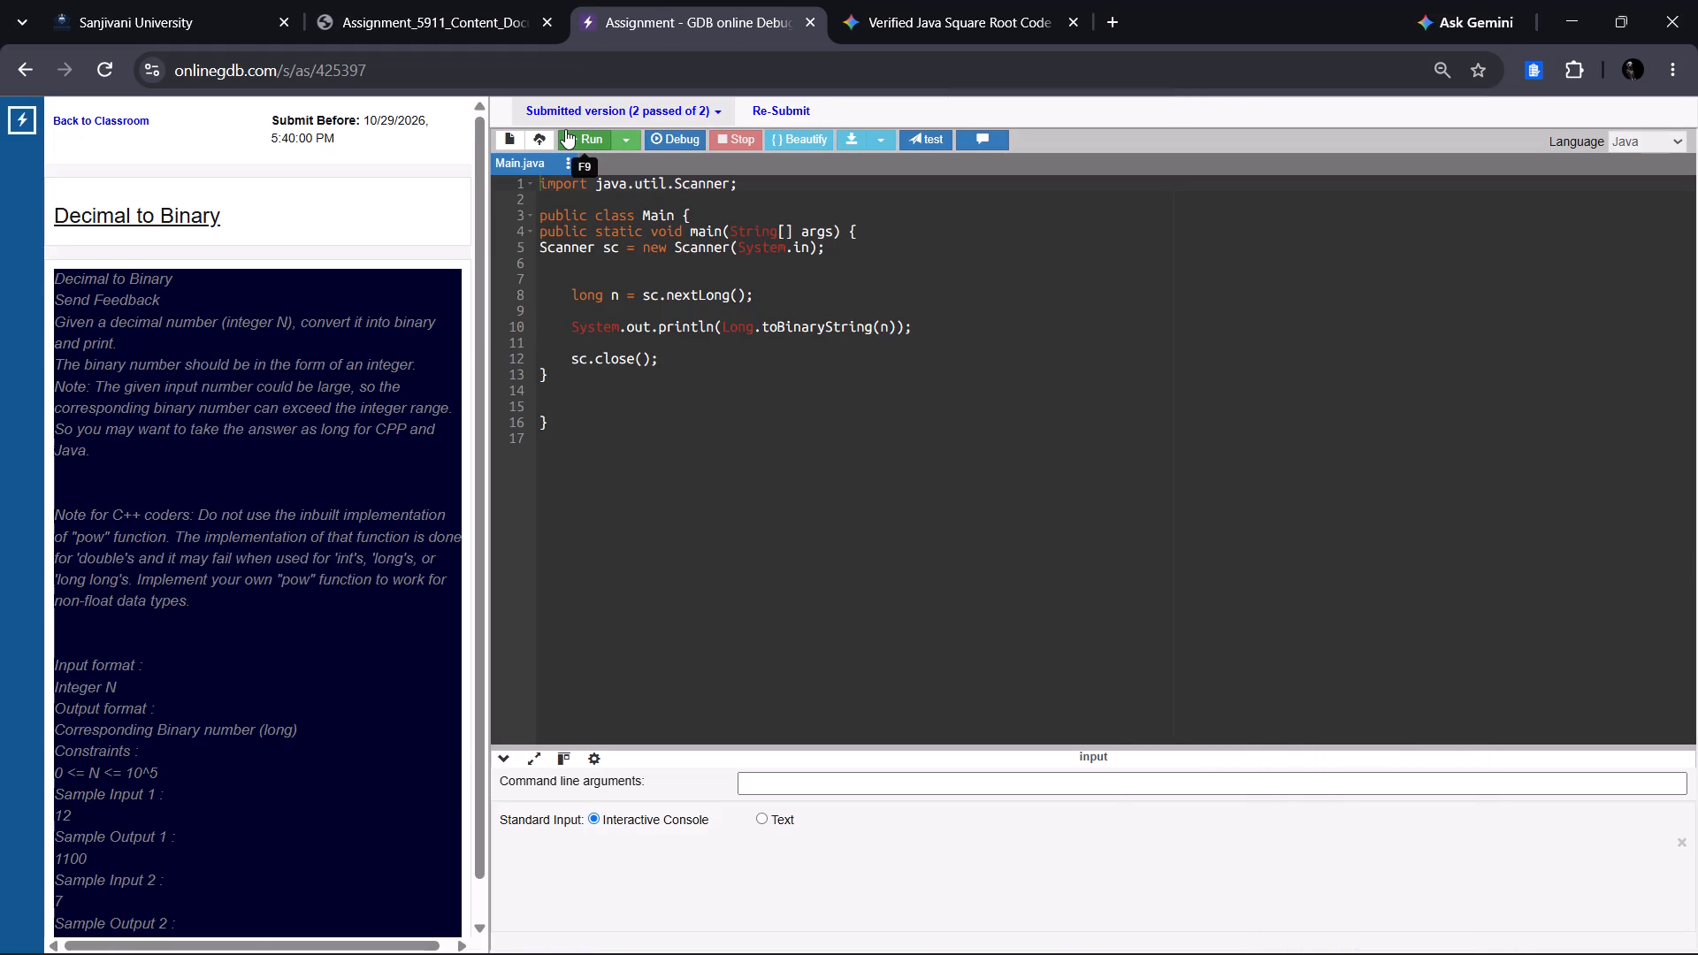
{"action": "left_click", "coordinate": [565, 129]}
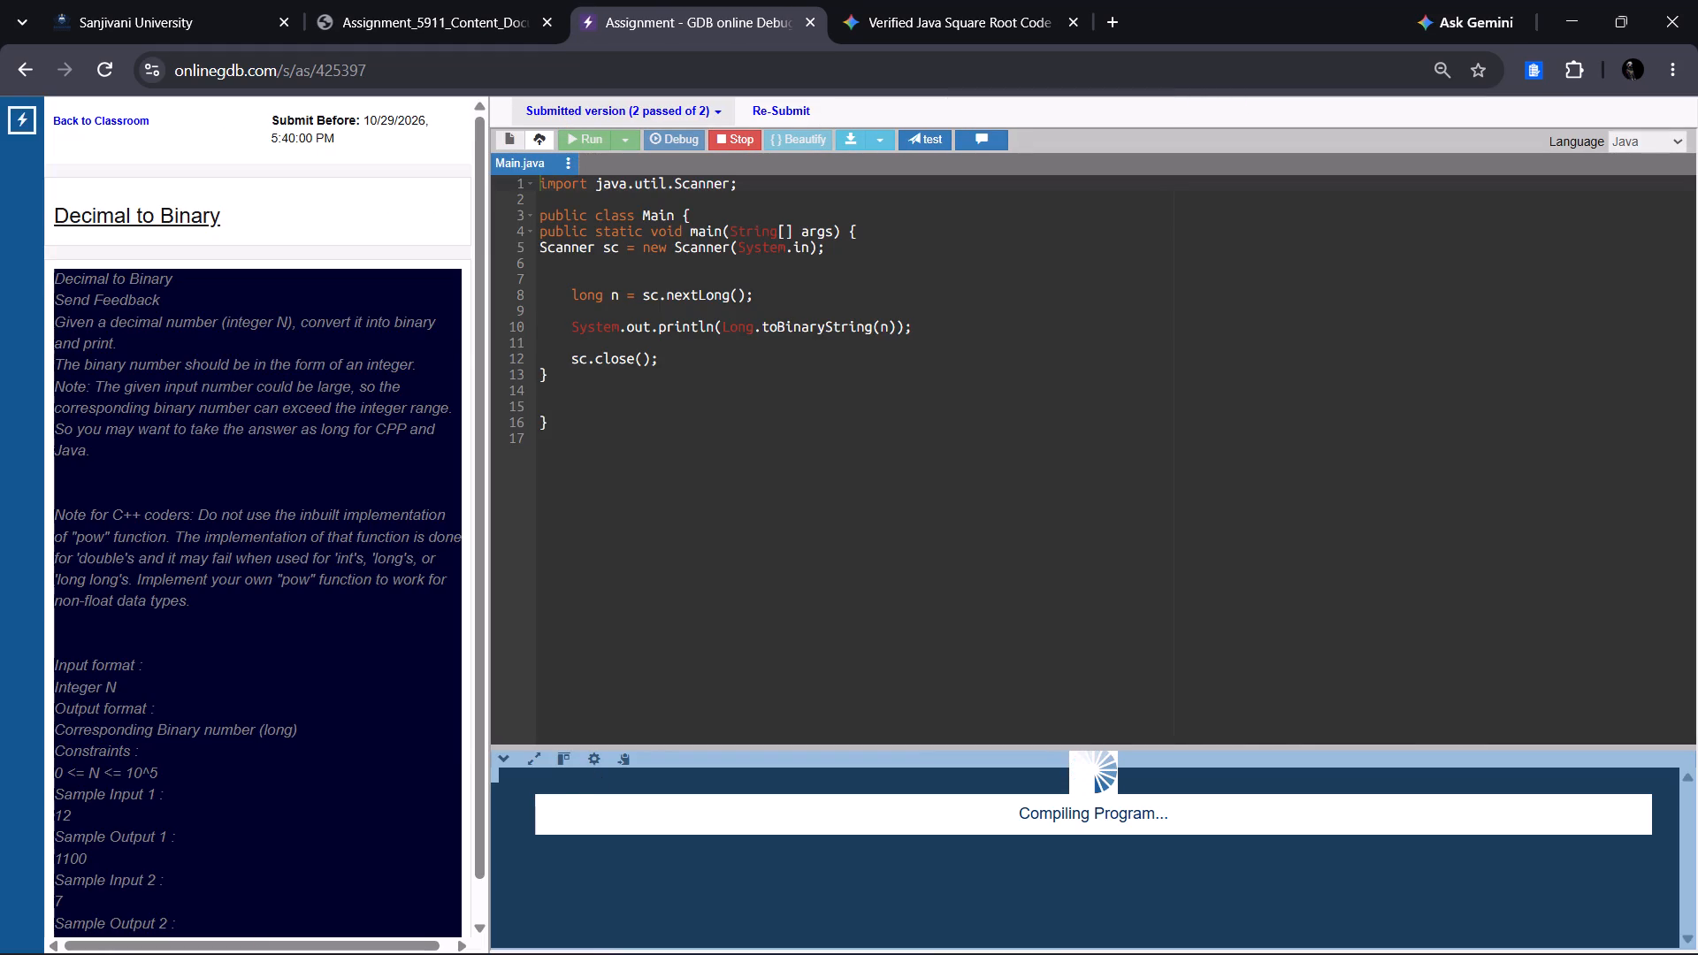
{"action": "type", "text": "12"}
{"action": "key", "text": "Return"}
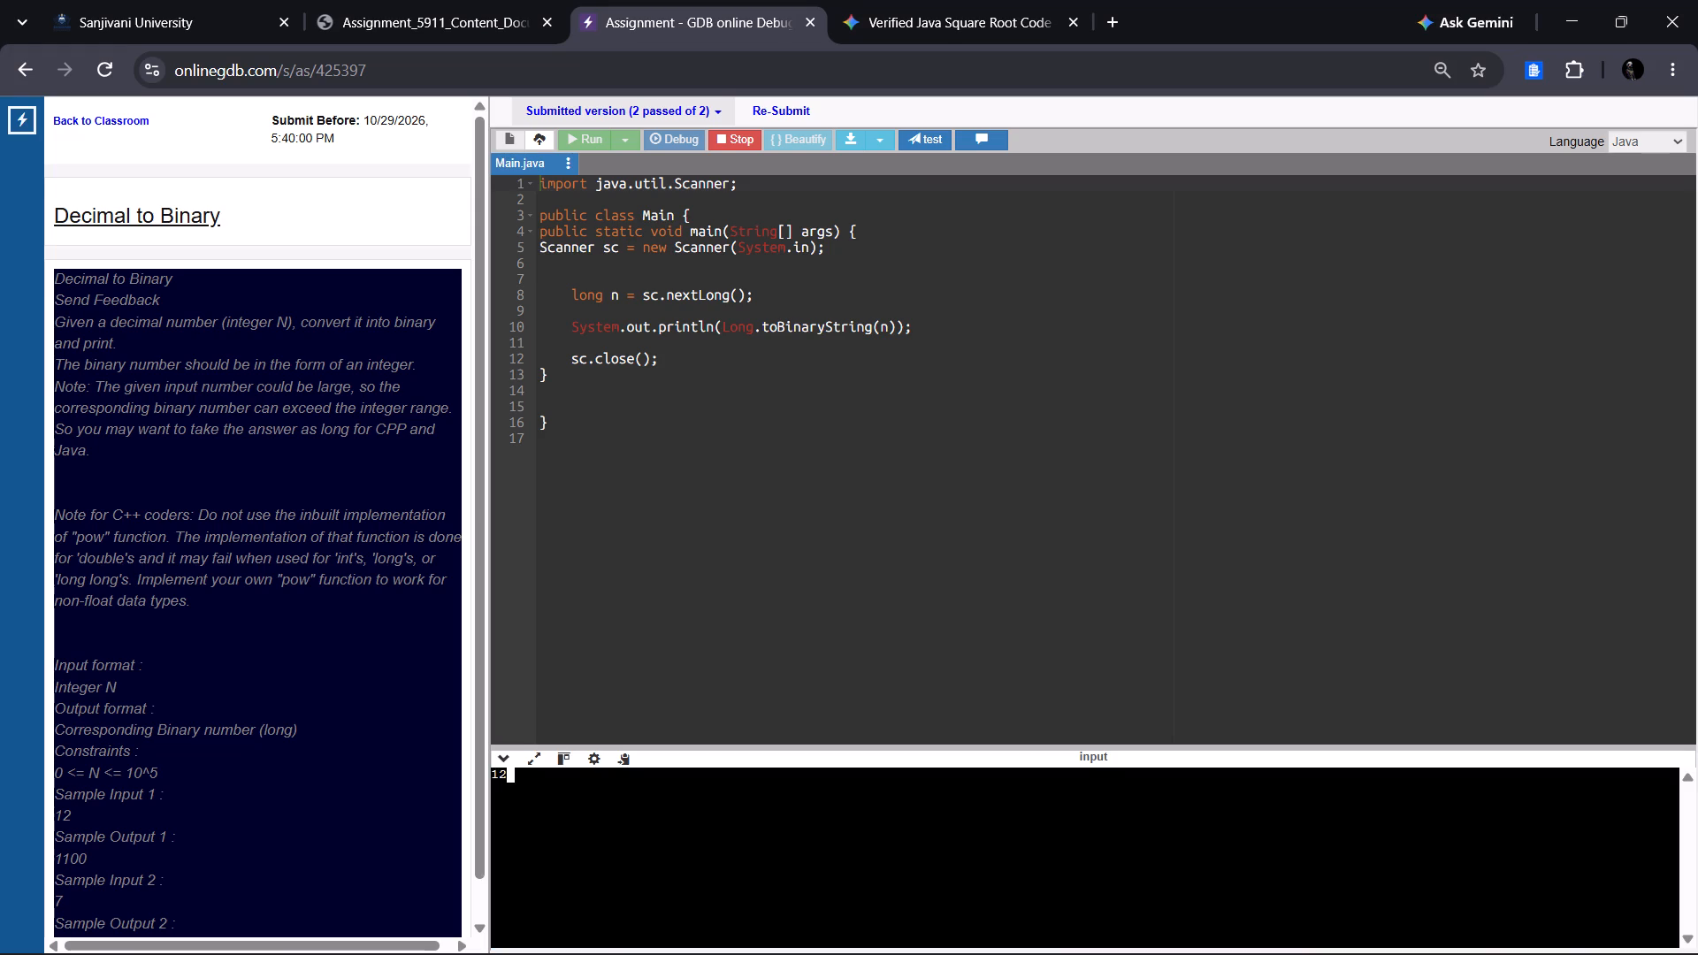
Capture a full-width screenshot of the Decimal to Binary page below the address bar, covering the problem, code and console output.
{"action": "key", "text": "Print"}
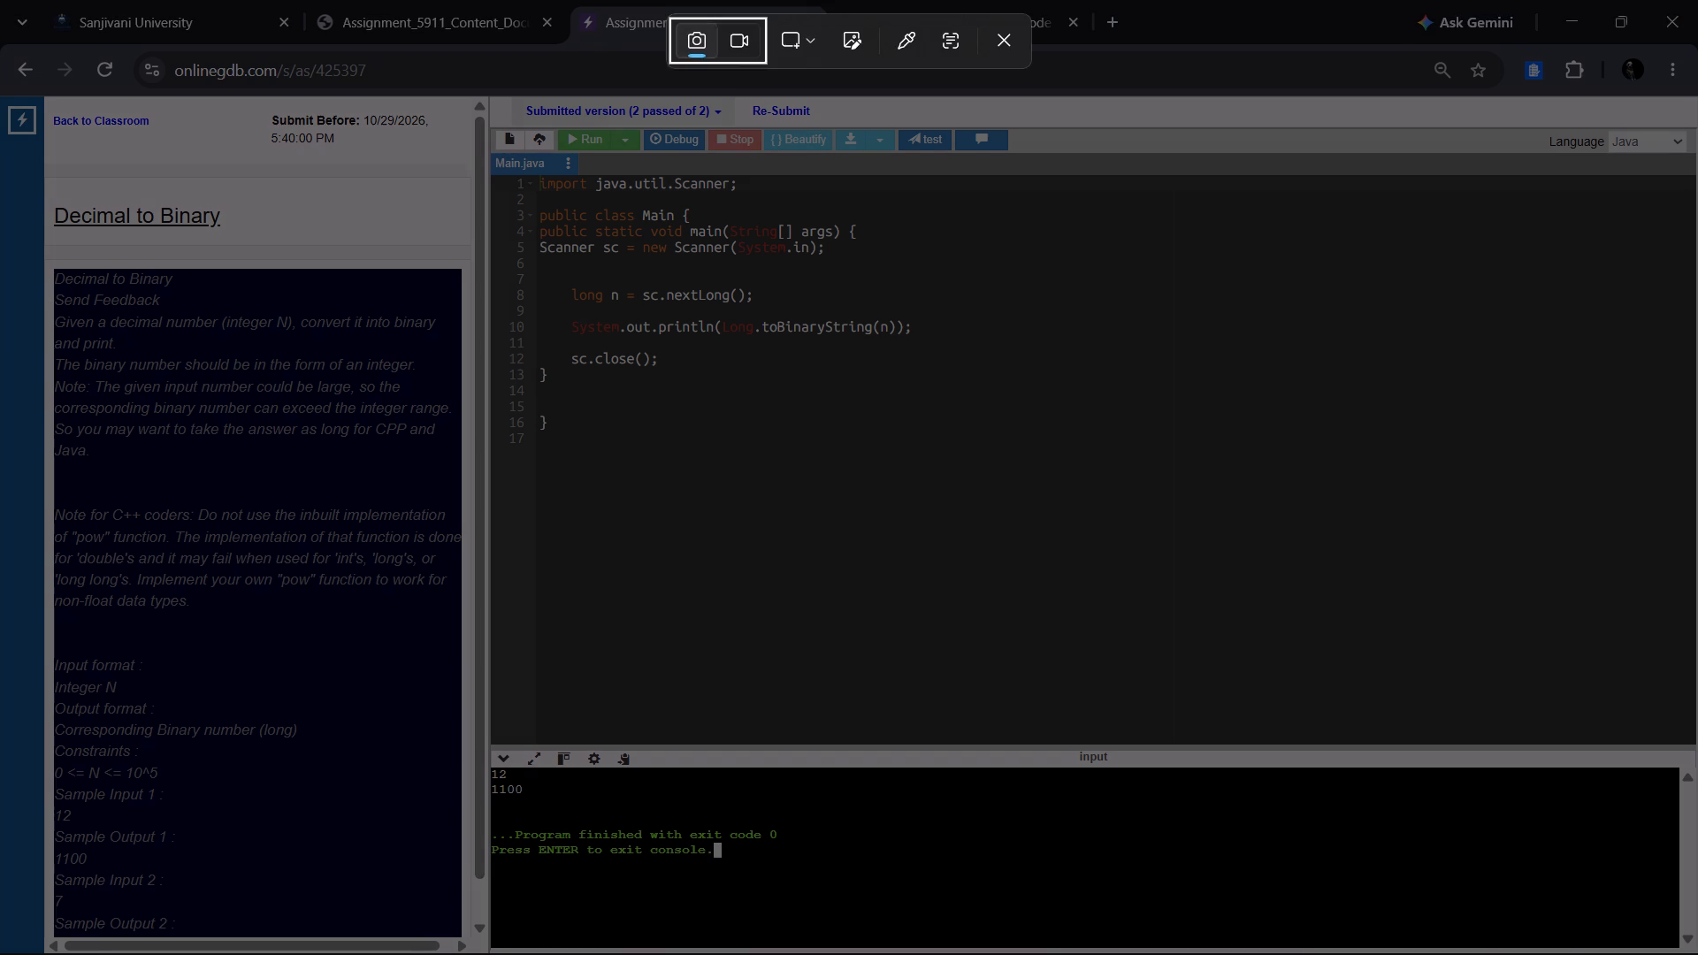
{"action": "left_click_drag", "start_coordinate": [0, 88], "coordinate": [1697, 954]}
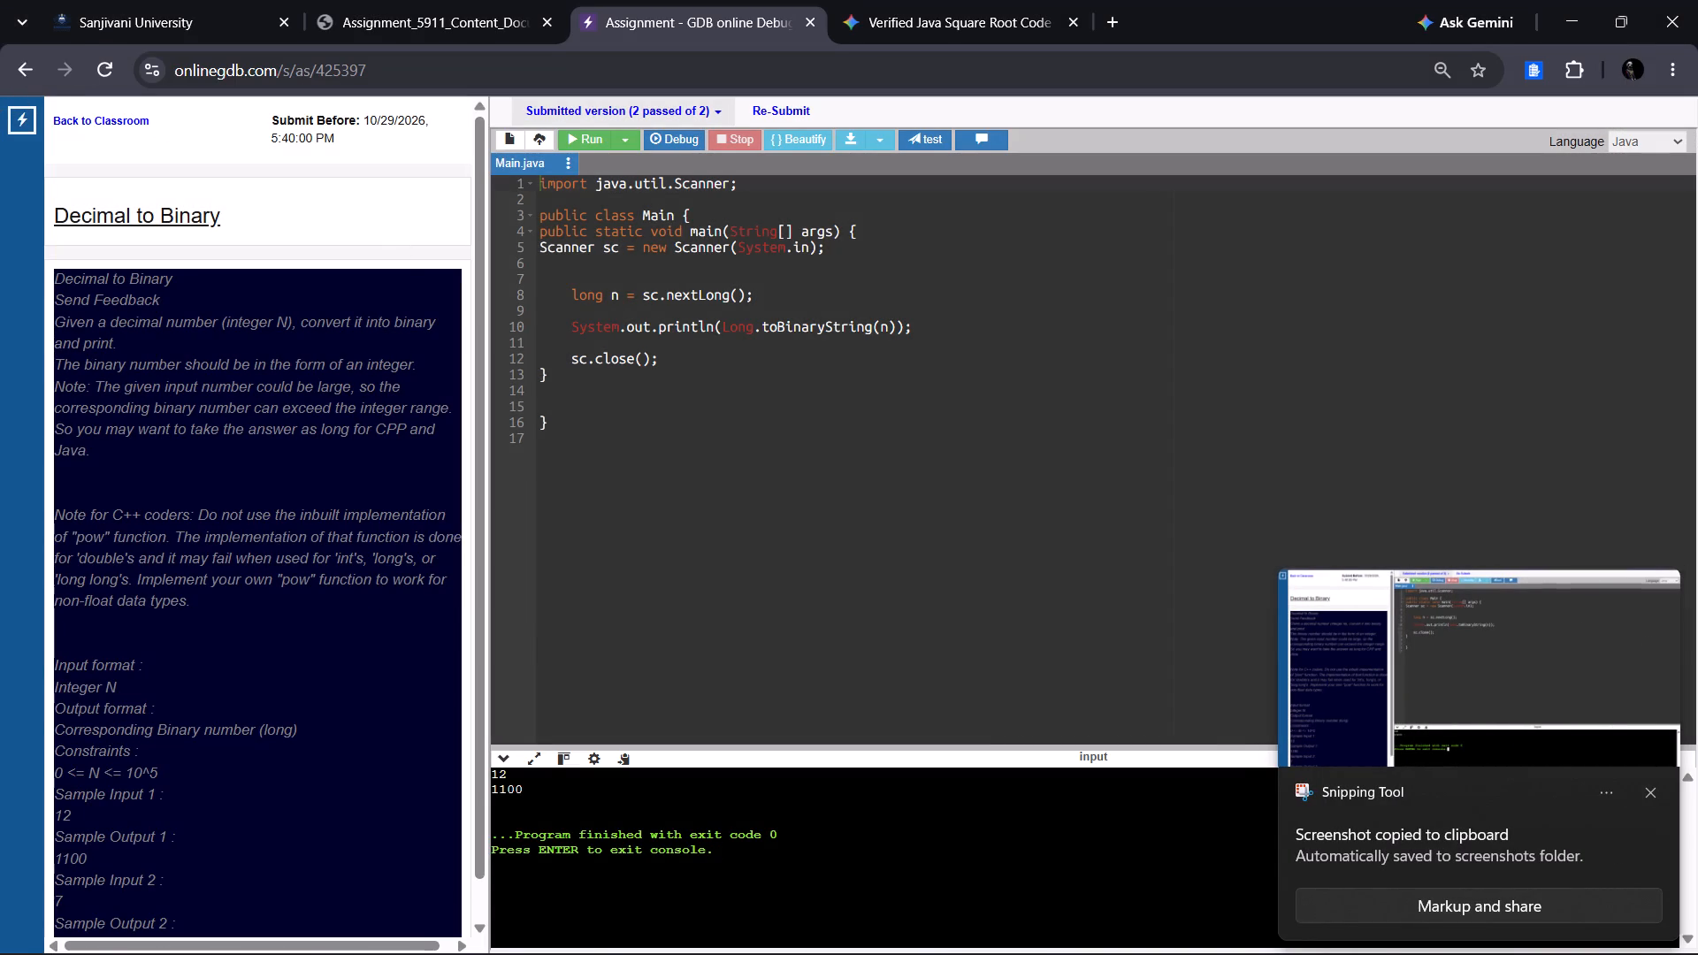
Open the Square Root (Integral) assignment from the classroom and run its program with the input 10.
{"action": "left_click", "coordinate": [56, 123]}
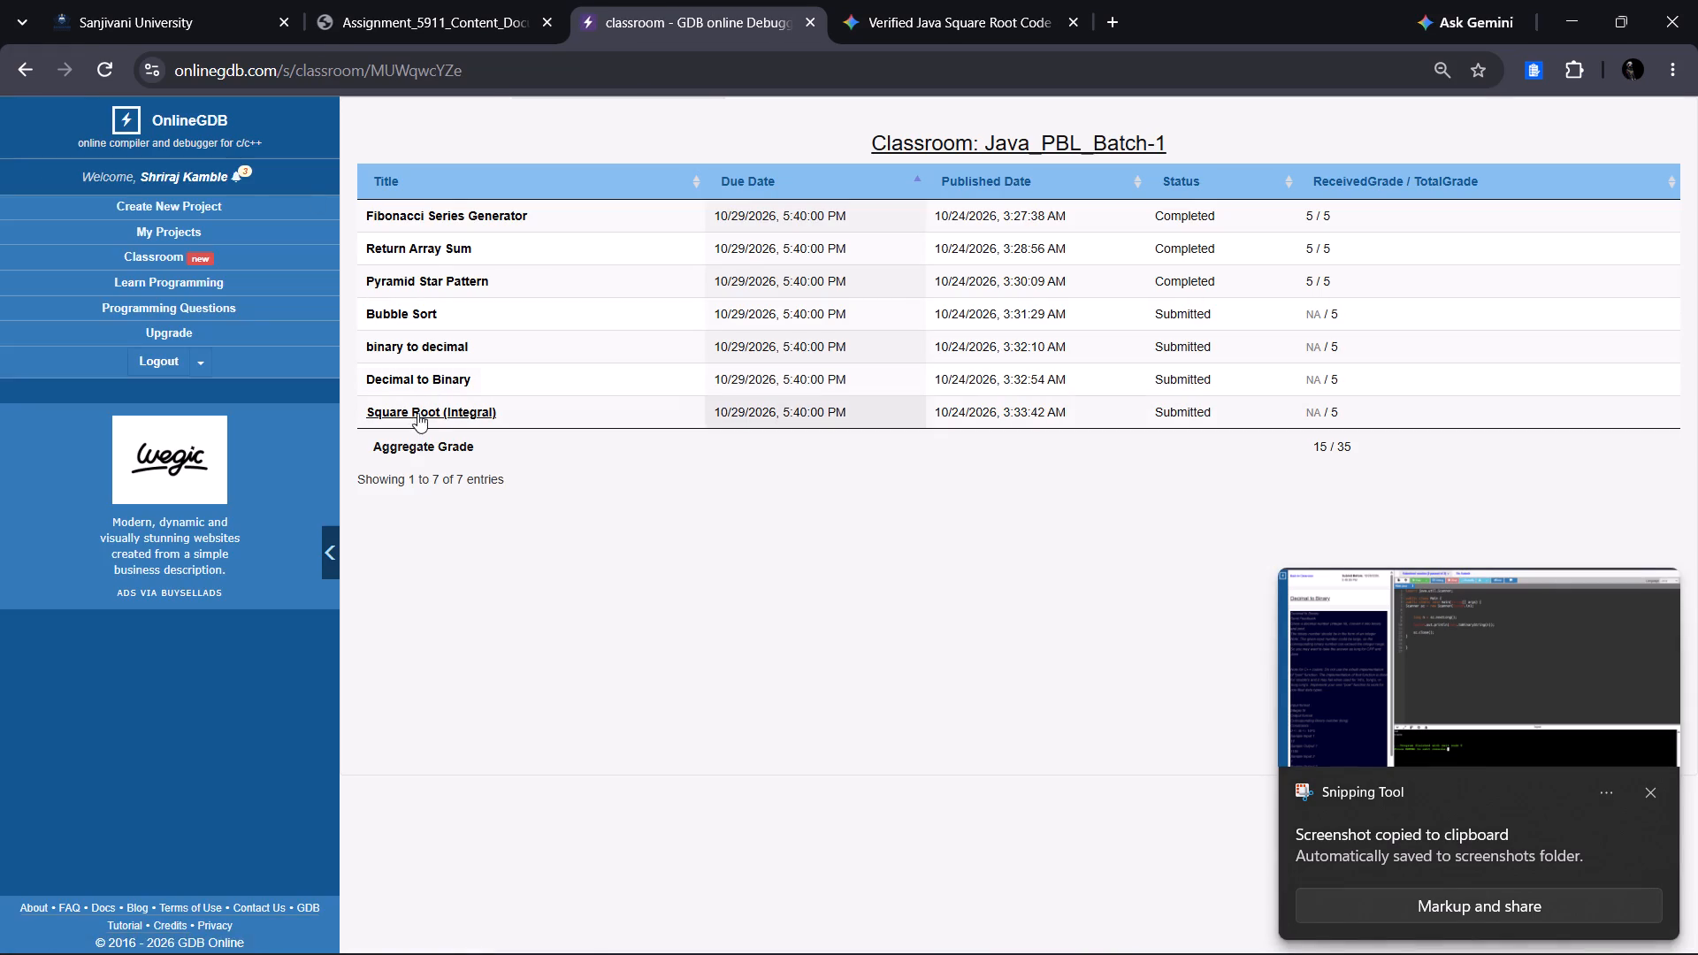
{"action": "left_click", "coordinate": [417, 423]}
{"action": "left_click", "coordinate": [419, 409]}
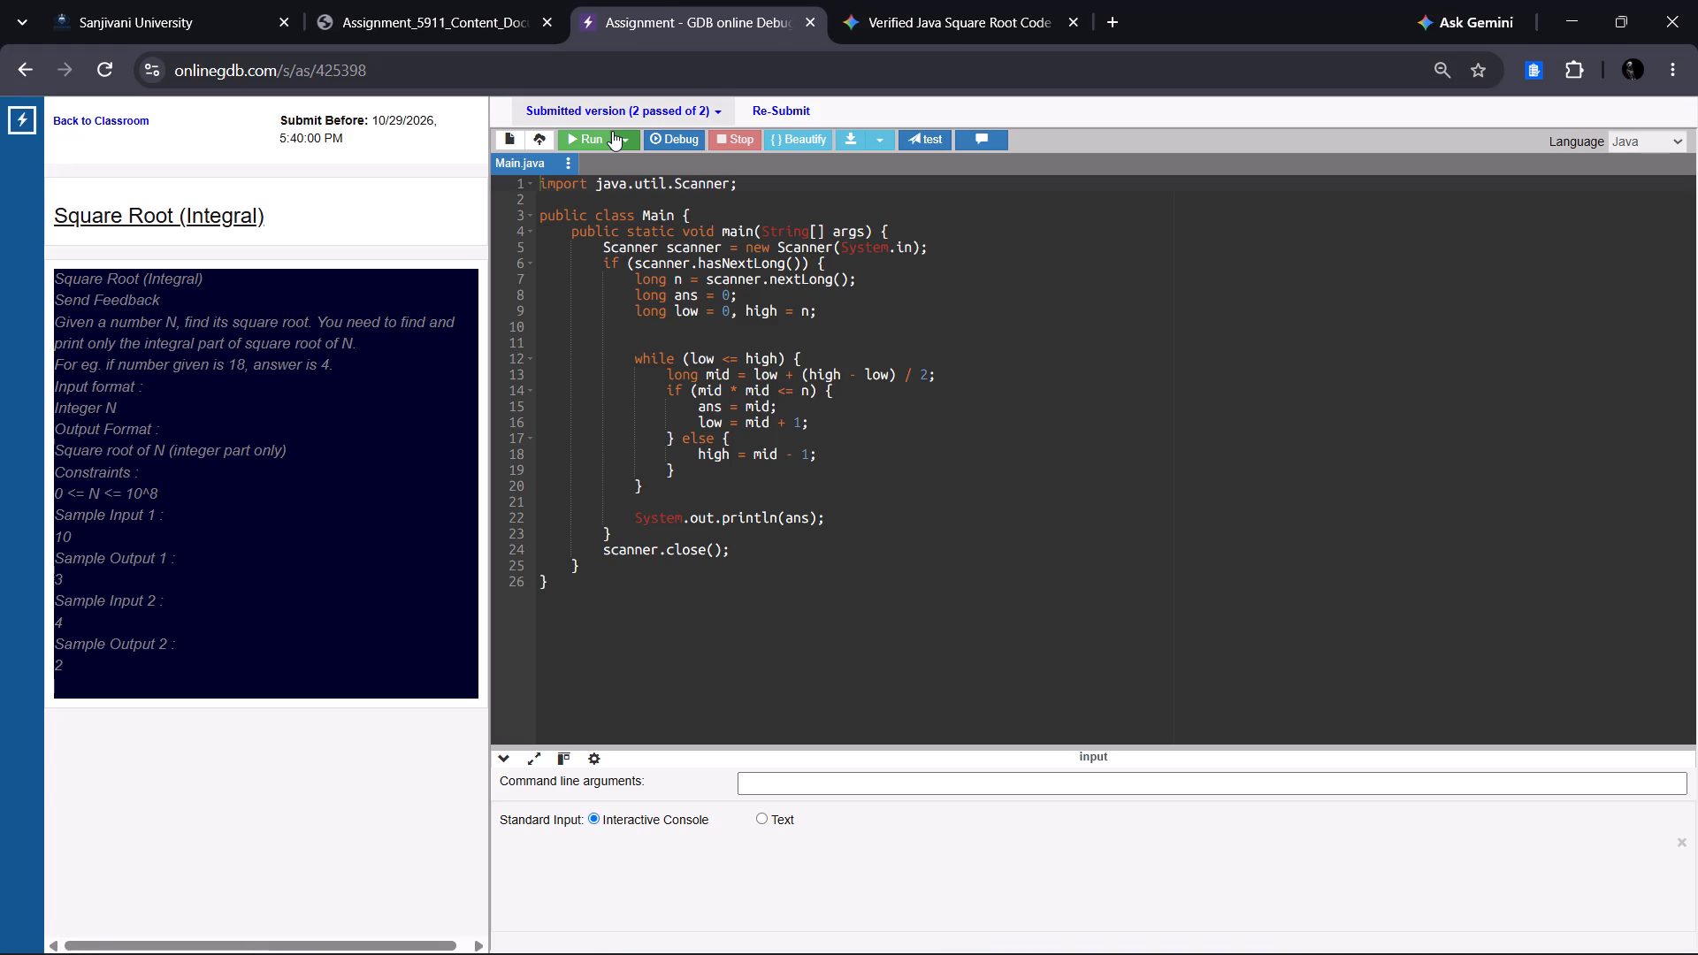
{"action": "left_click", "coordinate": [597, 139]}
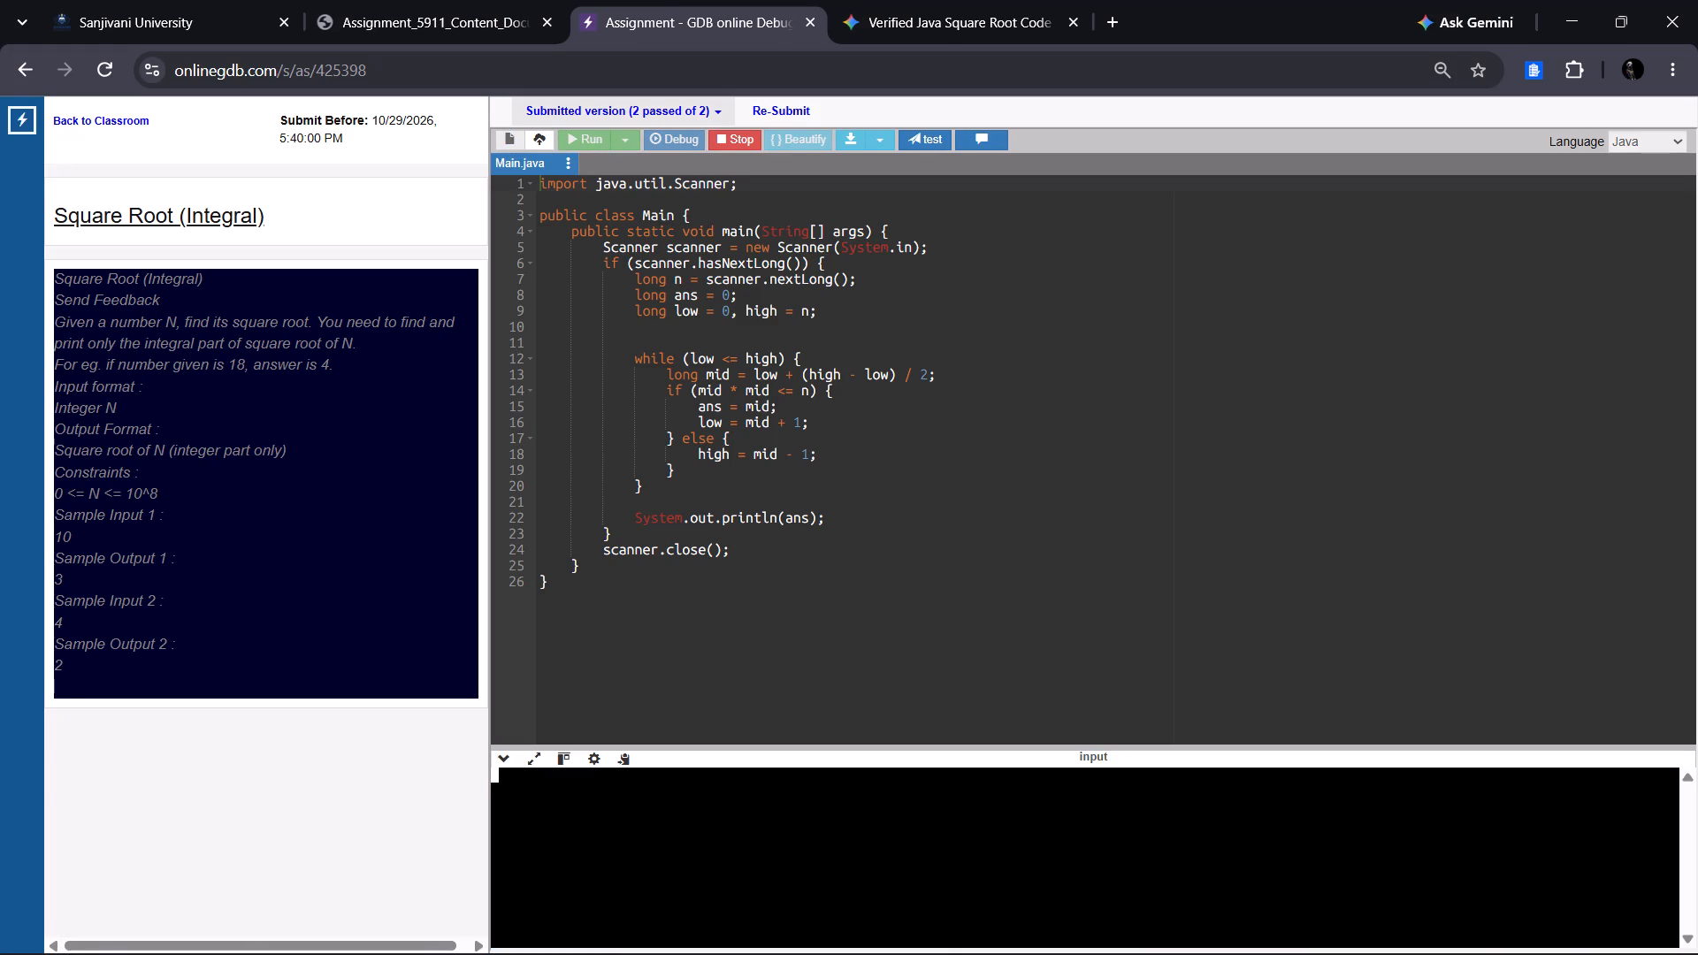
{"action": "type", "text": "10"}
{"action": "key", "text": "Return"}
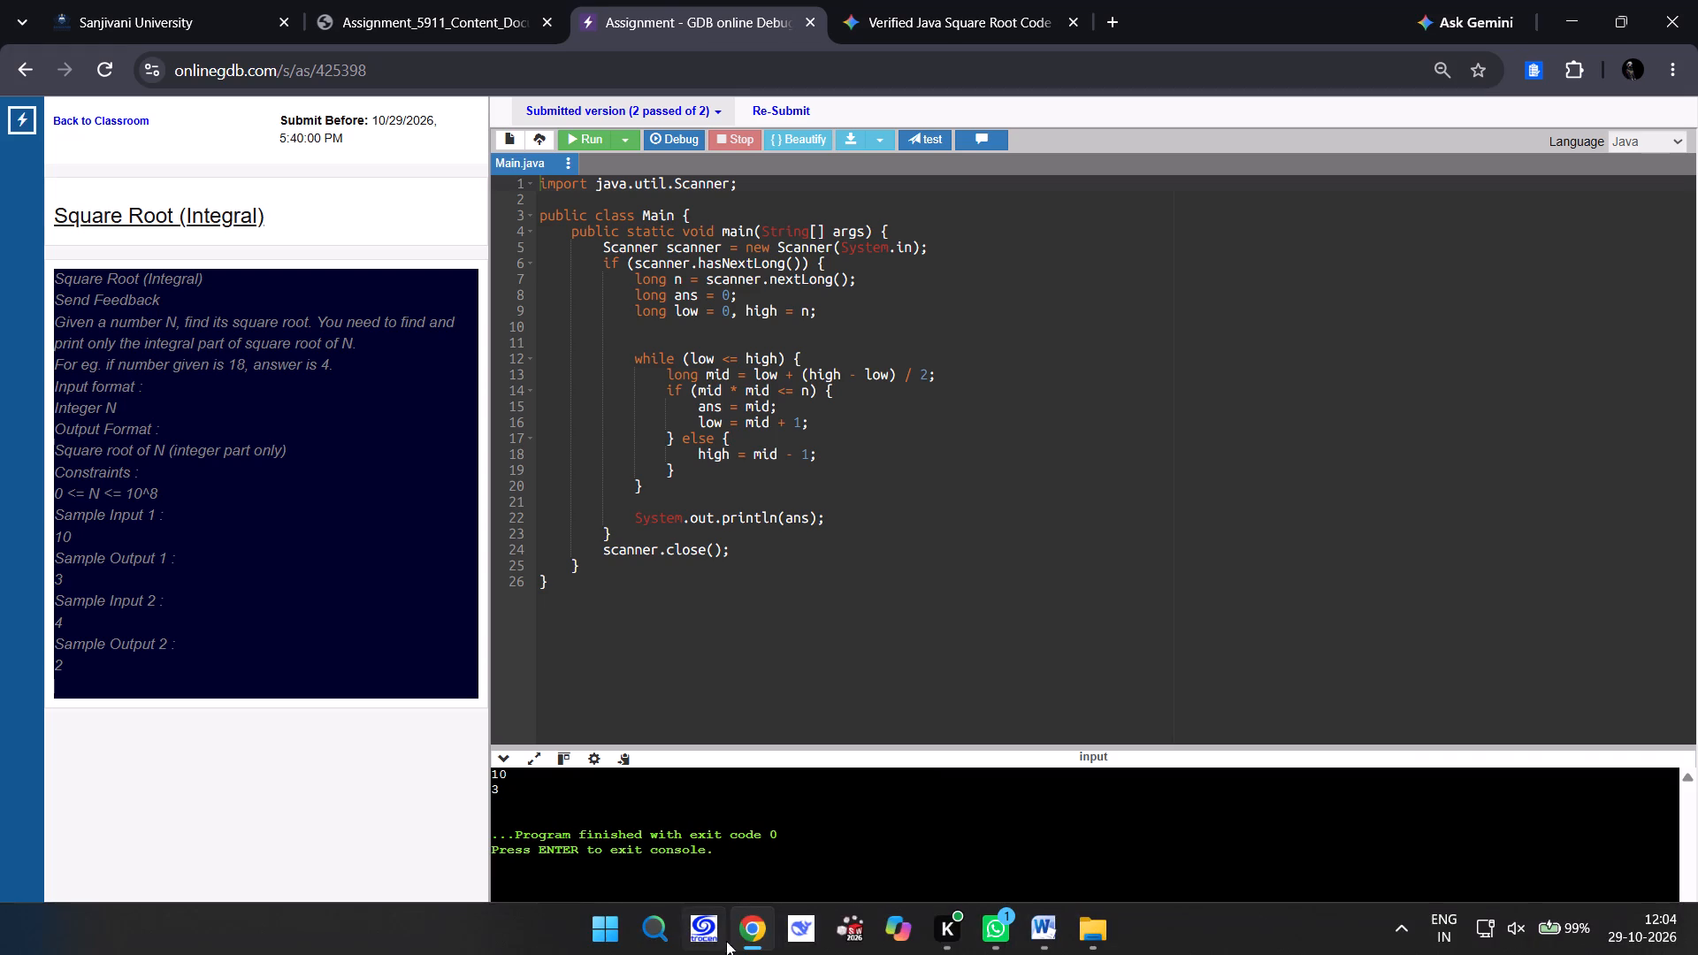
Capture a full-width screenshot of the Square Root (Integral) page, including the address bar, problem, code and console output.
{"action": "key", "text": "Print"}
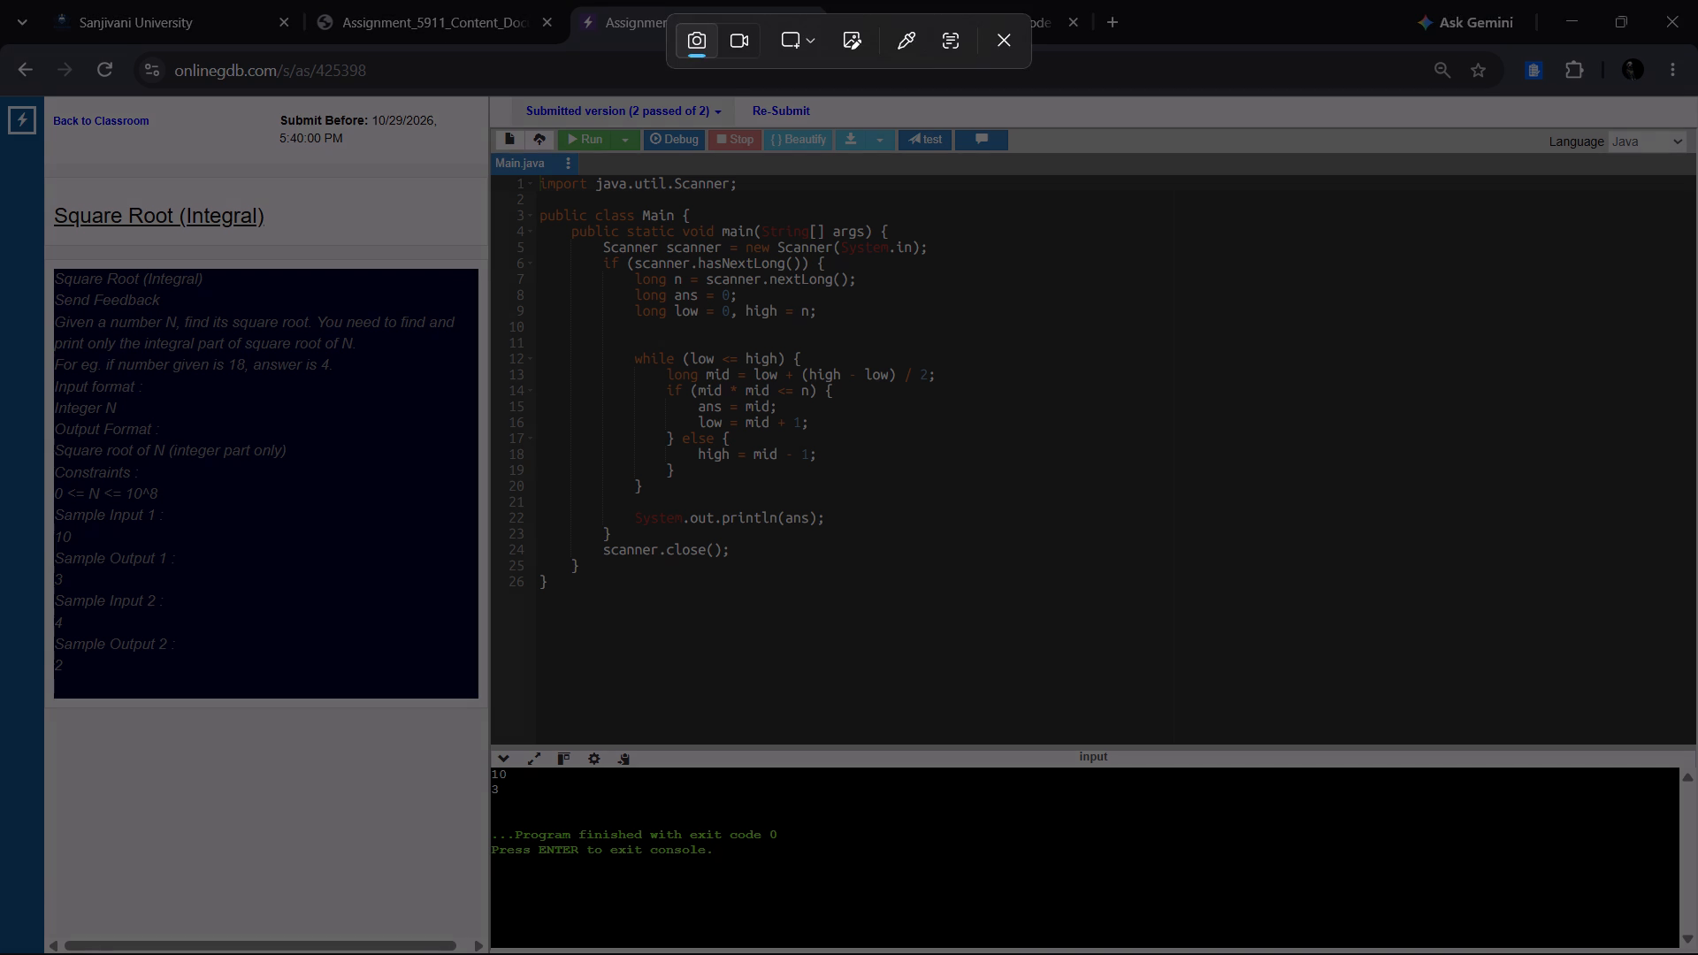
{"action": "left_click_drag", "start_coordinate": [0, 45], "coordinate": [1697, 954]}
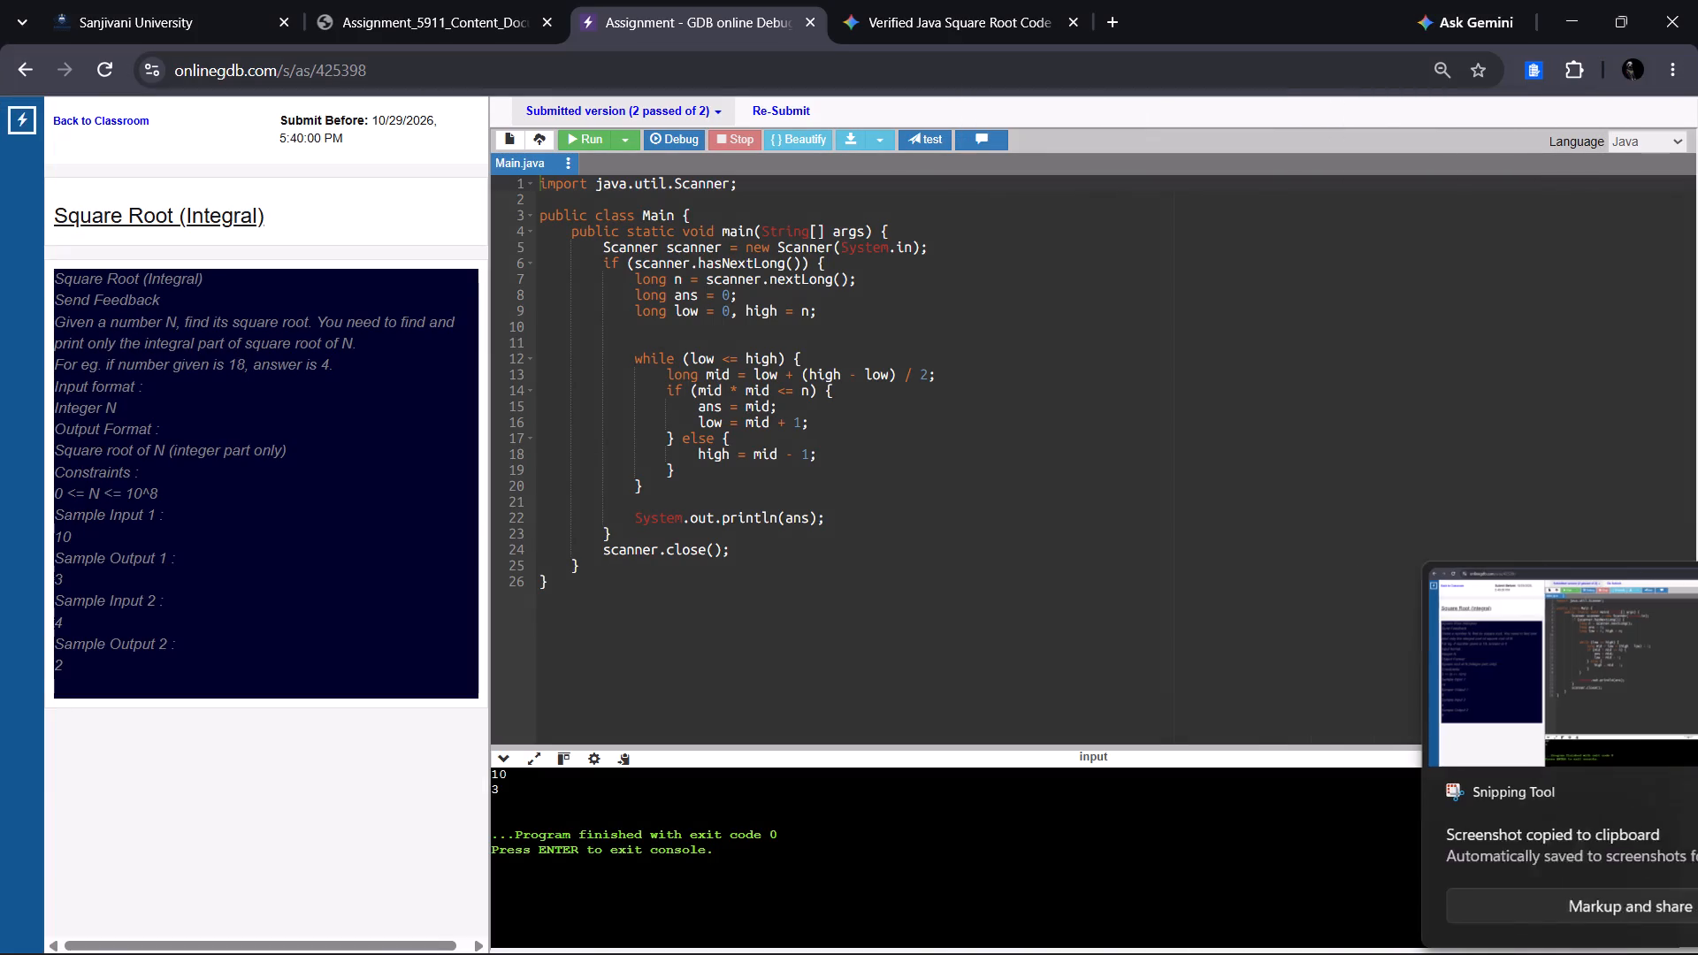
Switch to the JAVA PBL document in Word and delete the old Fibonacci Series Generator code screenshot under Q1.
{"action": "left_click", "coordinate": [1037, 931]}
{"action": "scroll", "coordinate": [686, 452], "scroll_direction": "up", "scroll_amount": 12}
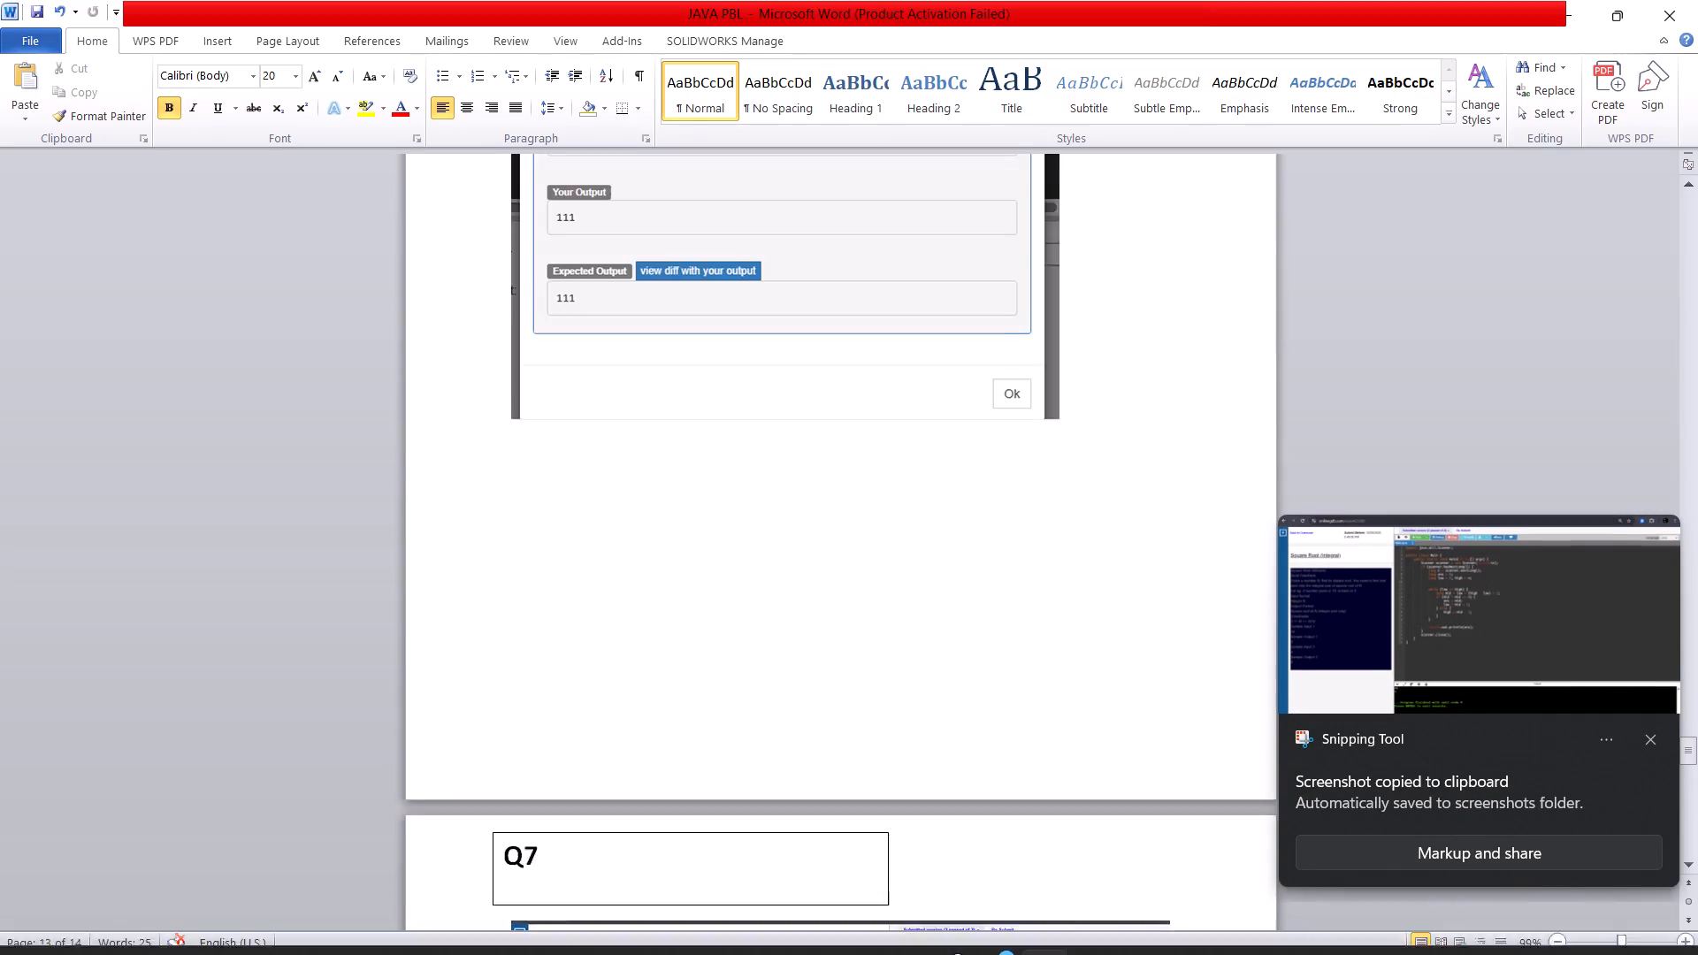
{"action": "scroll", "coordinate": [686, 452], "scroll_direction": "up", "scroll_amount": 20}
{"action": "scroll", "coordinate": [686, 452], "scroll_direction": "up", "scroll_amount": 20}
{"action": "scroll", "coordinate": [686, 452], "scroll_direction": "up", "scroll_amount": 16}
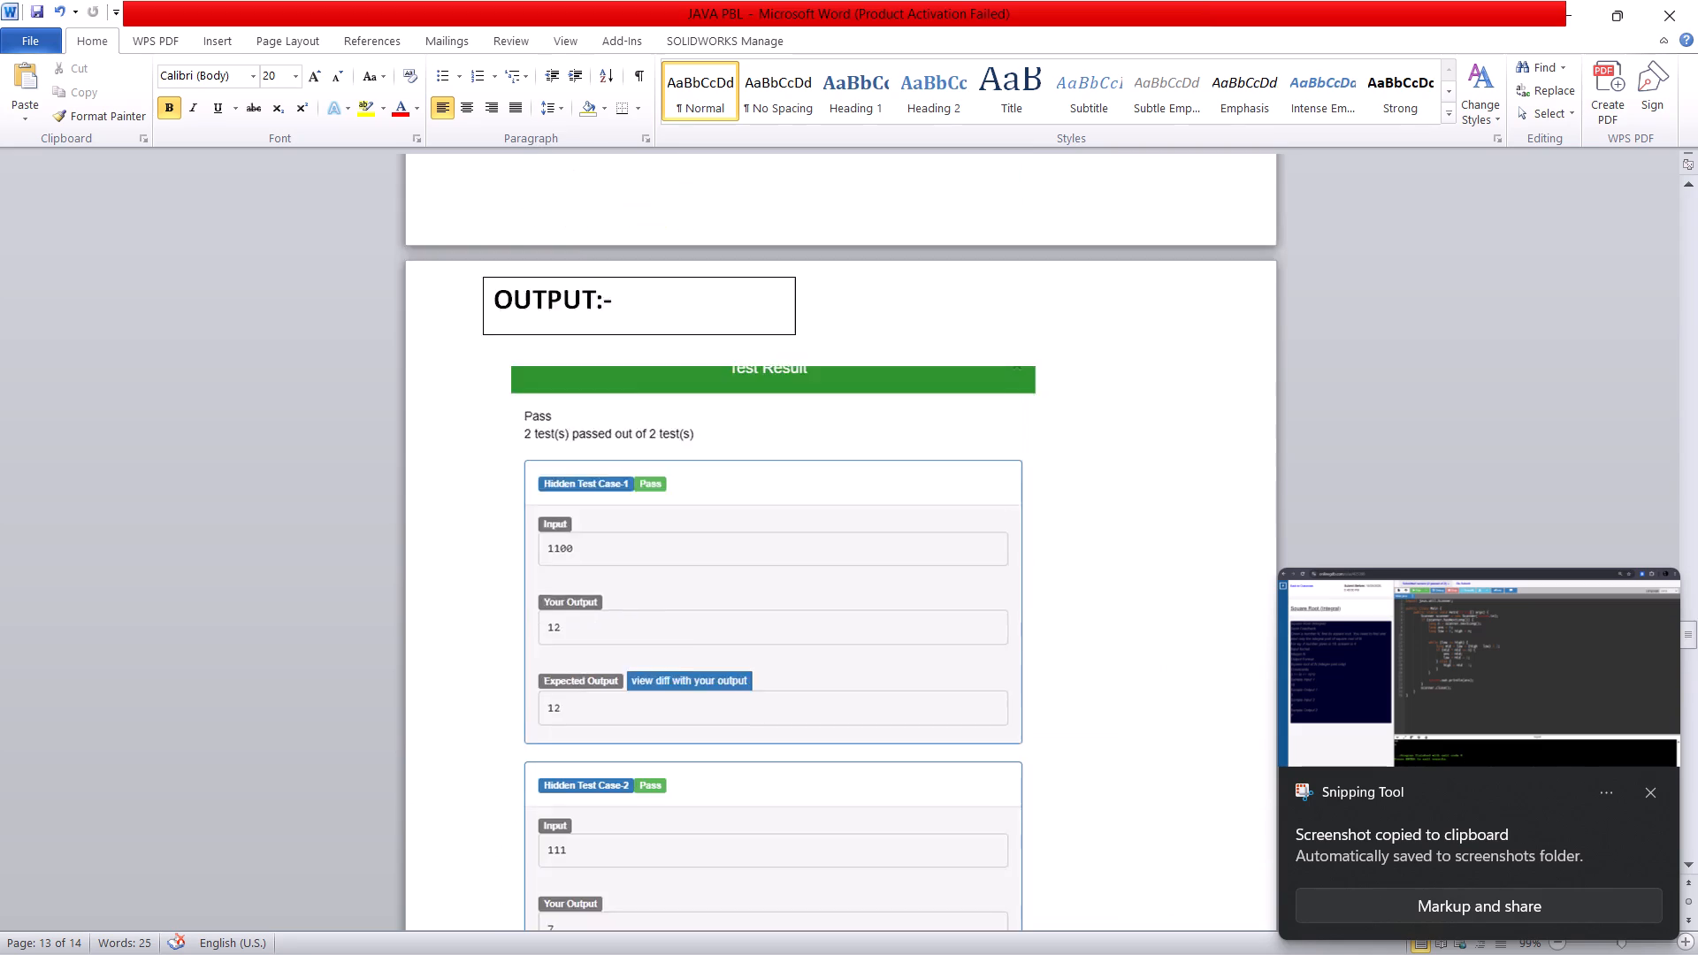
{"action": "scroll", "coordinate": [686, 452], "scroll_direction": "up", "scroll_amount": 20}
{"action": "scroll", "coordinate": [686, 452], "scroll_direction": "up", "scroll_amount": 20}
{"action": "scroll", "coordinate": [686, 452], "scroll_direction": "up", "scroll_amount": 16}
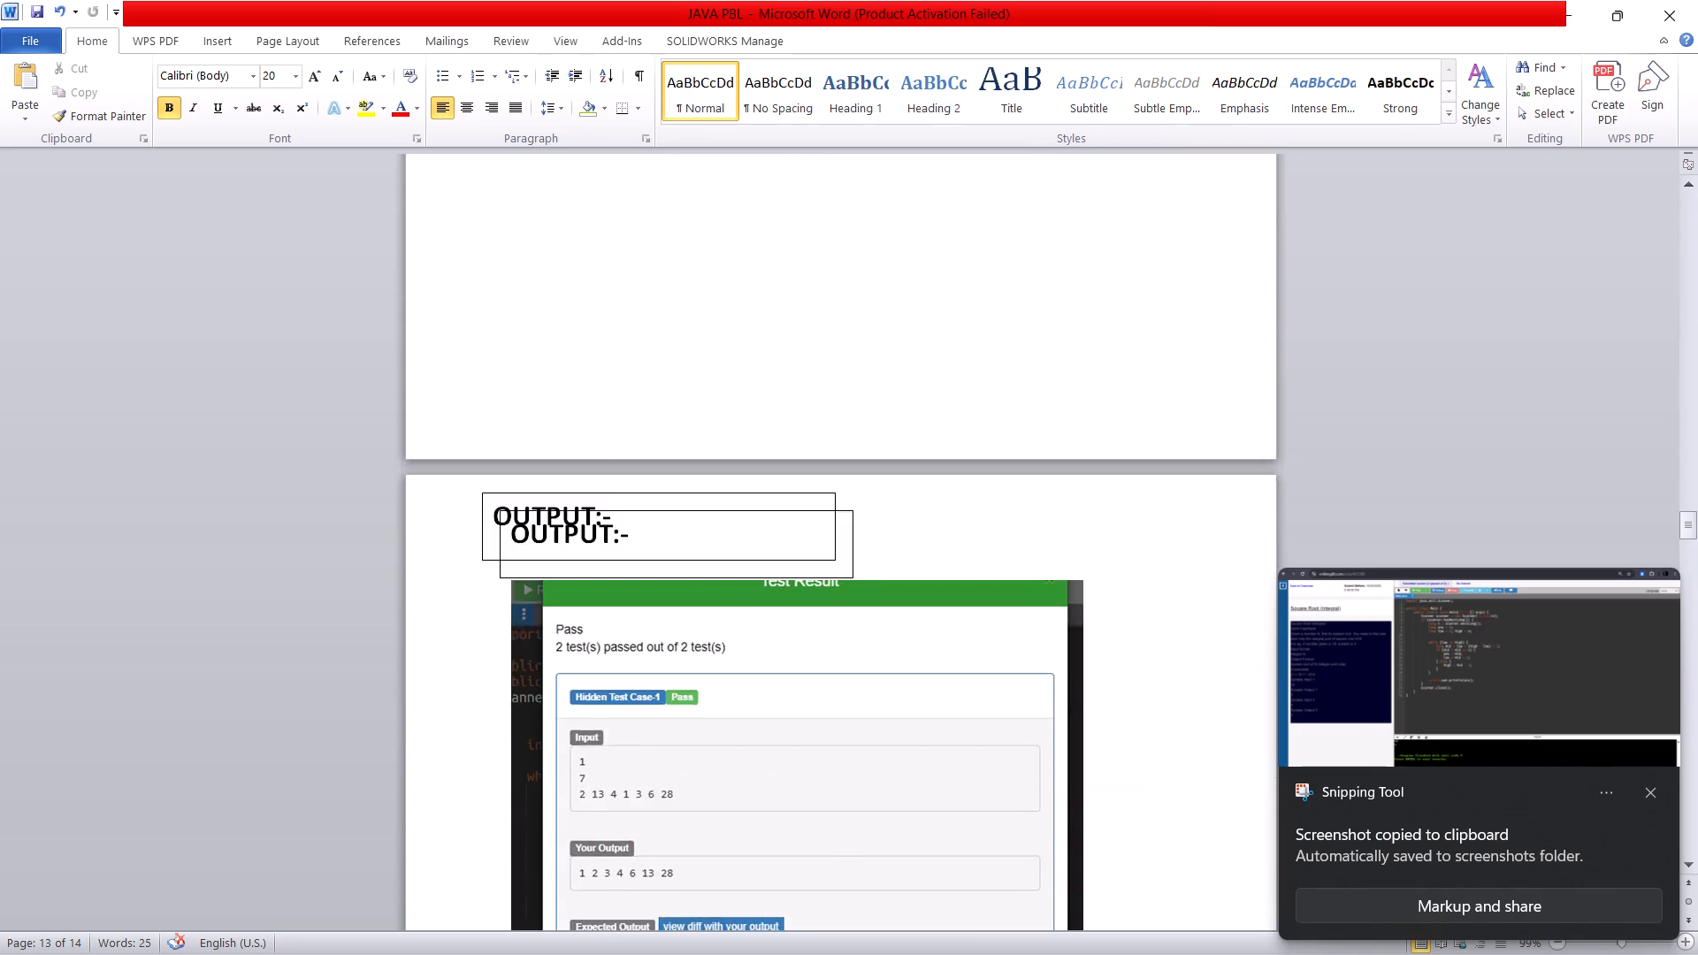
{"action": "scroll", "coordinate": [686, 452], "scroll_direction": "up", "scroll_amount": 20}
{"action": "scroll", "coordinate": [686, 452], "scroll_direction": "up", "scroll_amount": 20}
{"action": "scroll", "coordinate": [686, 452], "scroll_direction": "up", "scroll_amount": 16}
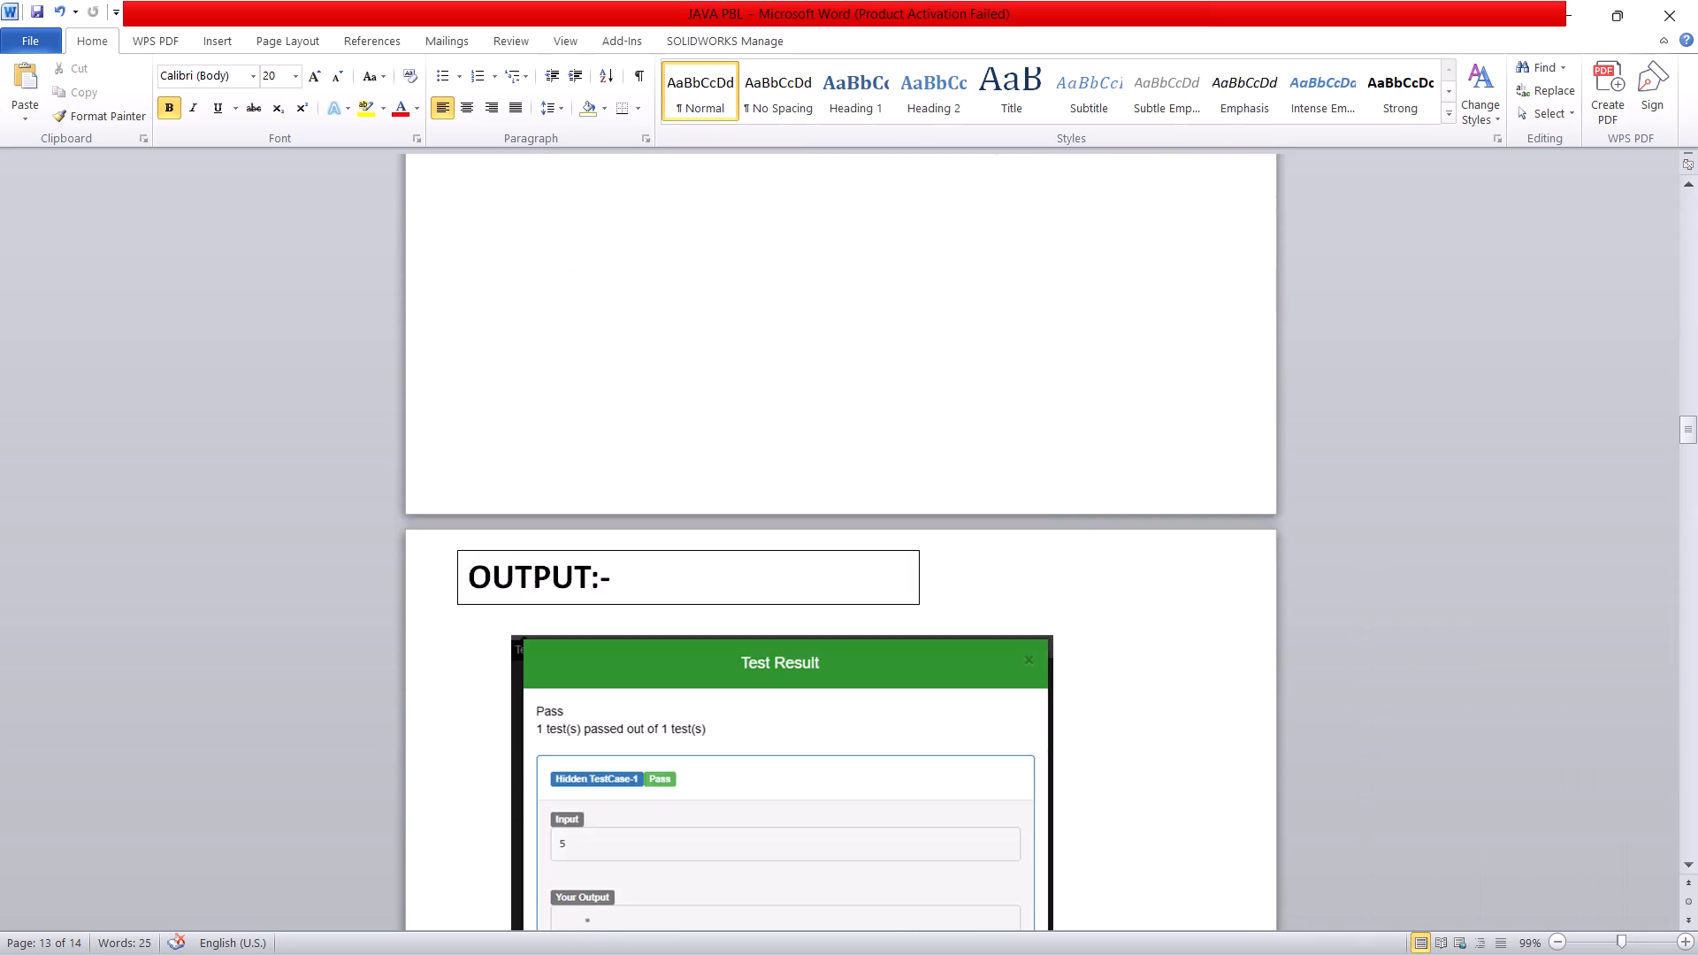
{"action": "scroll", "coordinate": [686, 452], "scroll_direction": "up", "scroll_amount": 20}
{"action": "scroll", "coordinate": [686, 452], "scroll_direction": "up", "scroll_amount": 20}
{"action": "scroll", "coordinate": [686, 452], "scroll_direction": "up", "scroll_amount": 16}
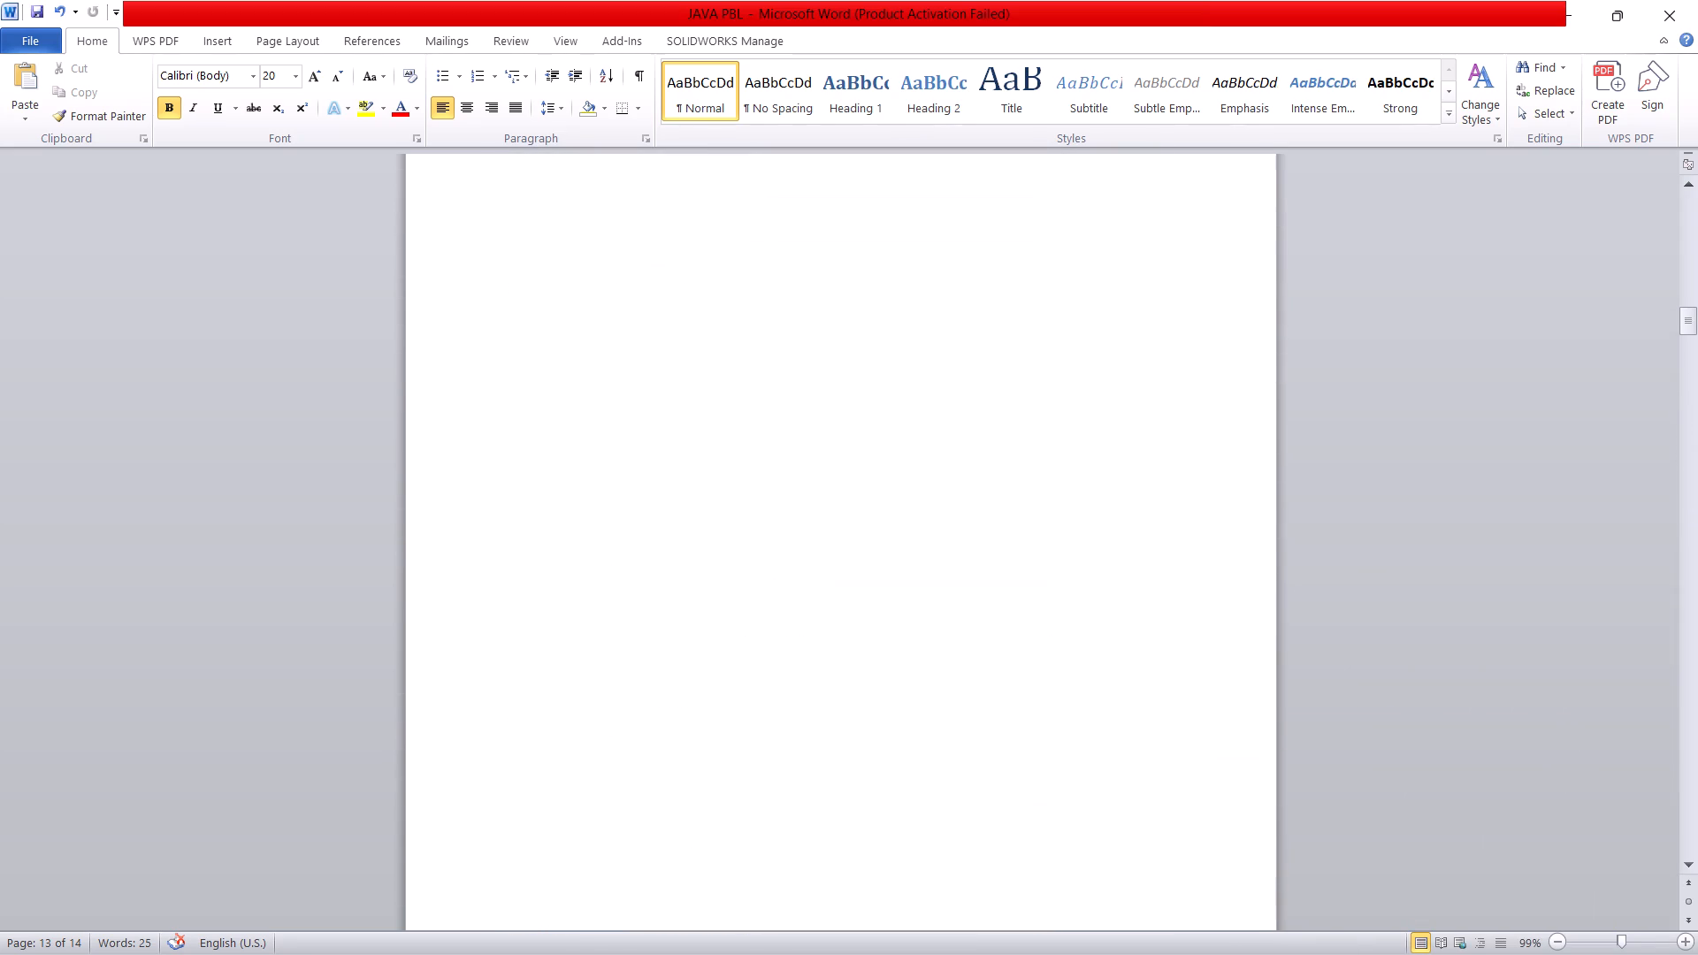
{"action": "scroll", "coordinate": [686, 452], "scroll_direction": "up", "scroll_amount": 20}
{"action": "scroll", "coordinate": [686, 452], "scroll_direction": "up", "scroll_amount": 20}
{"action": "scroll", "coordinate": [686, 452], "scroll_direction": "up", "scroll_amount": 11}
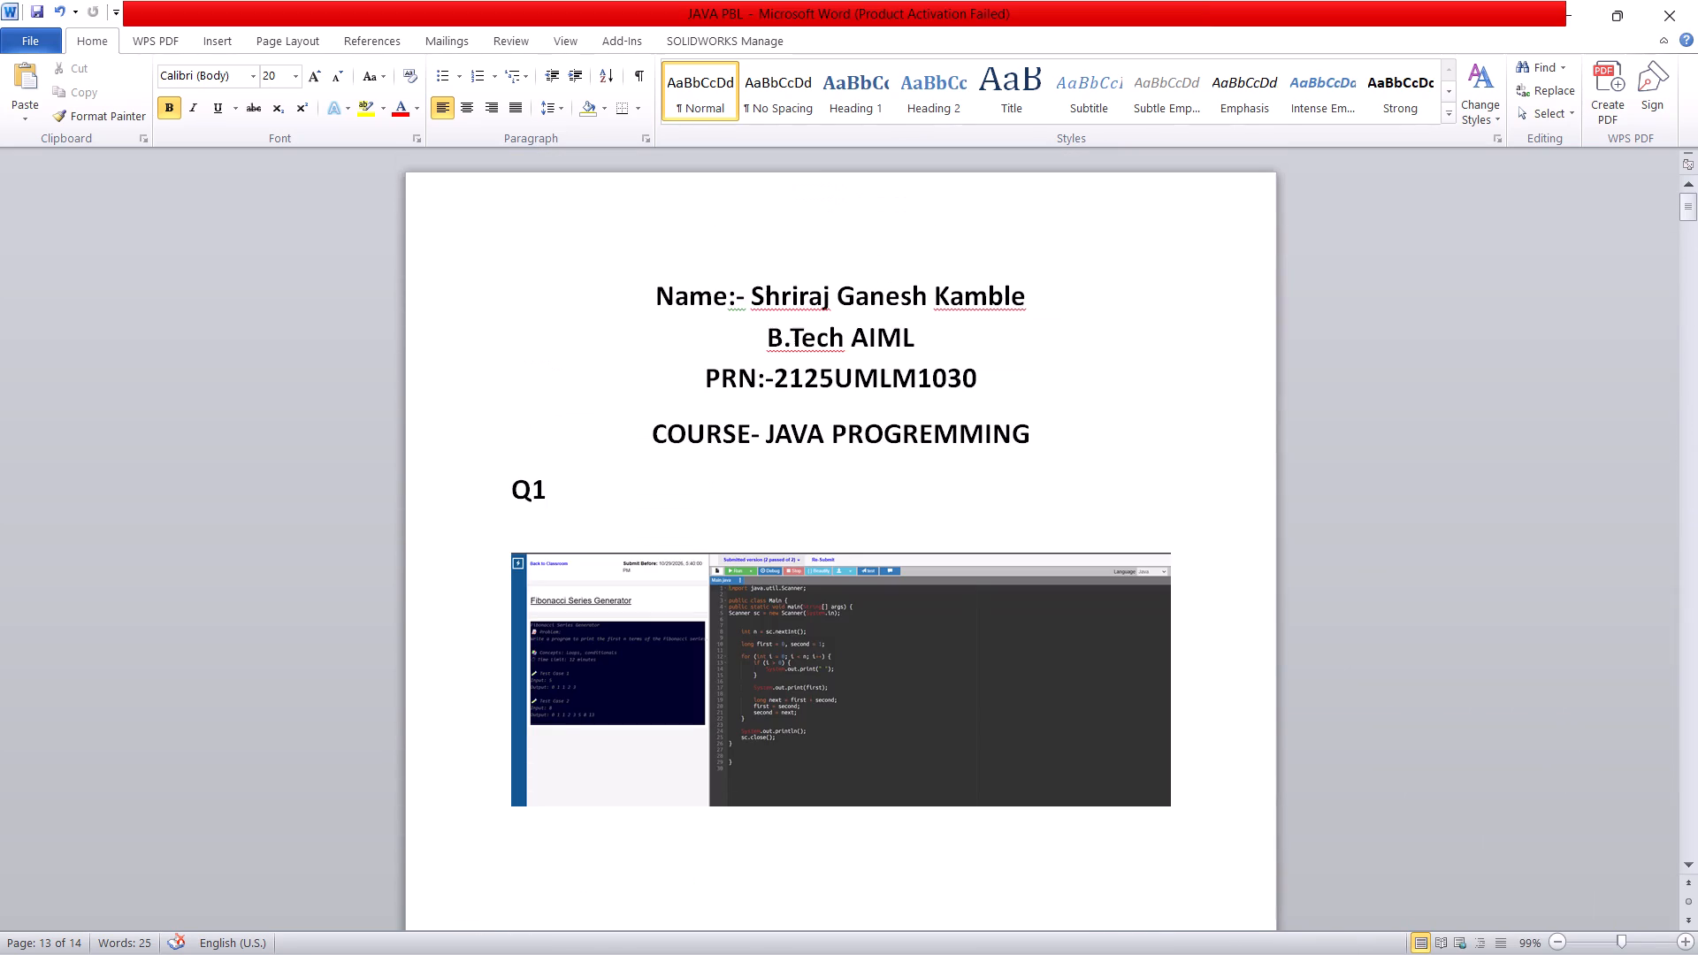
{"action": "left_click_drag", "start_coordinate": [437, 624], "coordinate": [681, 690]}
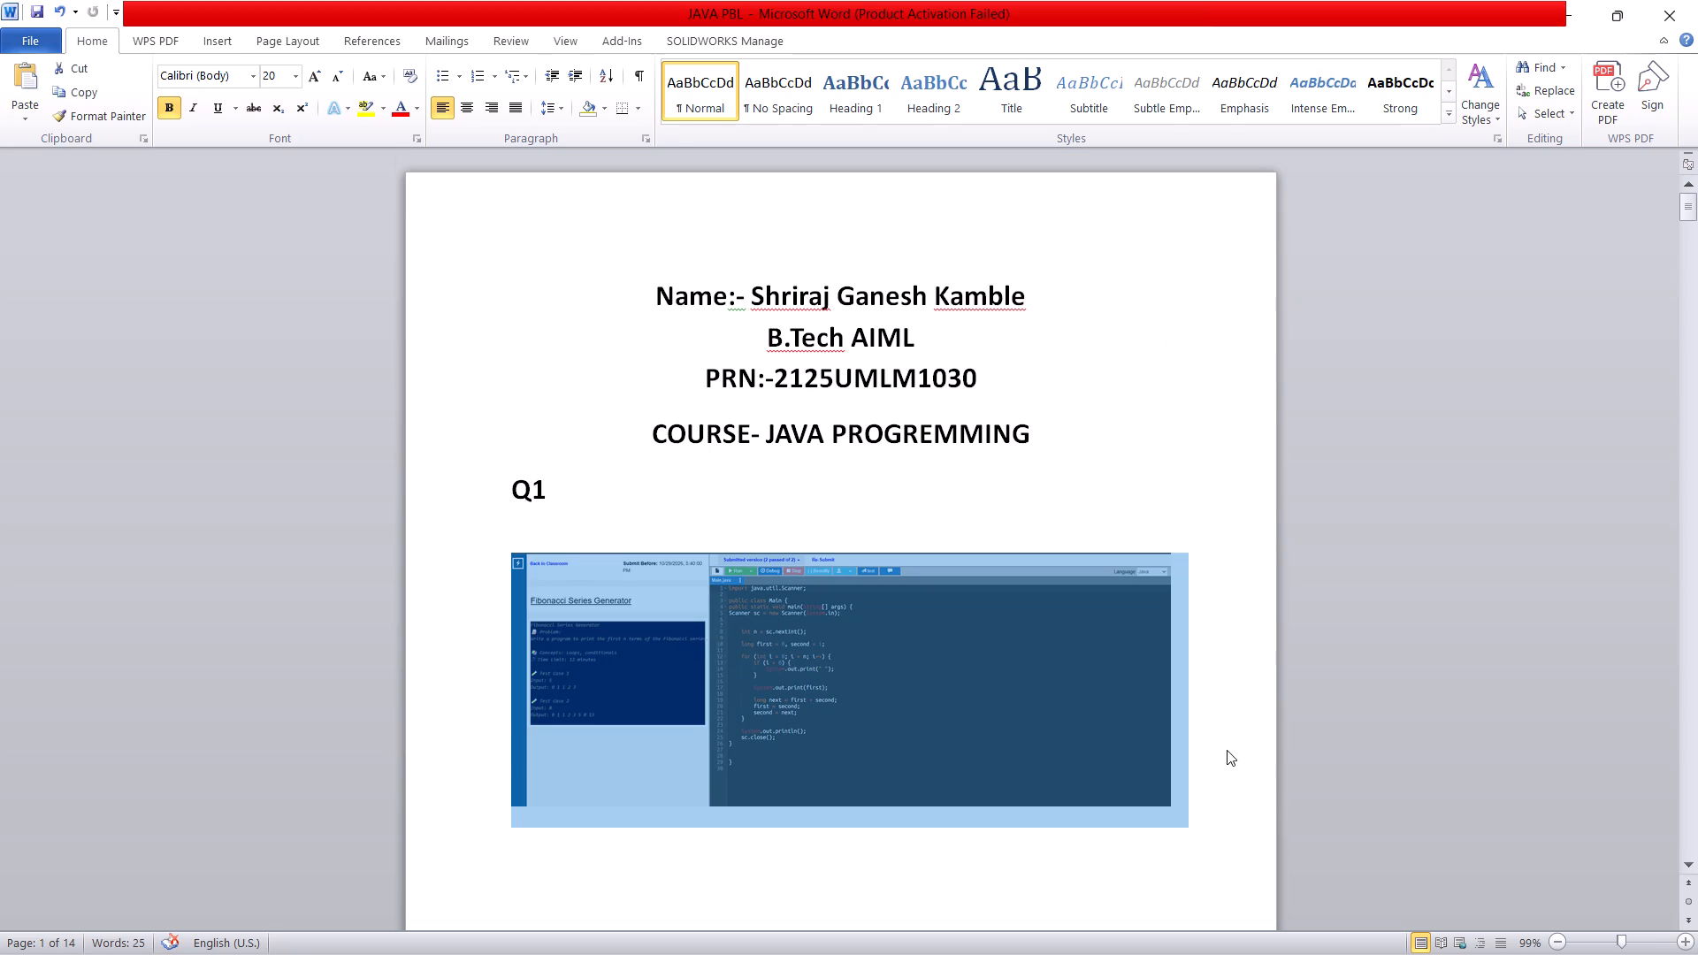
{"action": "left_click", "coordinate": [1226, 750]}
{"action": "left_click_drag", "start_coordinate": [1222, 743], "coordinate": [1079, 725]}
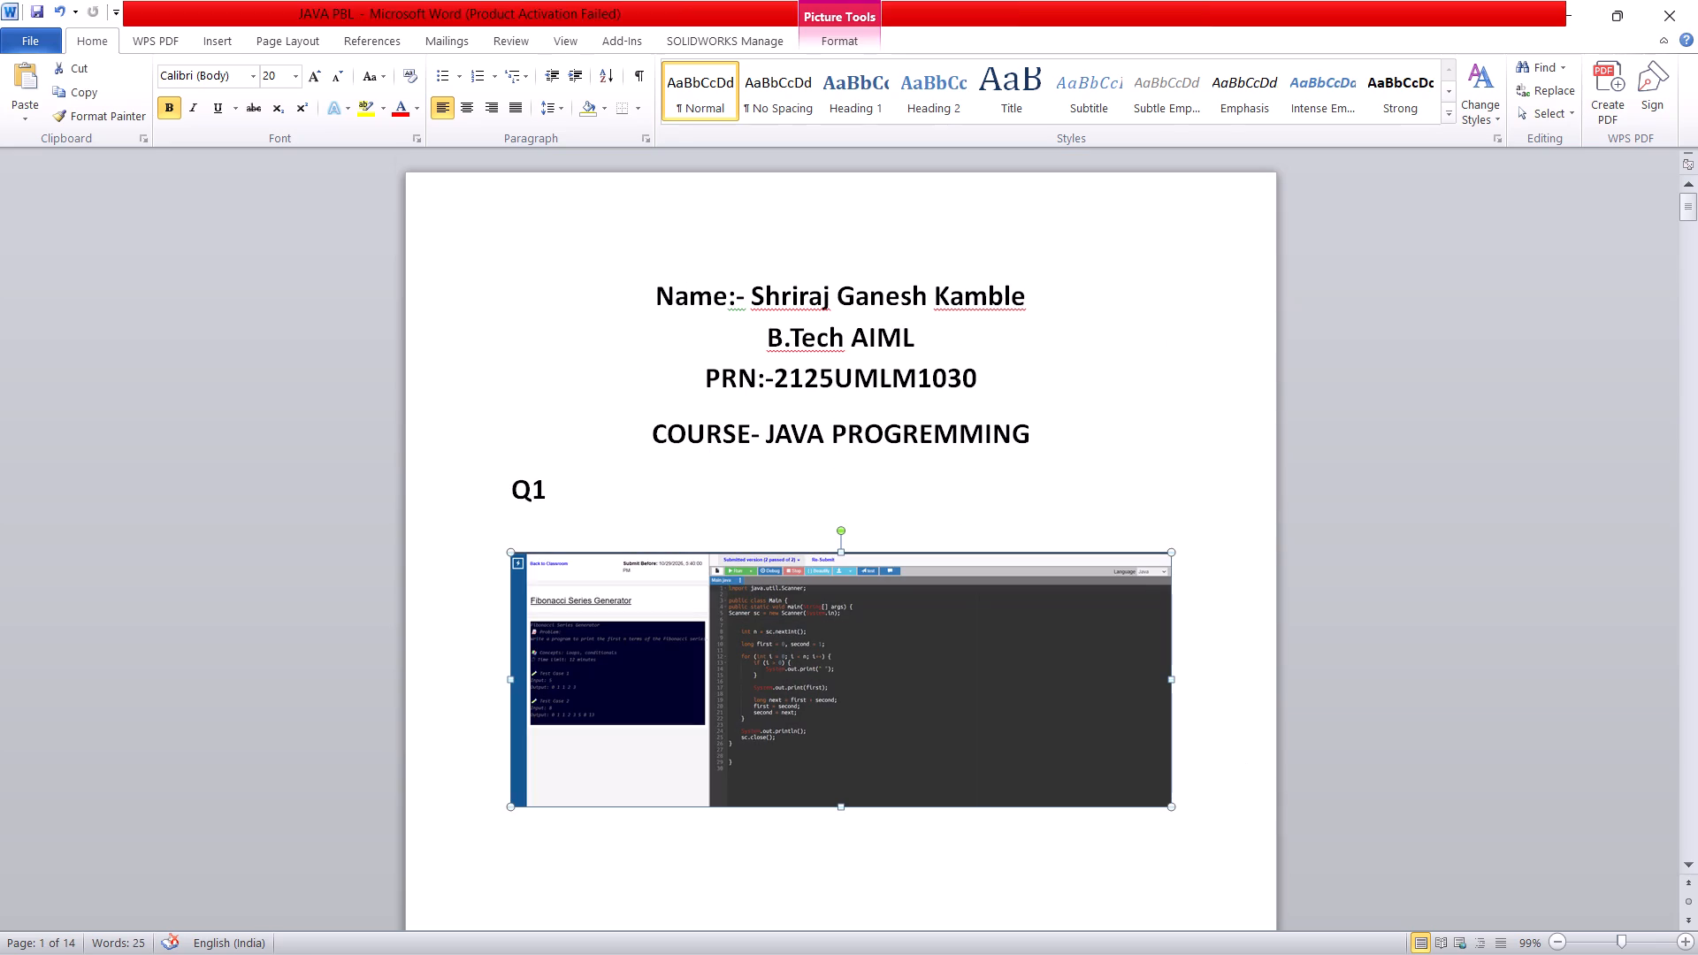
{"action": "key", "text": "Delete"}
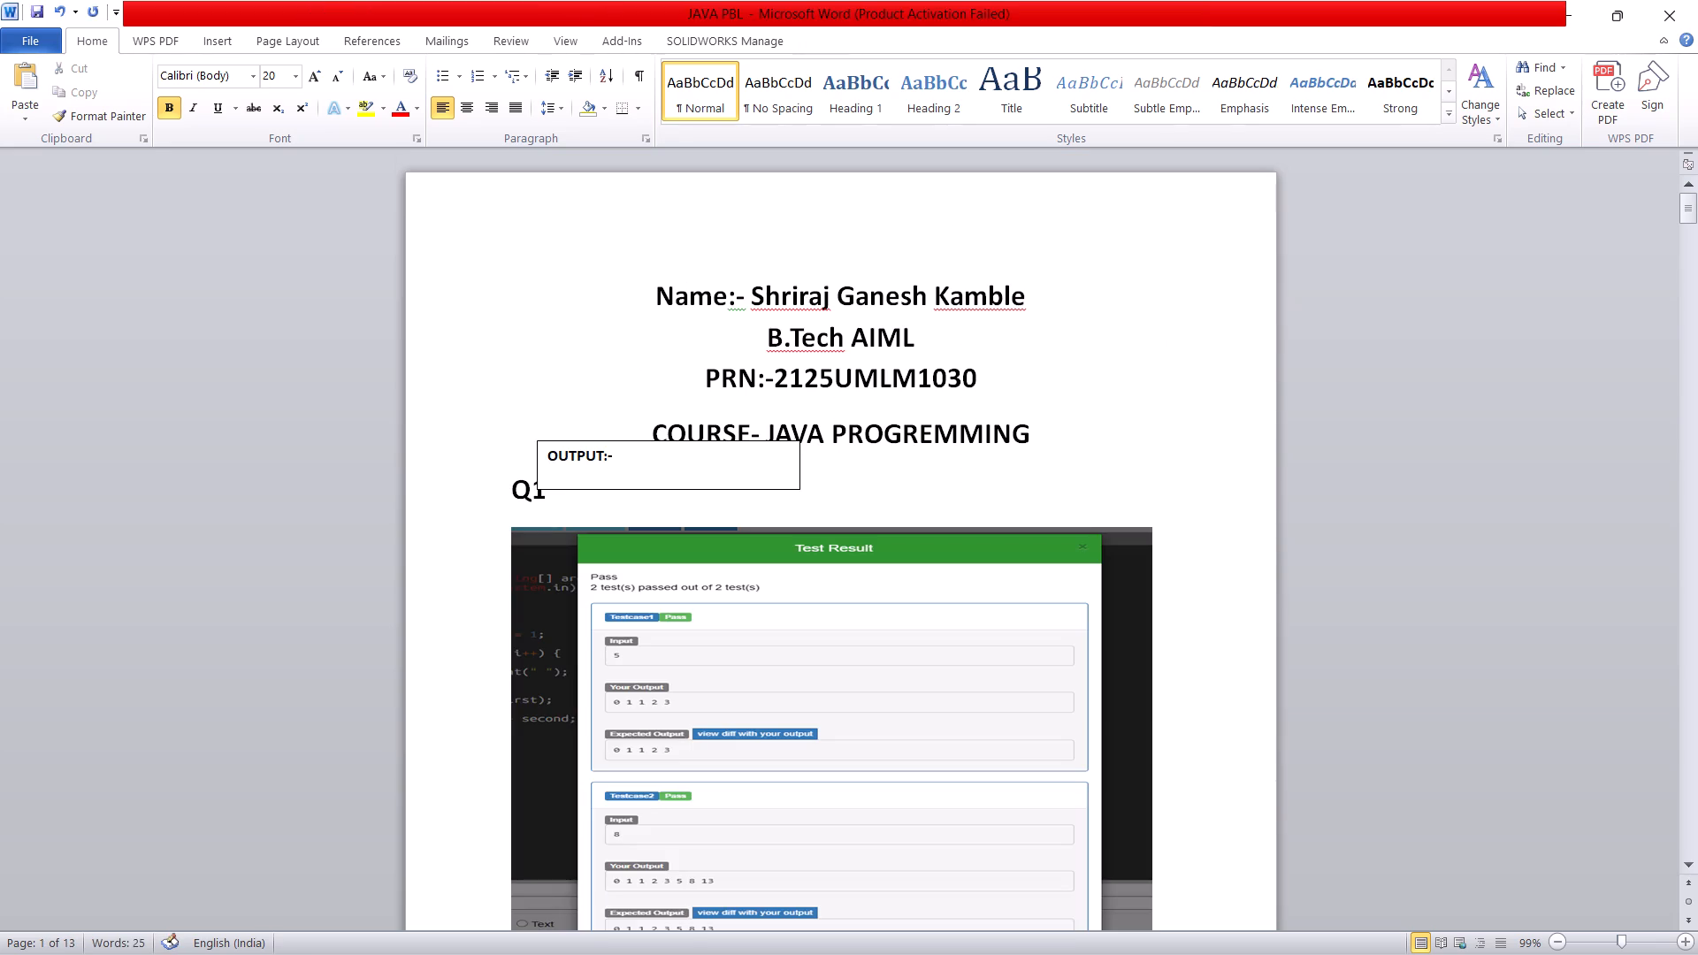
Try to delete the OUTPUT text box overlapping the Q1 heading on the first page.
{"action": "left_click_drag", "start_coordinate": [635, 500], "coordinate": [632, 485]}
{"action": "left_click", "coordinate": [629, 477]}
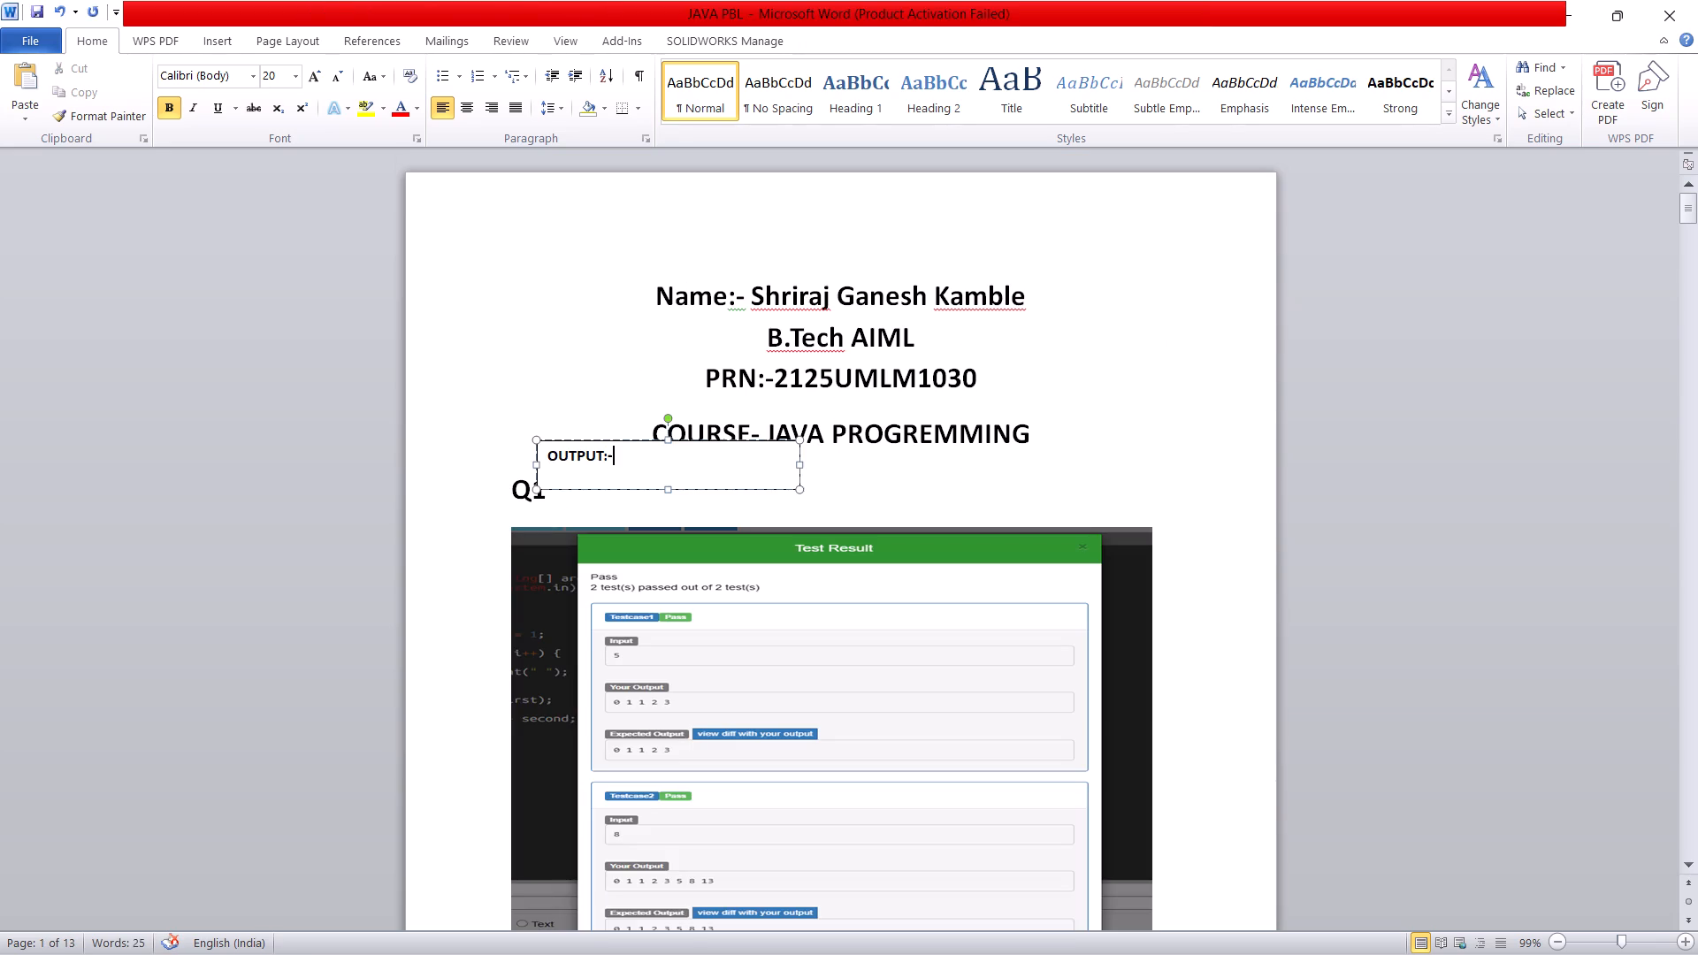
{"action": "key", "text": "Delete"}
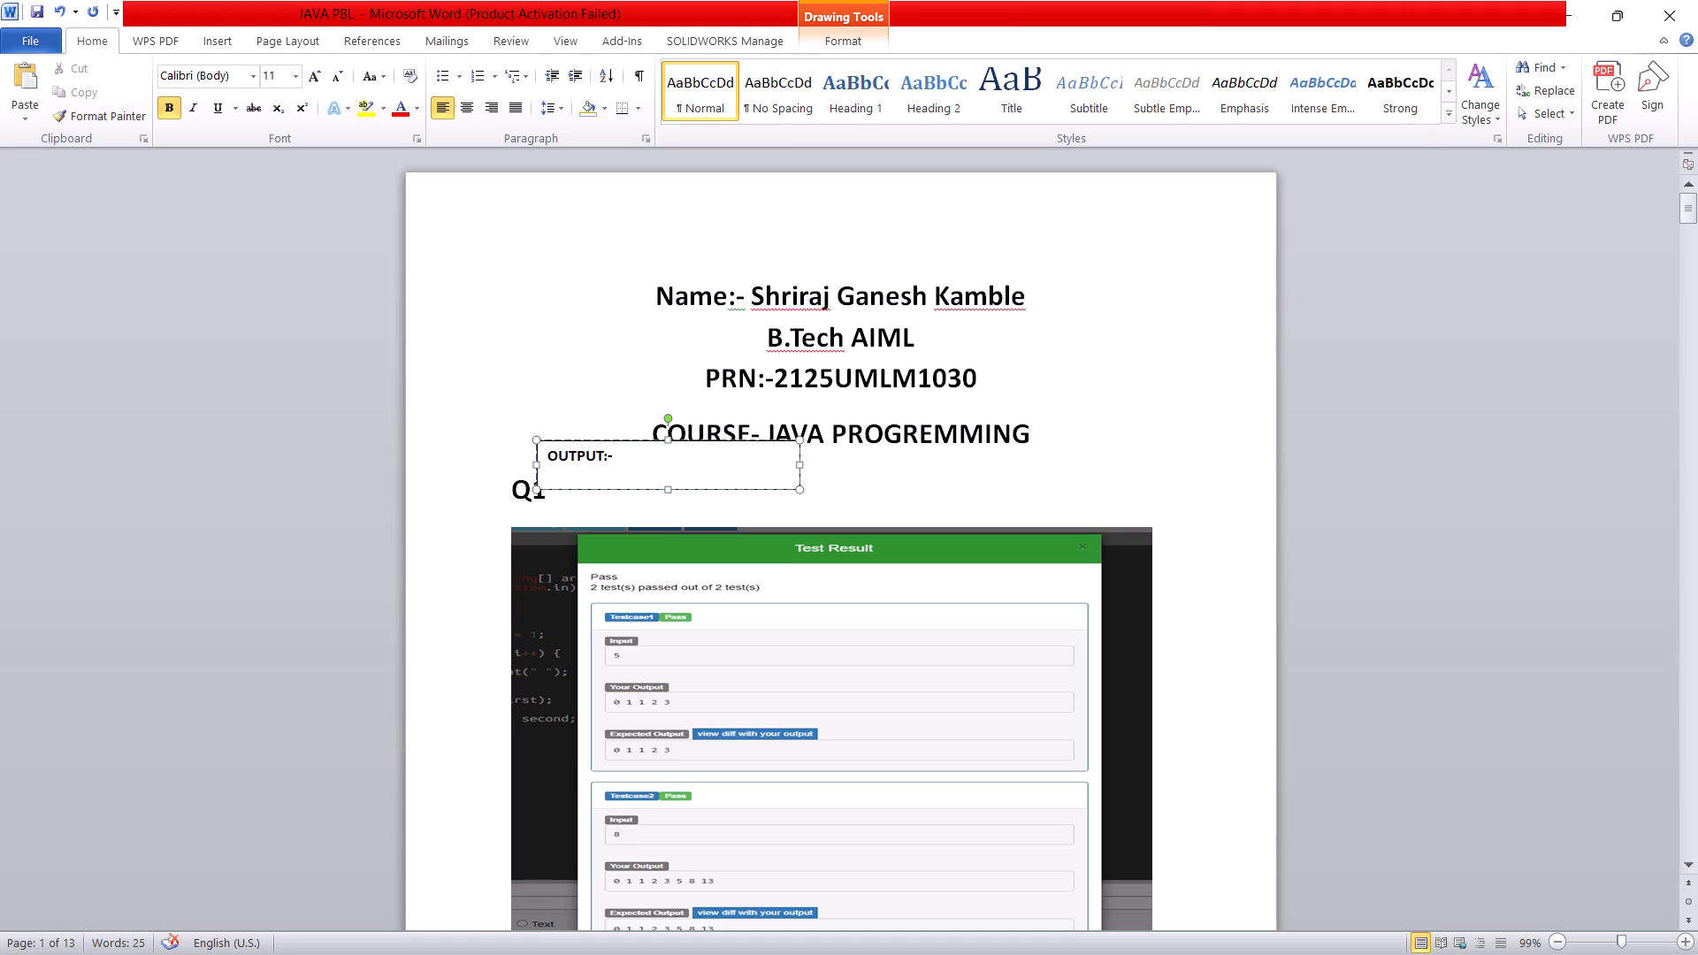
{"action": "key", "text": "BackSpace"}
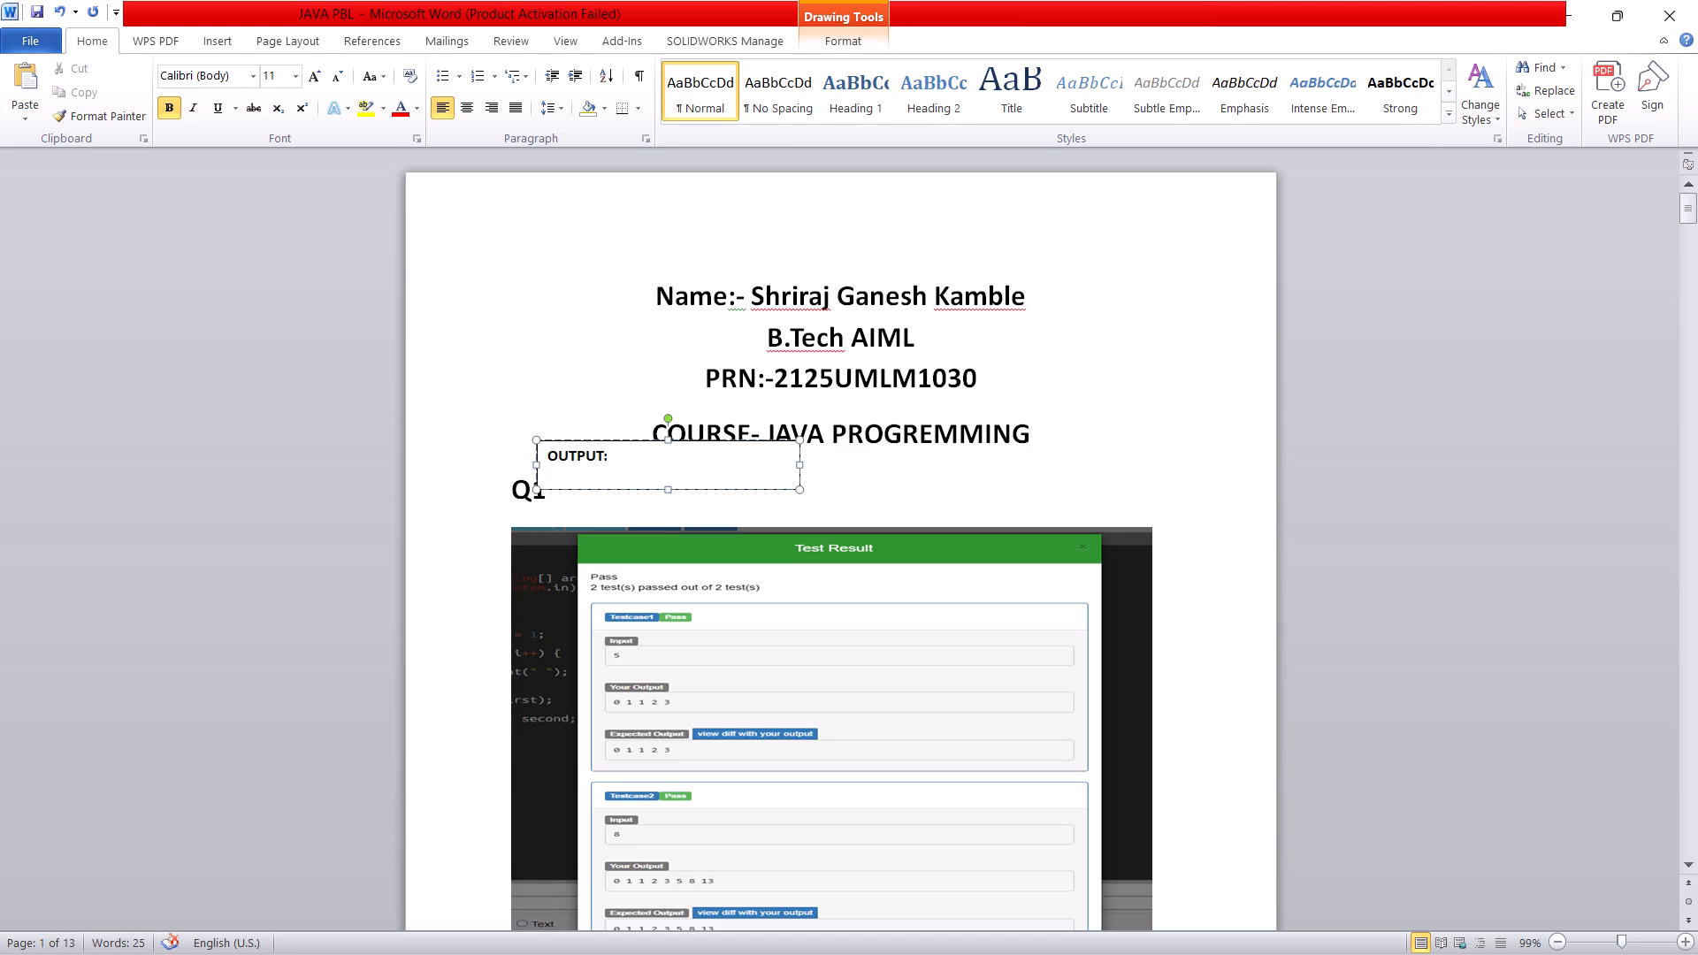
{"action": "left_click_drag", "start_coordinate": [494, 412], "coordinate": [534, 457]}
{"action": "left_click", "coordinate": [496, 426]}
{"action": "left_click", "coordinate": [573, 465]}
{"action": "key", "text": "Delete"}
Delete the old Fibonacci test result screenshot under Q1.
{"action": "left_click", "coordinate": [579, 577]}
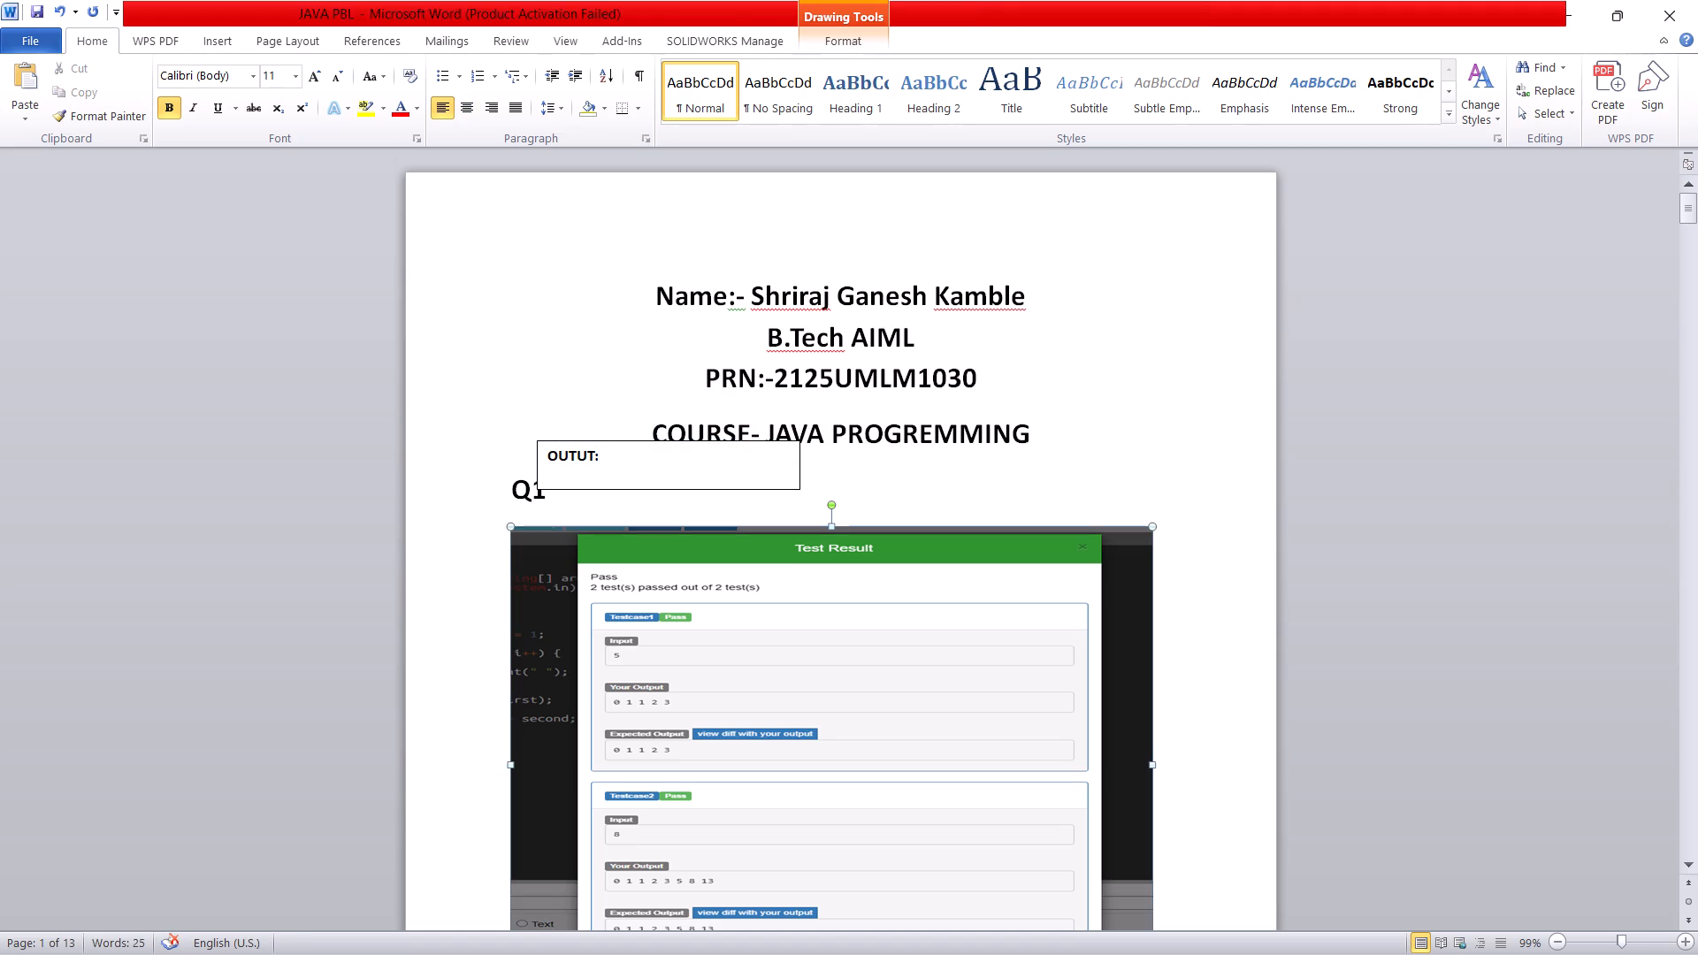
{"action": "key", "text": "Delete"}
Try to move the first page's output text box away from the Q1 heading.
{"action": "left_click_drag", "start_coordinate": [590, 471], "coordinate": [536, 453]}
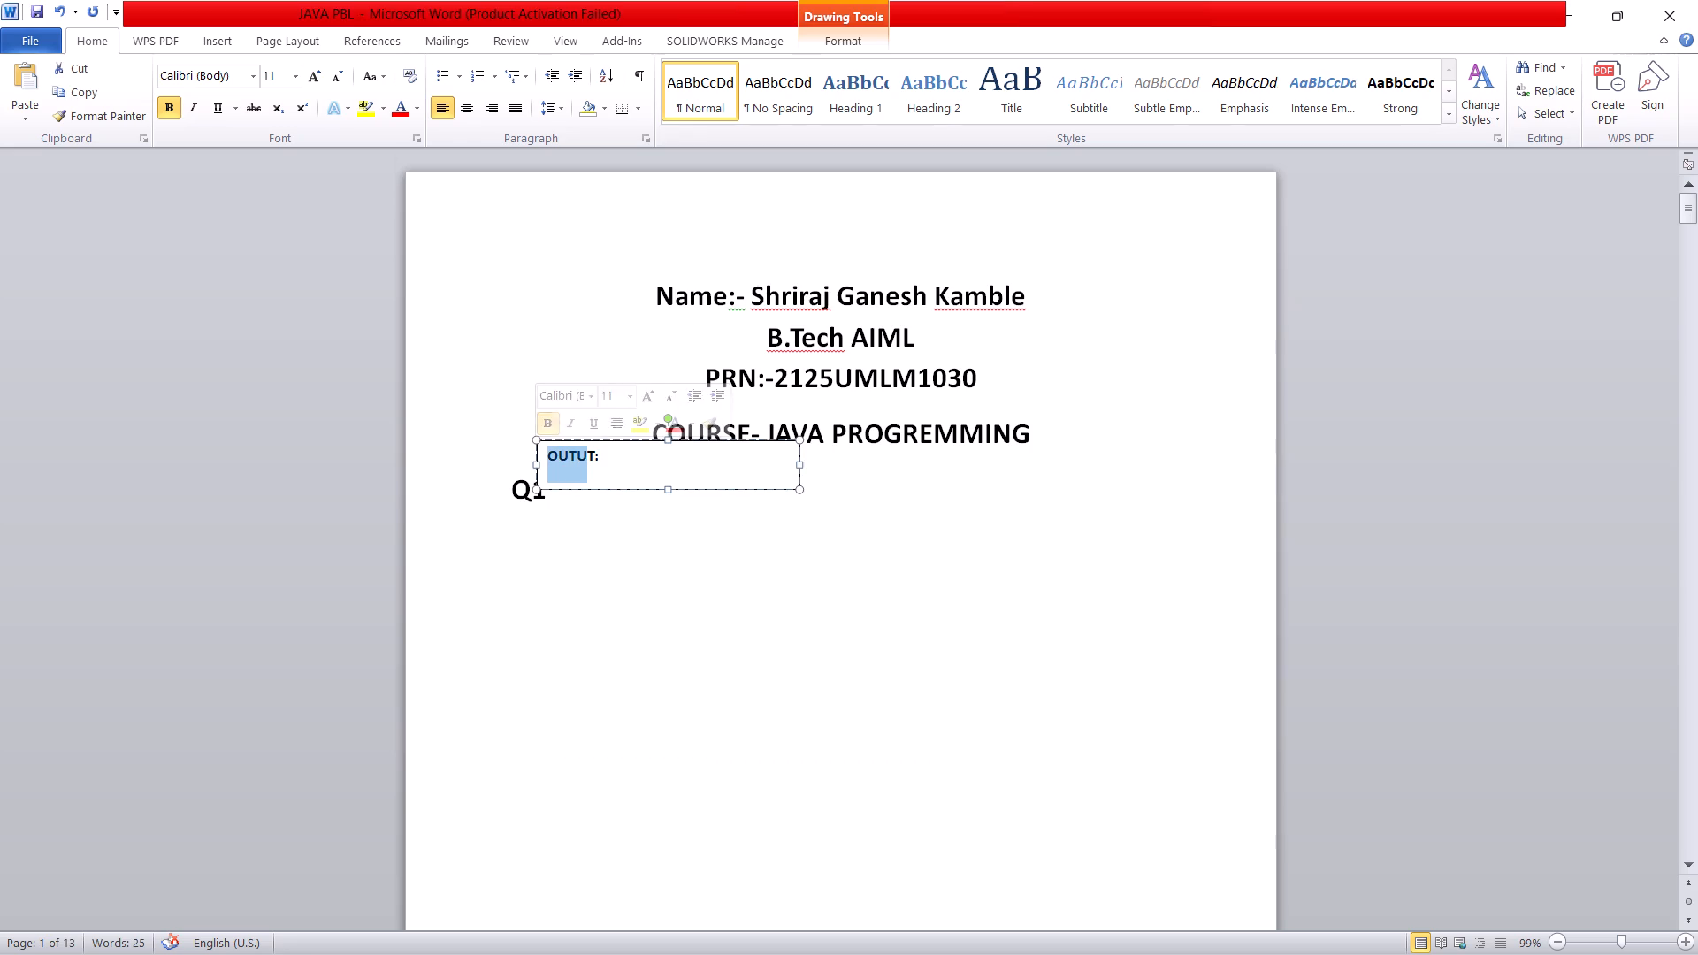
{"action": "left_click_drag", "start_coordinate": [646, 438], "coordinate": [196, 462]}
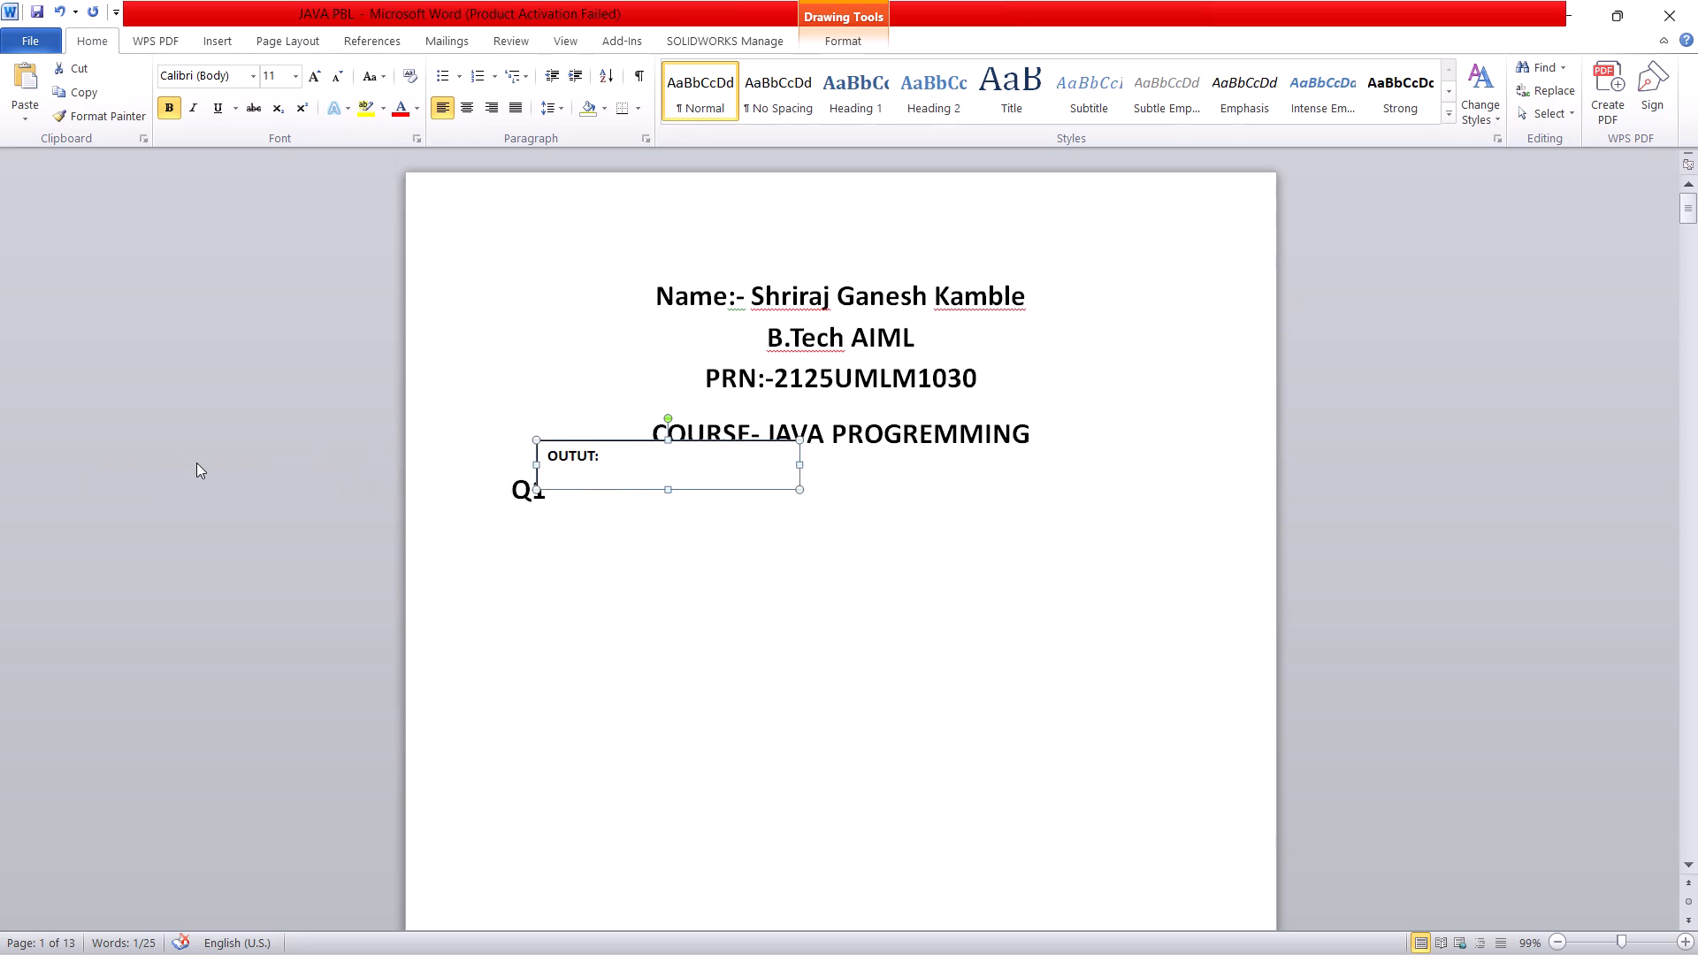
Delete the old Return Array Sum code screenshot and its test result screenshot from the Q2 section.
{"action": "scroll", "coordinate": [376, 566], "scroll_direction": "down", "scroll_amount": 17}
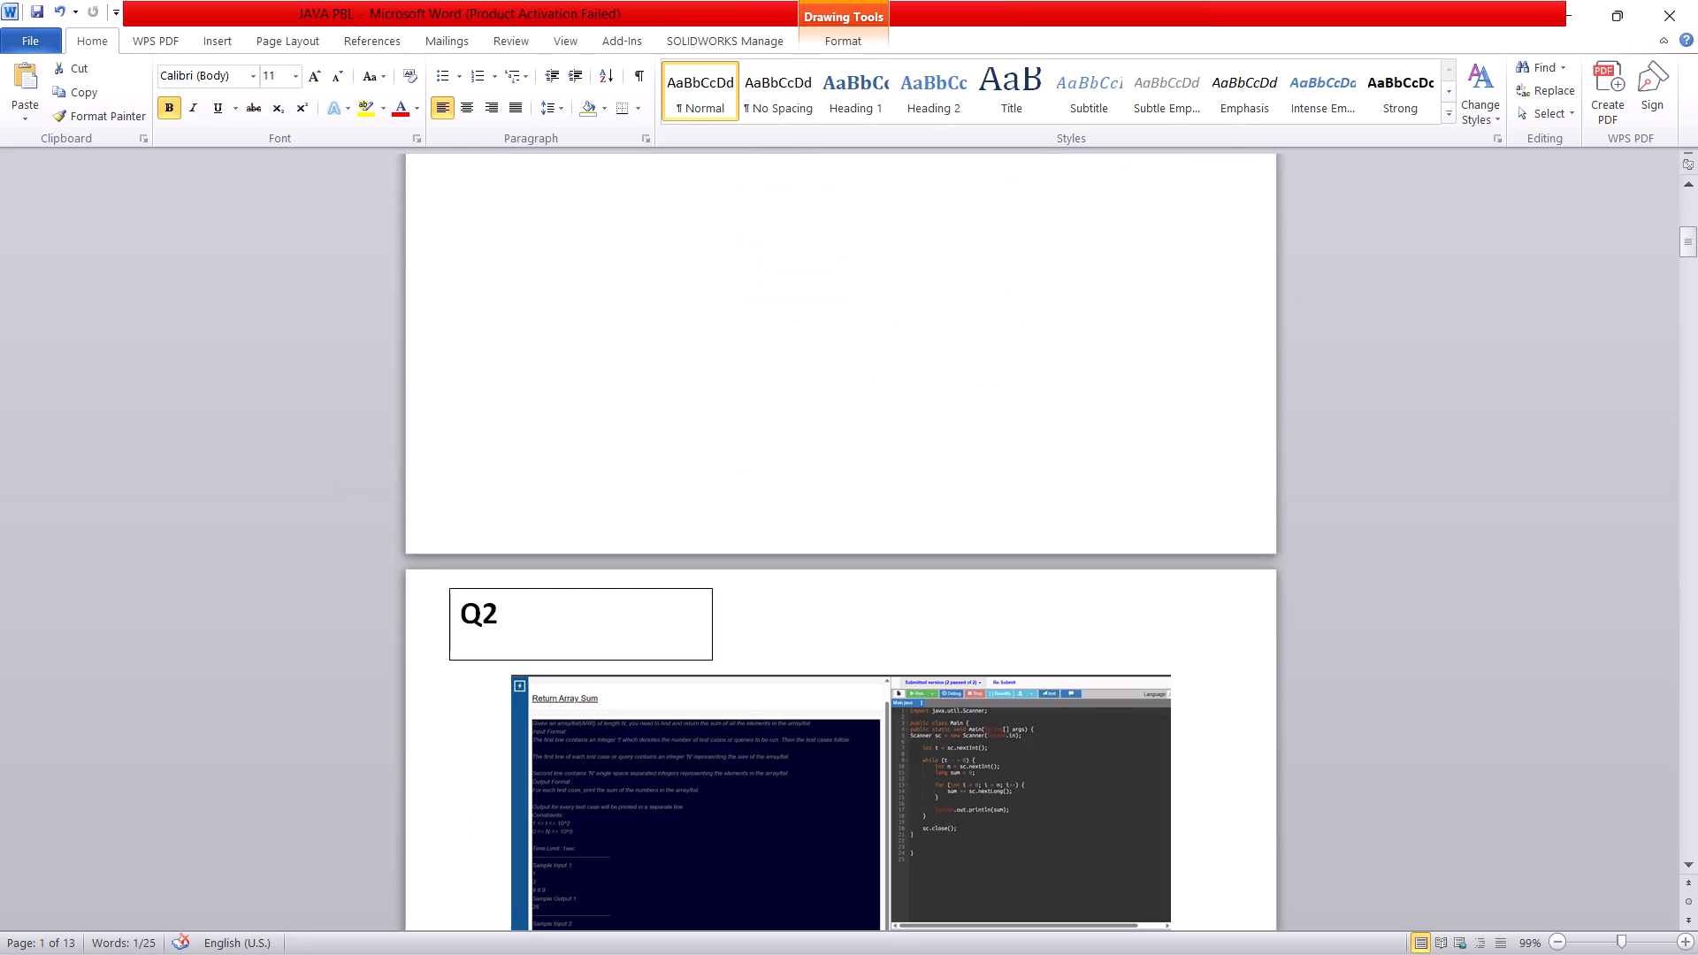
{"action": "left_click", "coordinate": [521, 677]}
{"action": "key", "text": "Delete"}
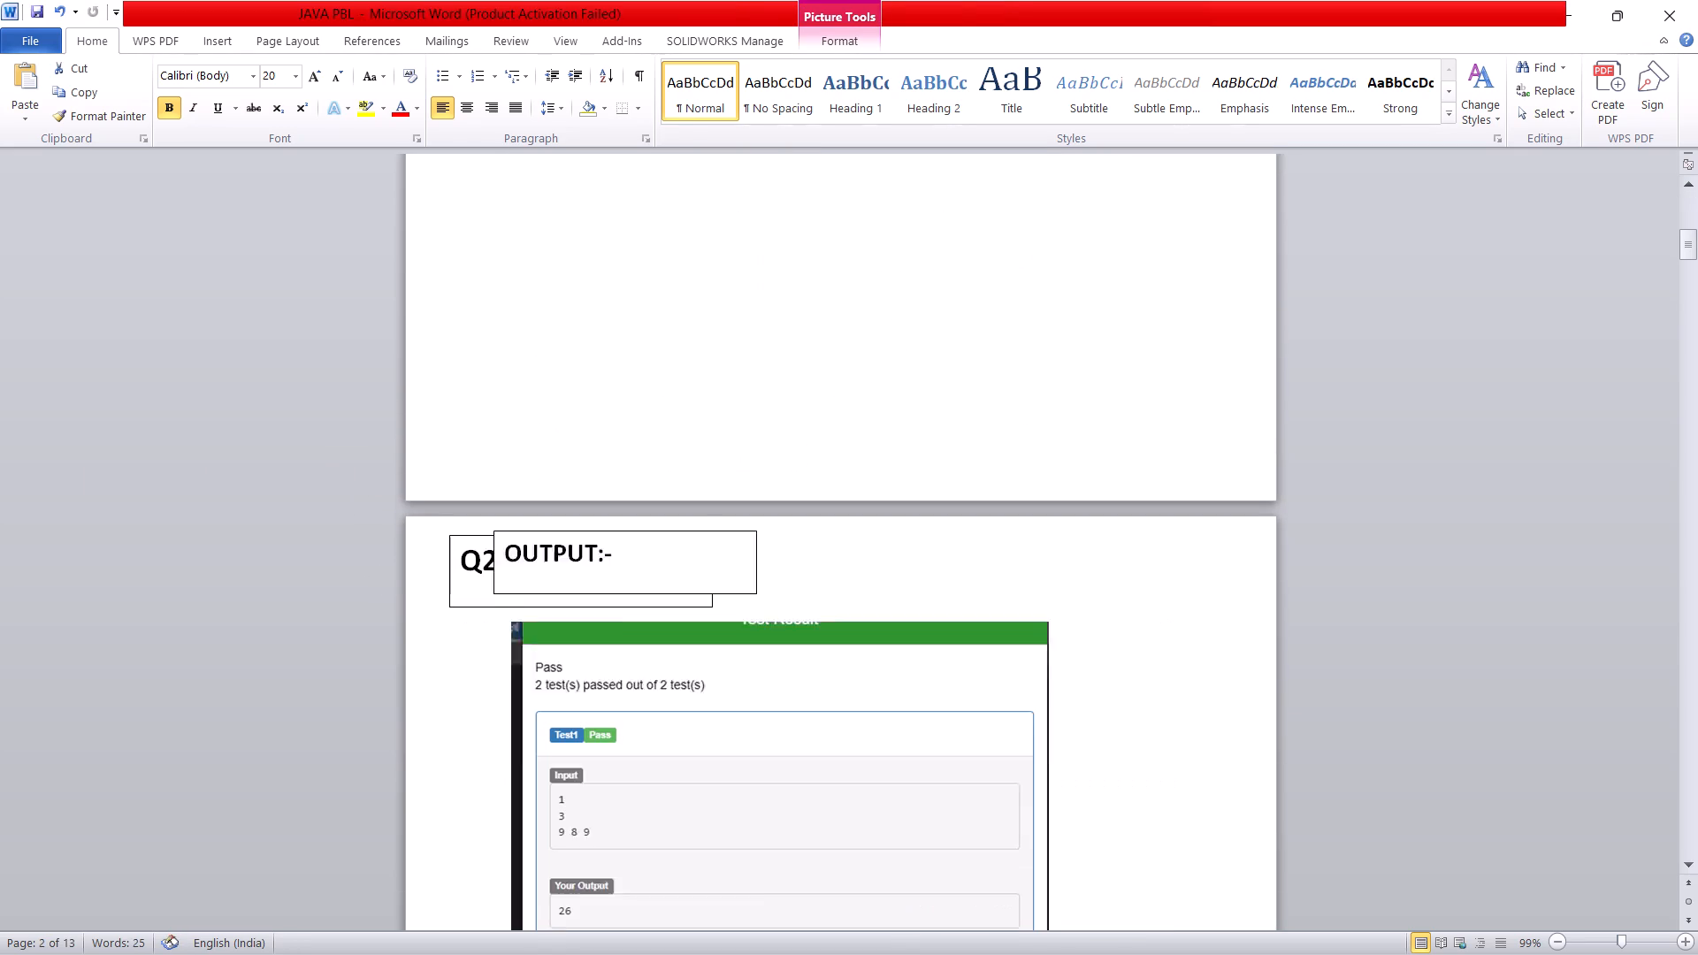
{"action": "key", "text": "Delete"}
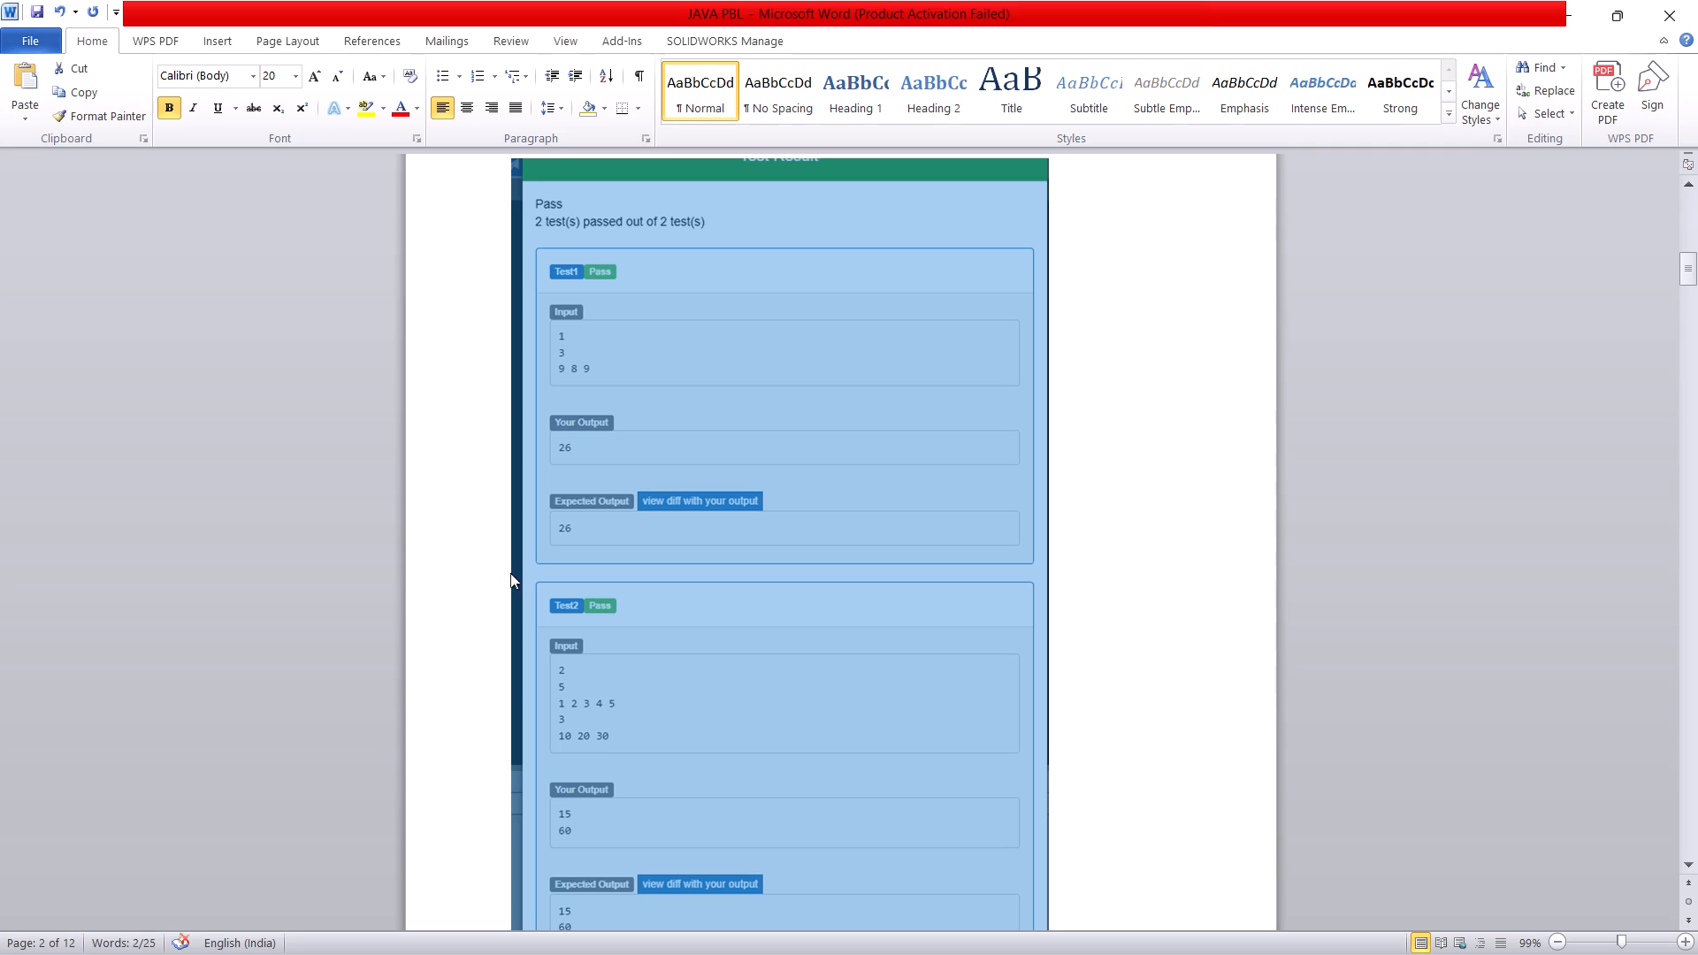
{"action": "left_click", "coordinate": [434, 546]}
{"action": "left_click", "coordinate": [1483, 444]}
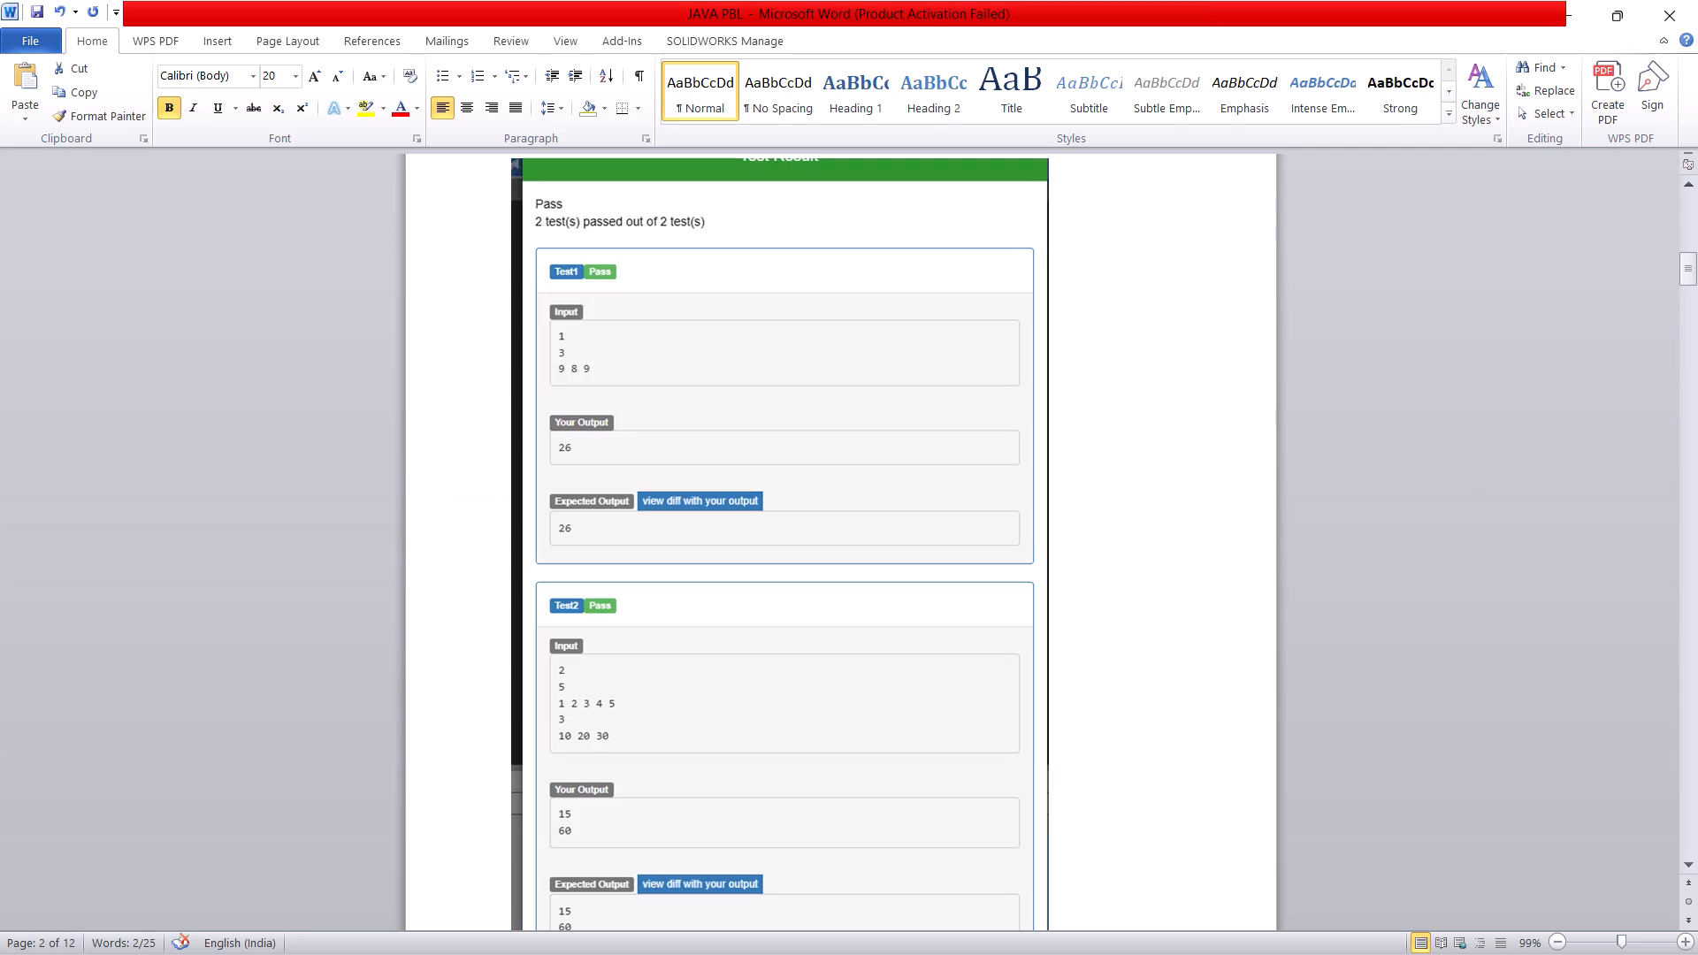
{"action": "left_click_drag", "start_coordinate": [516, 462], "coordinate": [526, 461]}
{"action": "key", "text": "Delete"}
Delete the old Pyramid Star Pattern code screenshot and its test result screenshot.
{"action": "left_click", "coordinate": [593, 470]}
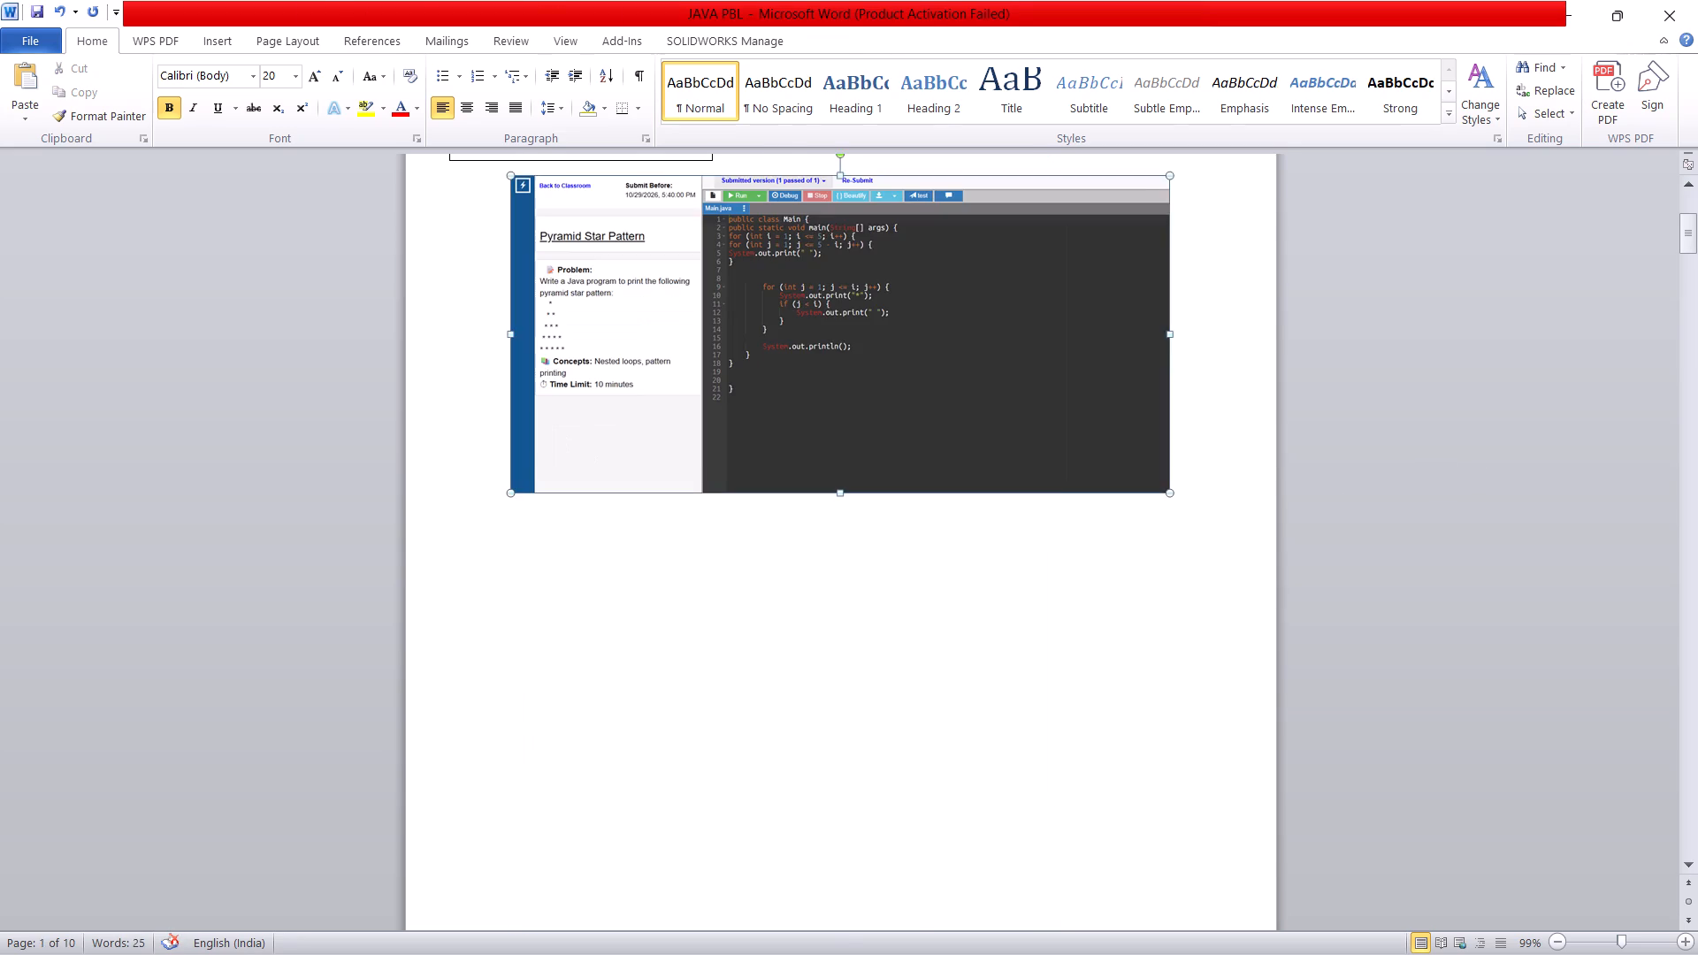
{"action": "key", "text": "Delete"}
{"action": "scroll", "coordinate": [593, 470], "scroll_direction": "down", "scroll_amount": 9}
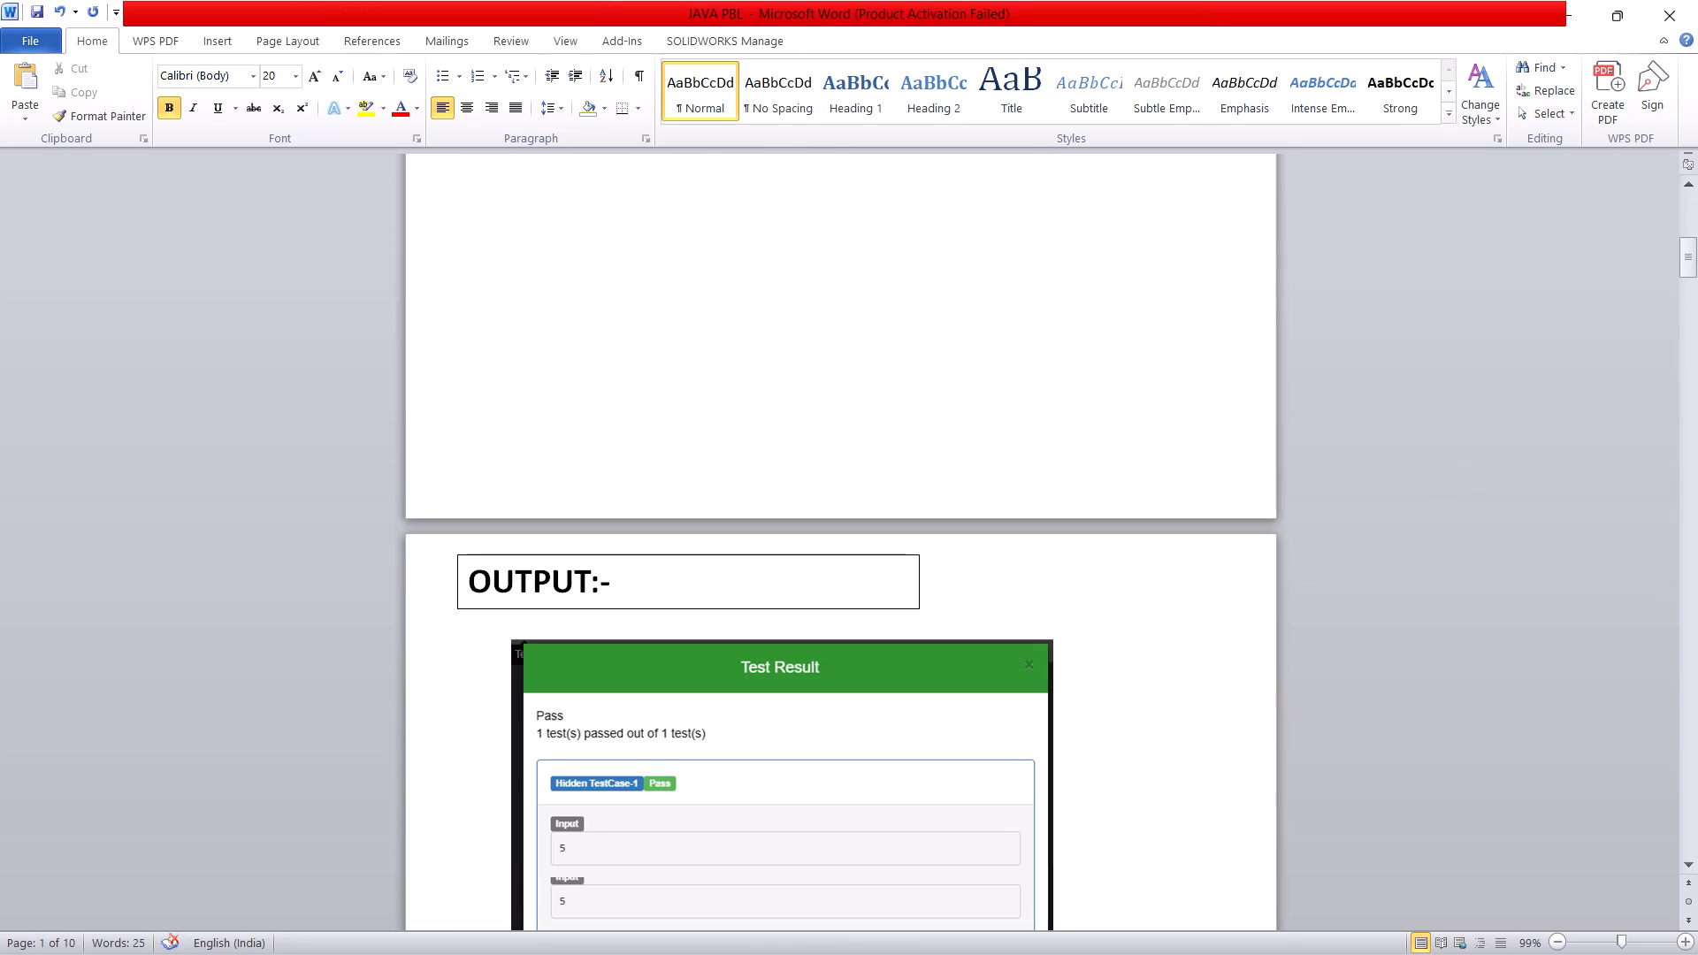
{"action": "left_click", "coordinate": [594, 590]}
{"action": "left_click", "coordinate": [655, 725]}
{"action": "key", "text": "Delete"}
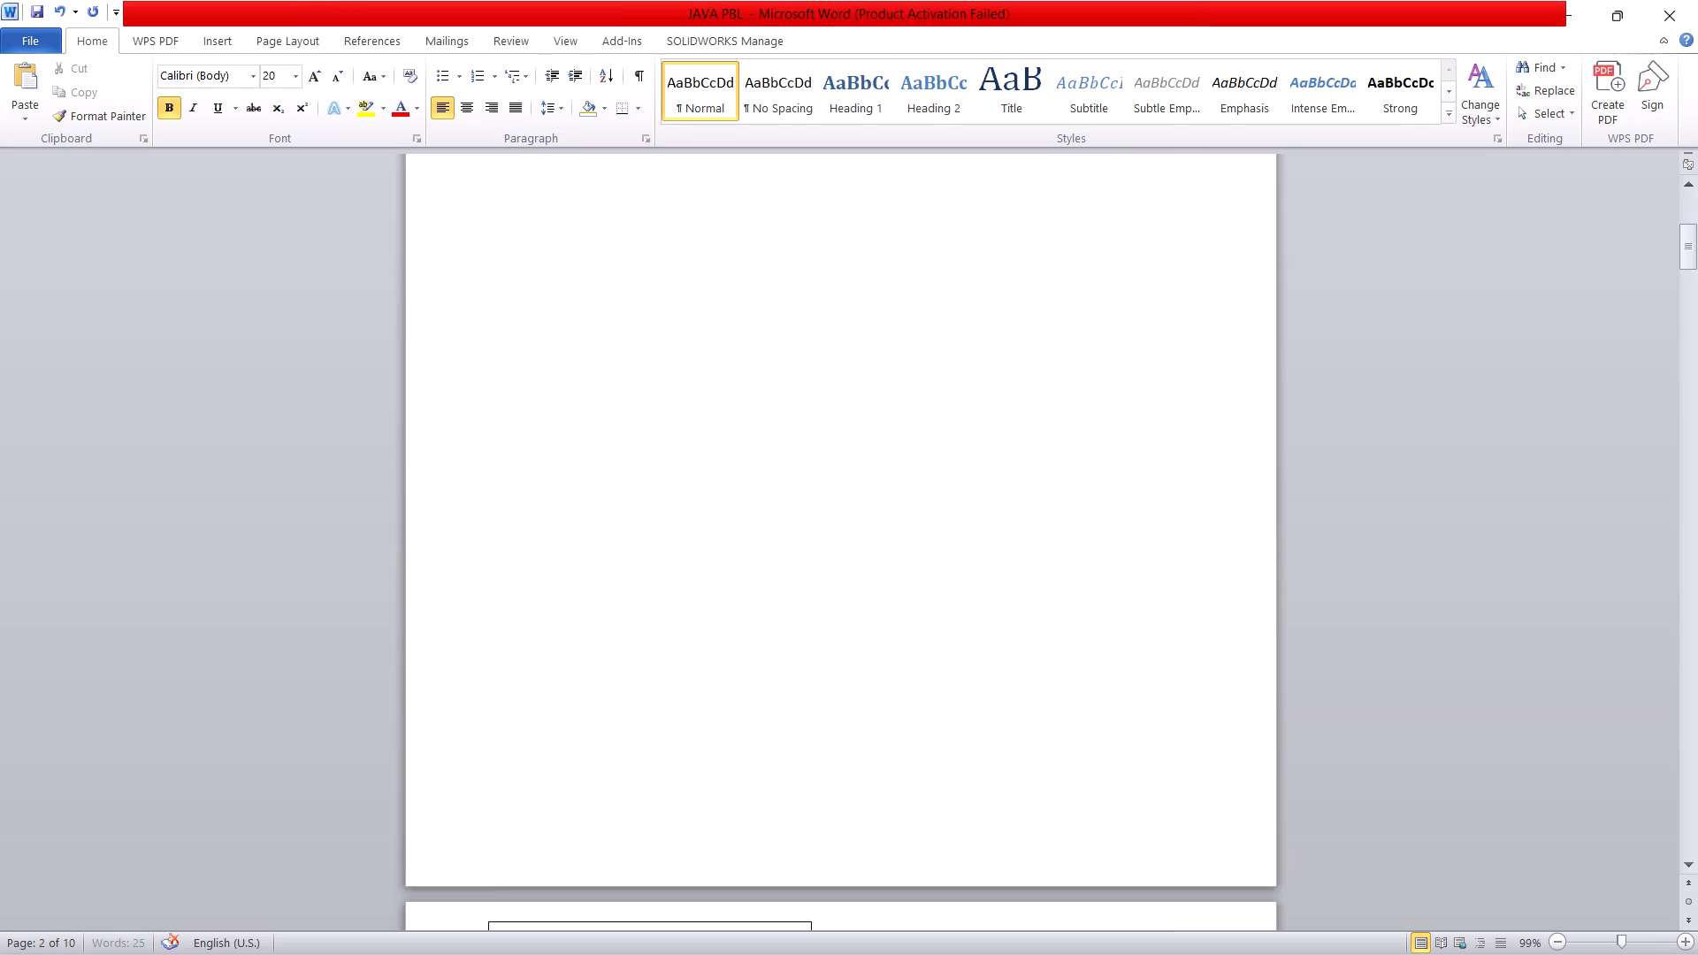
Delete the next old code screenshot and the old array-sorting test result screenshot.
{"action": "scroll", "coordinate": [657, 724], "scroll_direction": "down", "scroll_amount": 9}
{"action": "left_click", "coordinate": [658, 723]}
{"action": "key", "text": "Delete"}
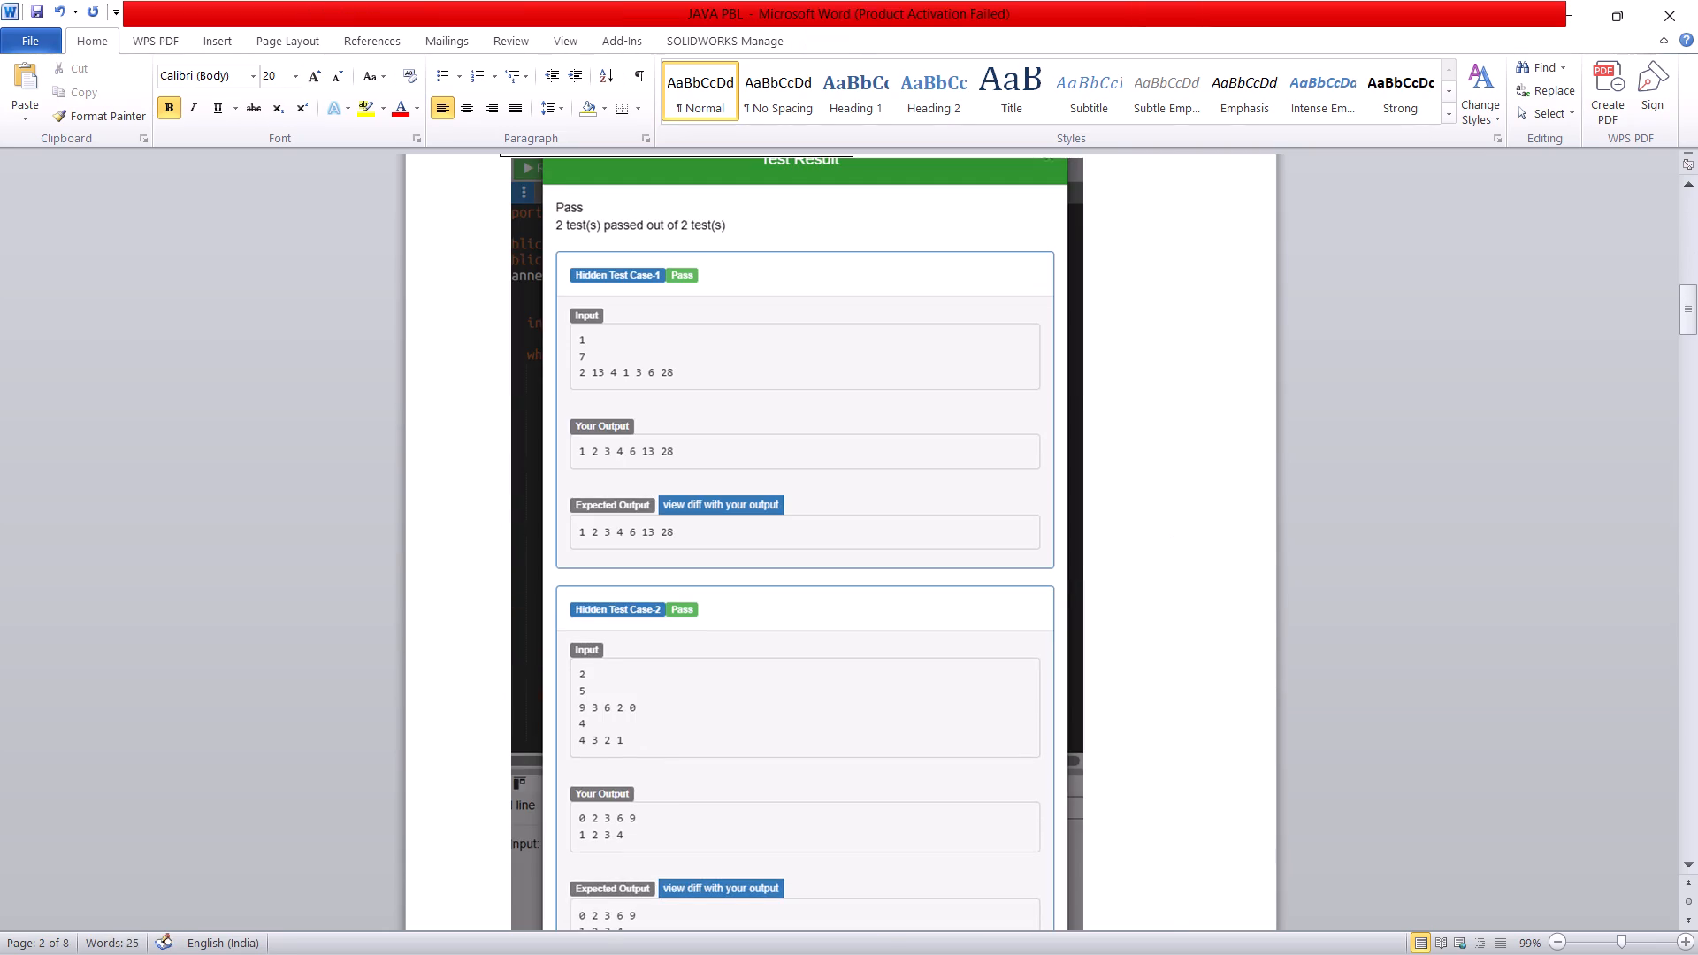
{"action": "left_click", "coordinate": [658, 722]}
{"action": "key", "text": "Delete"}
Delete the old code screenshot with sample input 1100 and its test result screenshot below the output label.
{"action": "scroll", "coordinate": [658, 722], "scroll_direction": "down", "scroll_amount": 3}
{"action": "left_click", "coordinate": [805, 172]}
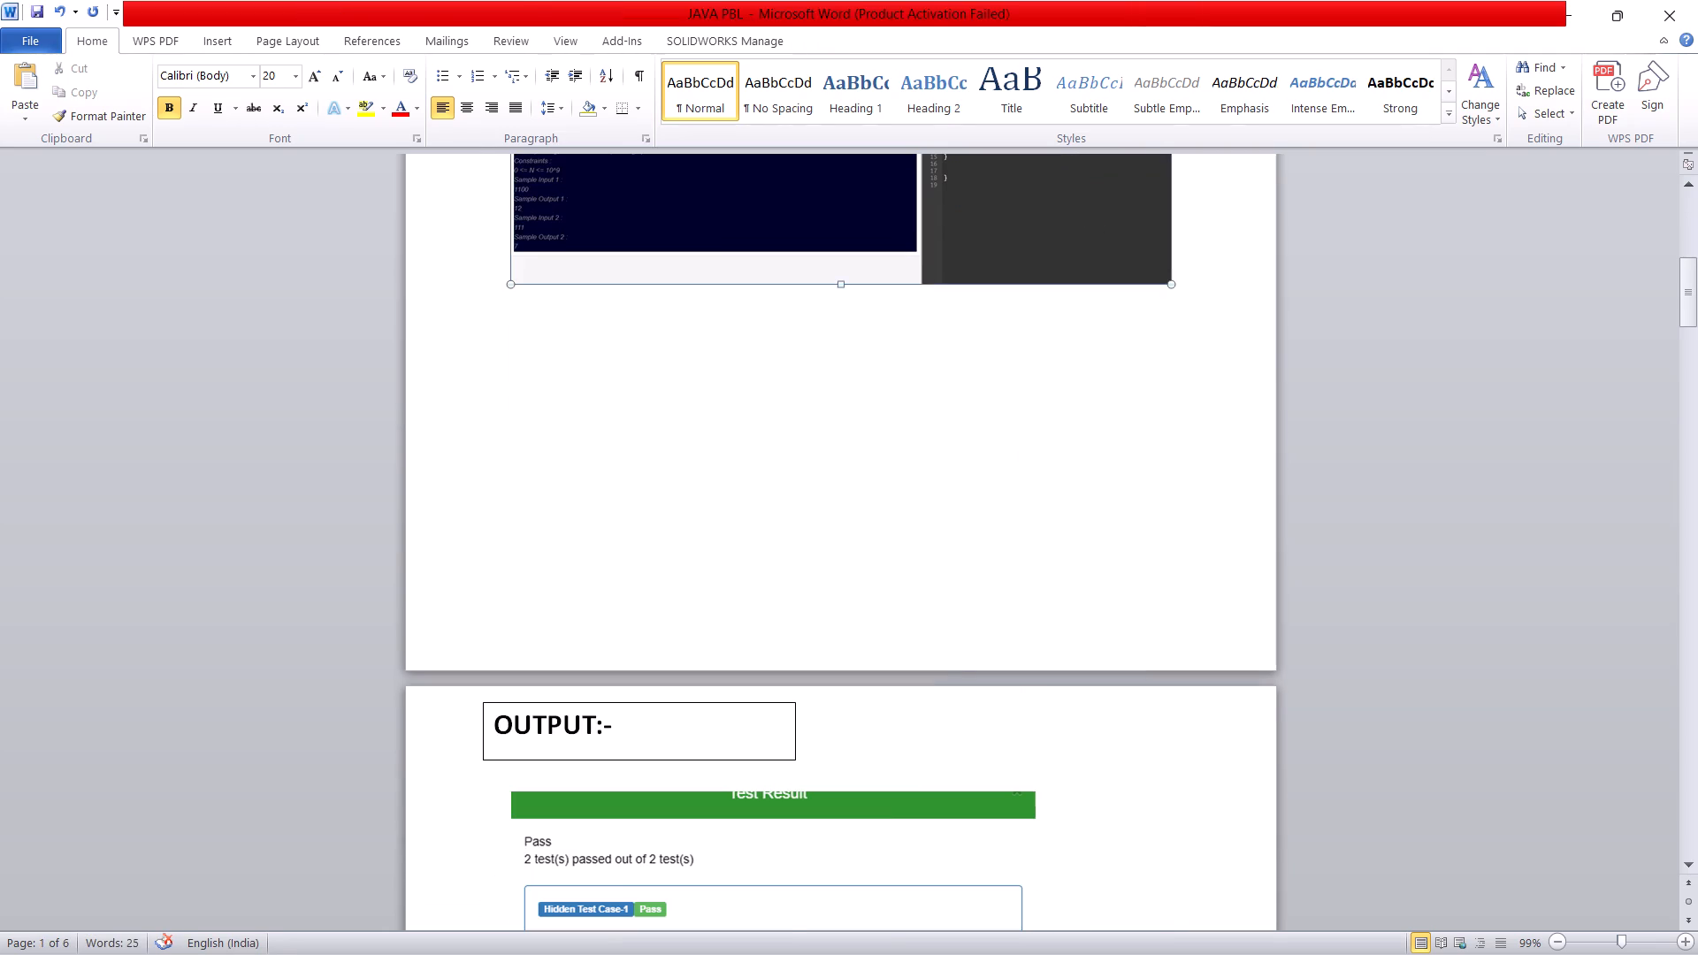
{"action": "key", "text": "Delete"}
{"action": "scroll", "coordinate": [619, 734], "scroll_direction": "down", "scroll_amount": 6}
{"action": "scroll", "coordinate": [619, 734], "scroll_direction": "up", "scroll_amount": 1}
{"action": "left_click", "coordinate": [617, 760]}
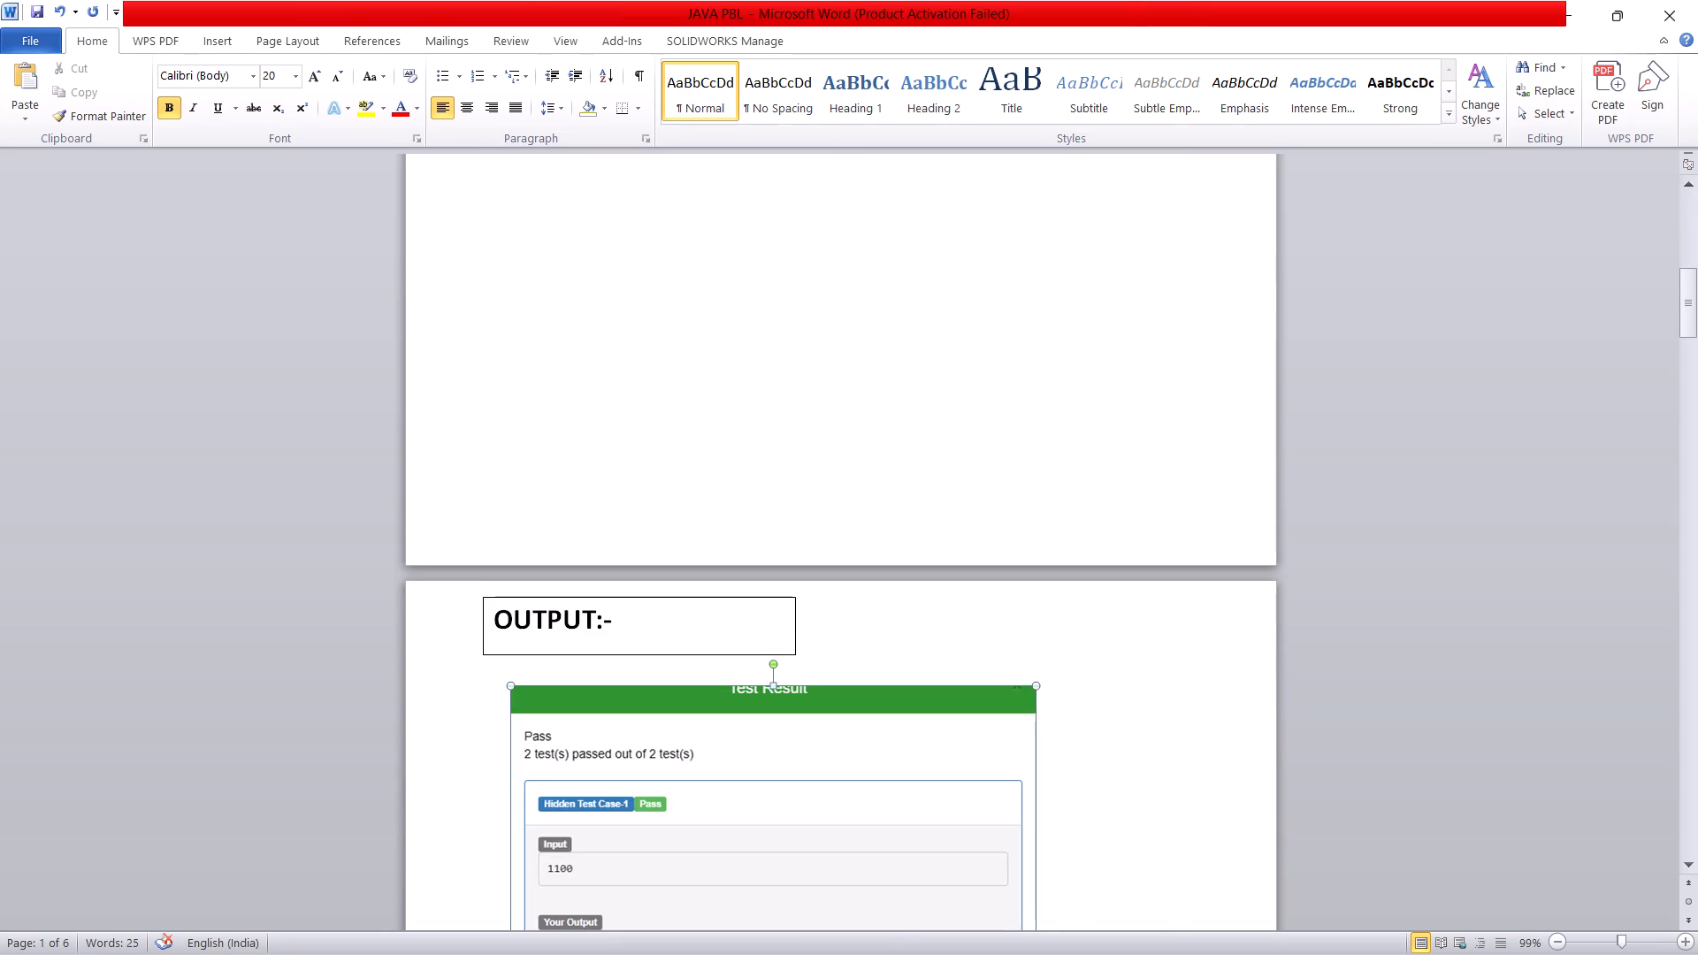
{"action": "key", "text": "Delete"}
Delete the old Decimal to Binary code screenshot under Q6 and the old screenshot that follows it.
{"action": "scroll", "coordinate": [657, 744], "scroll_direction": "down", "scroll_amount": 5}
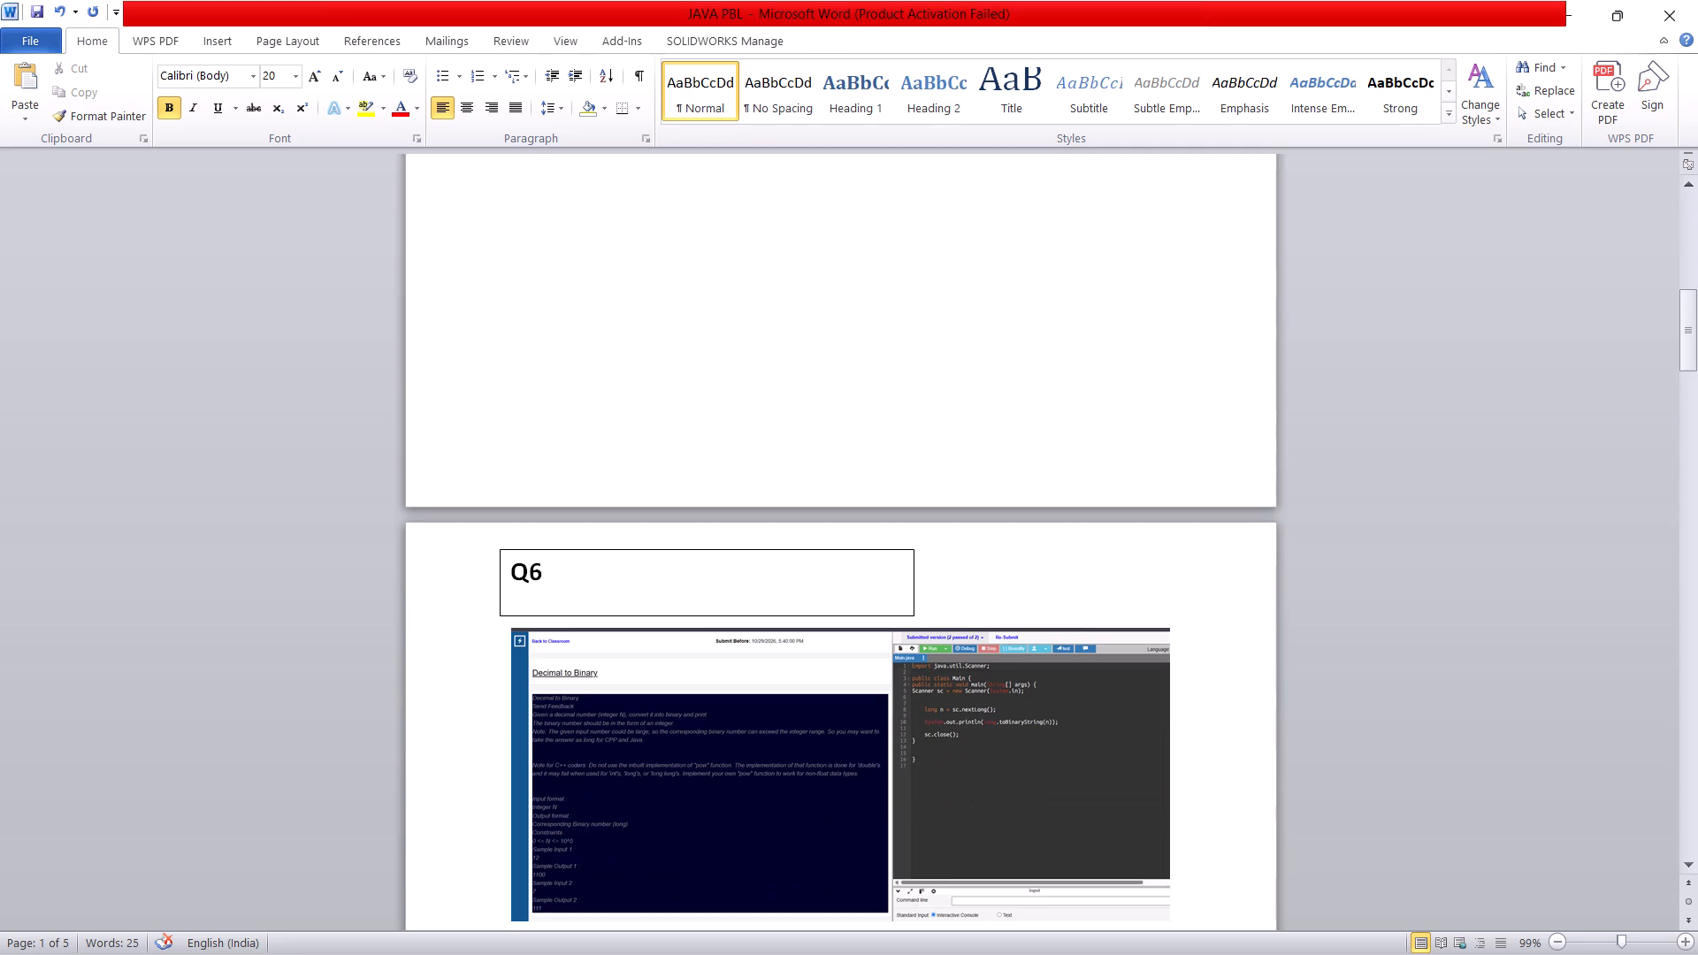
{"action": "left_click", "coordinate": [695, 724]}
{"action": "key", "text": "Delete"}
{"action": "left_click", "coordinate": [695, 724]}
{"action": "key", "text": "Delete"}
Delete the last remaining old screenshots at the end of the report, including the final code screenshot.
{"action": "scroll", "coordinate": [695, 724], "scroll_direction": "down", "scroll_amount": 15}
{"action": "left_click", "coordinate": [695, 724]}
{"action": "key", "text": "Delete"}
{"action": "scroll", "coordinate": [695, 724], "scroll_direction": "down", "scroll_amount": 6}
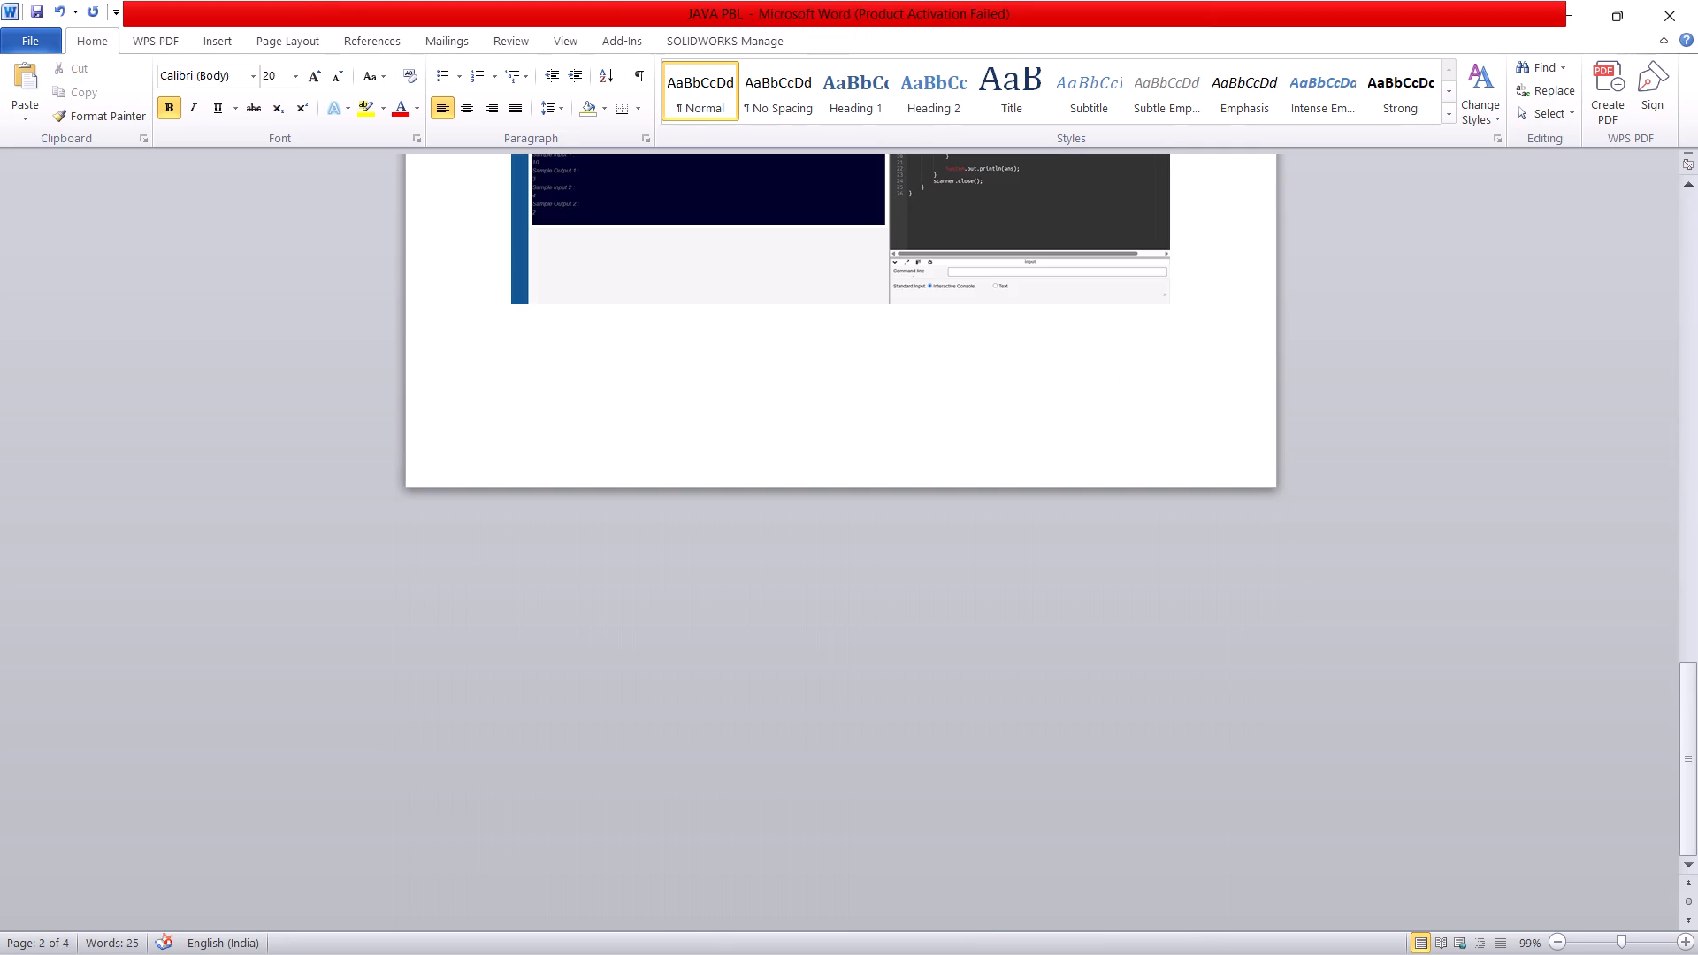
{"action": "left_click", "coordinate": [846, 249]}
{"action": "key", "text": "Delete"}
Move the Q5 and Q3 text boxes off the first page, away from the course title and Q1 heading.
{"action": "scroll", "coordinate": [833, 378], "scroll_direction": "up", "scroll_amount": 7}
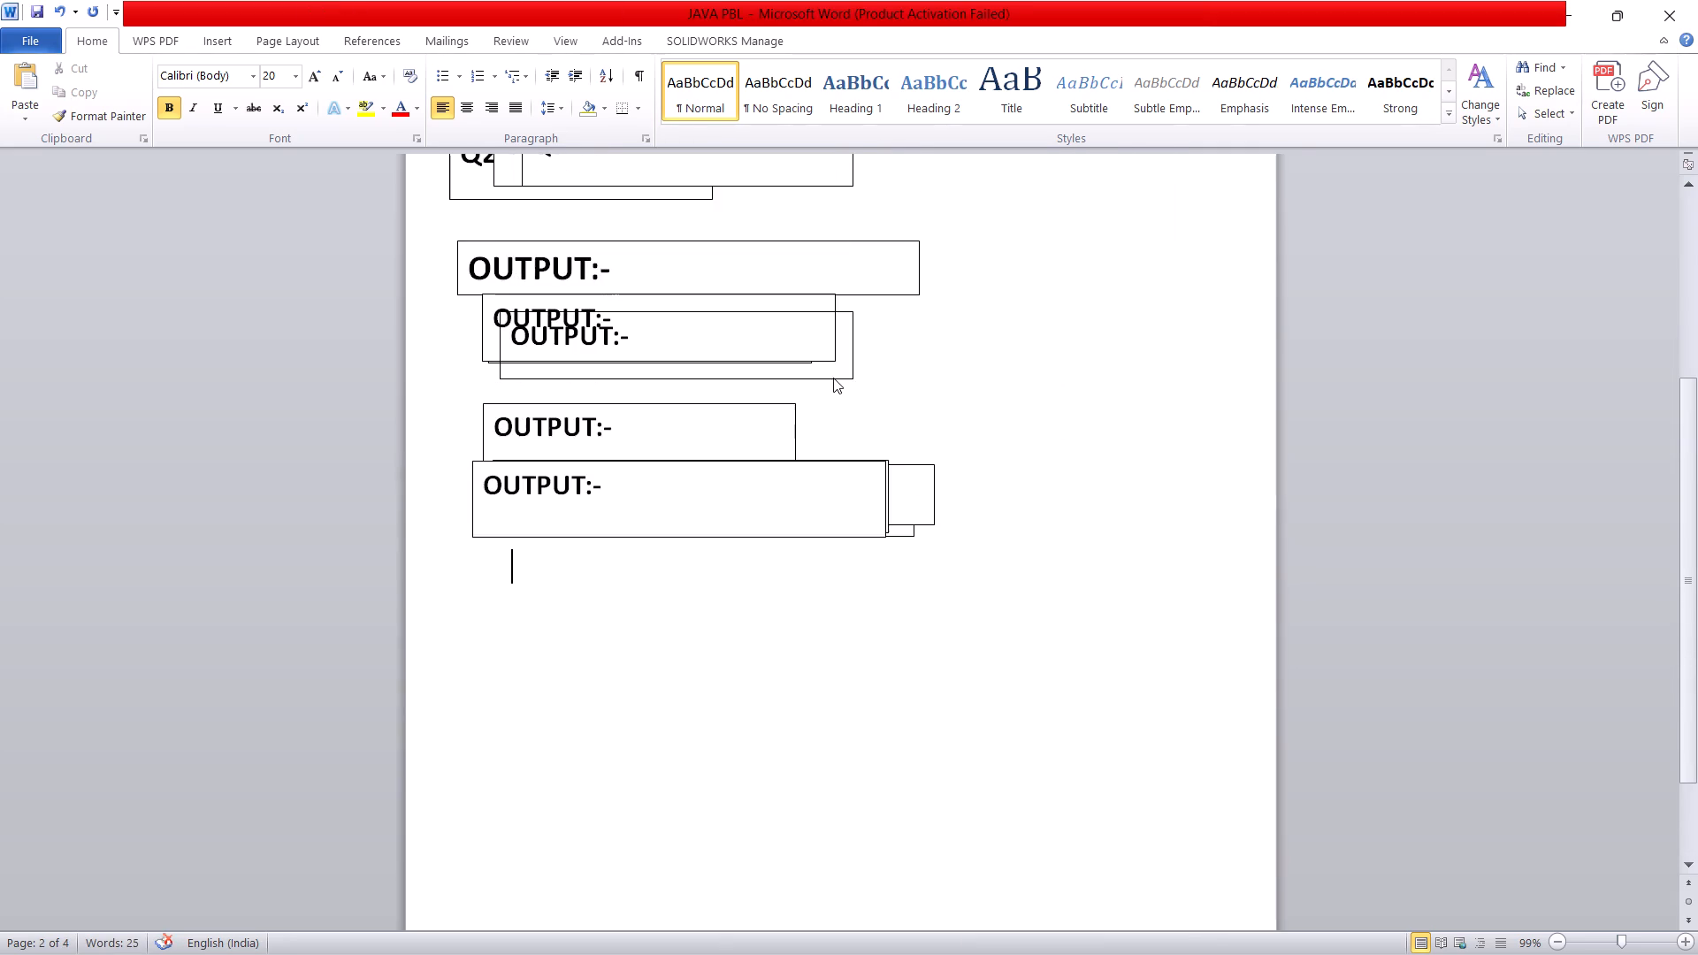
{"action": "scroll", "coordinate": [790, 393], "scroll_direction": "up", "scroll_amount": 6}
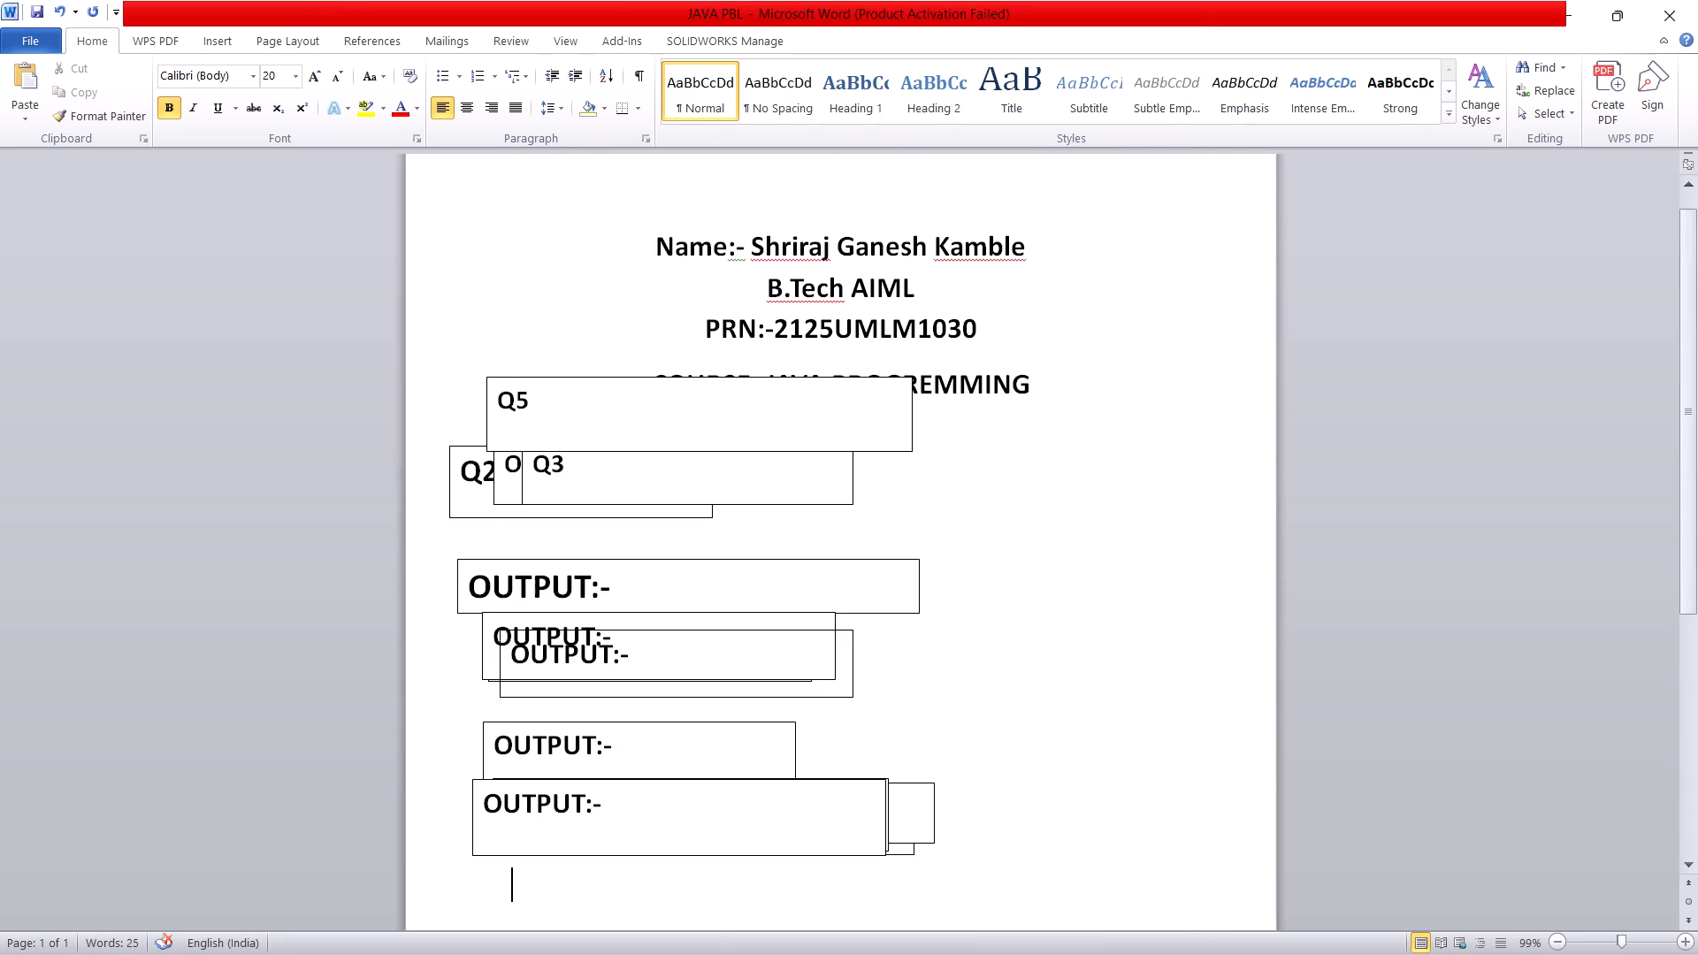
{"action": "left_click", "coordinate": [563, 431]}
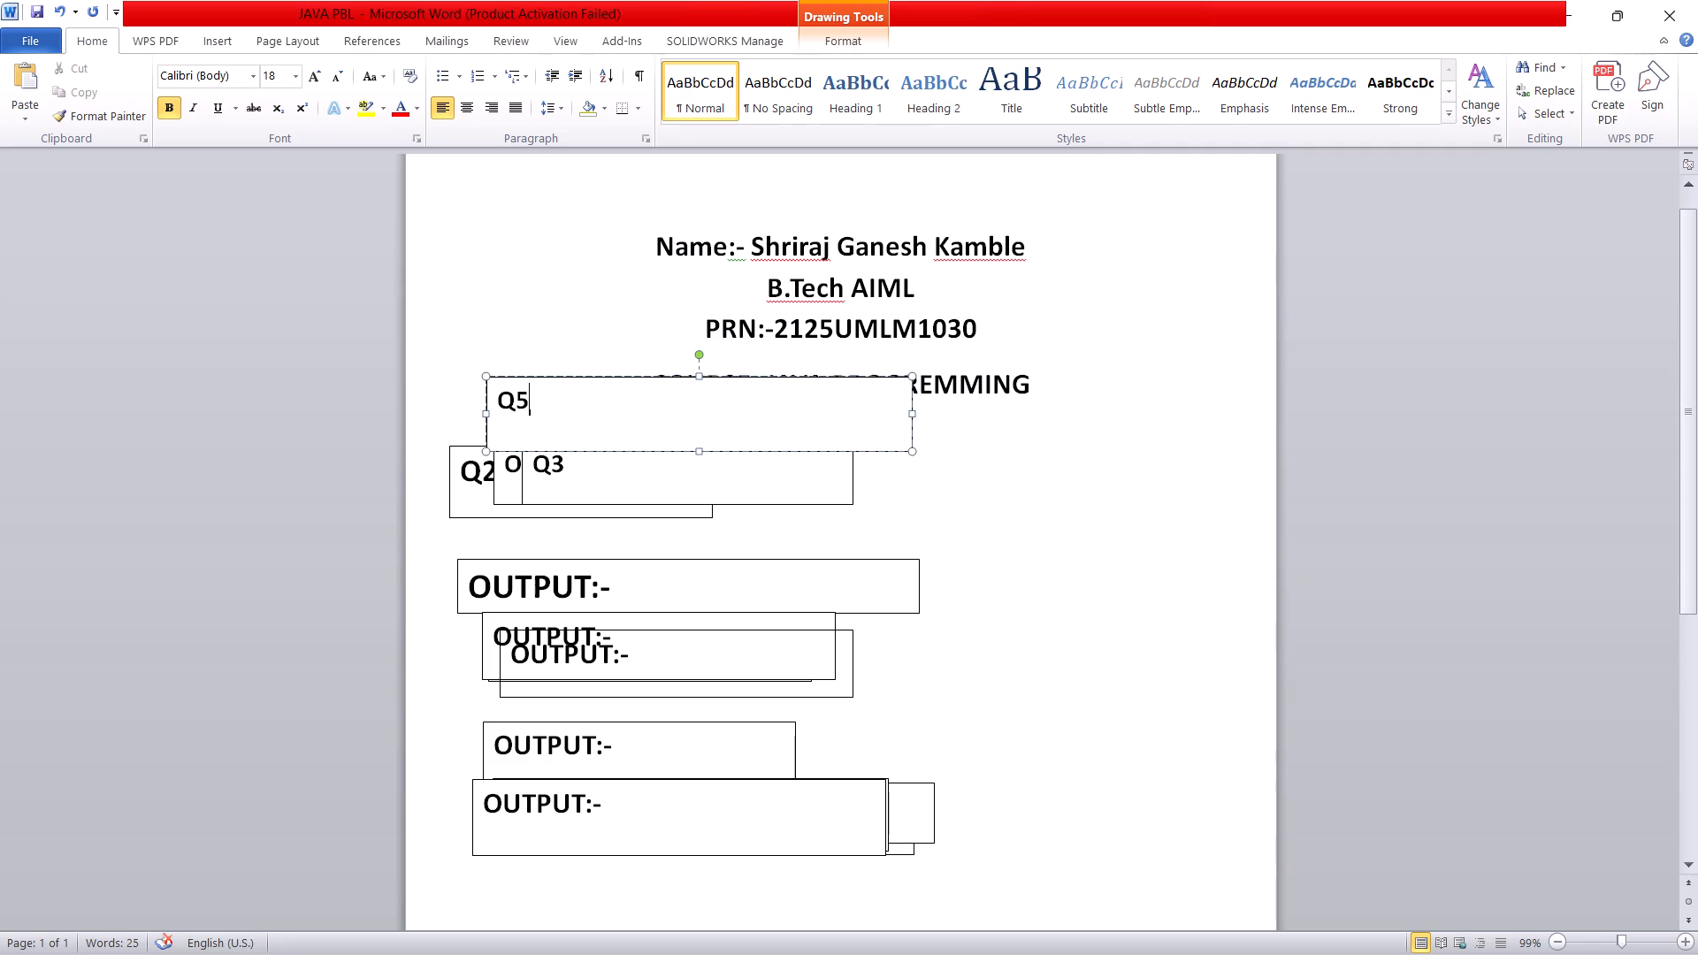
{"action": "key", "text": "Delete"}
{"action": "left_click_drag", "start_coordinate": [574, 378], "coordinate": [0, 464]}
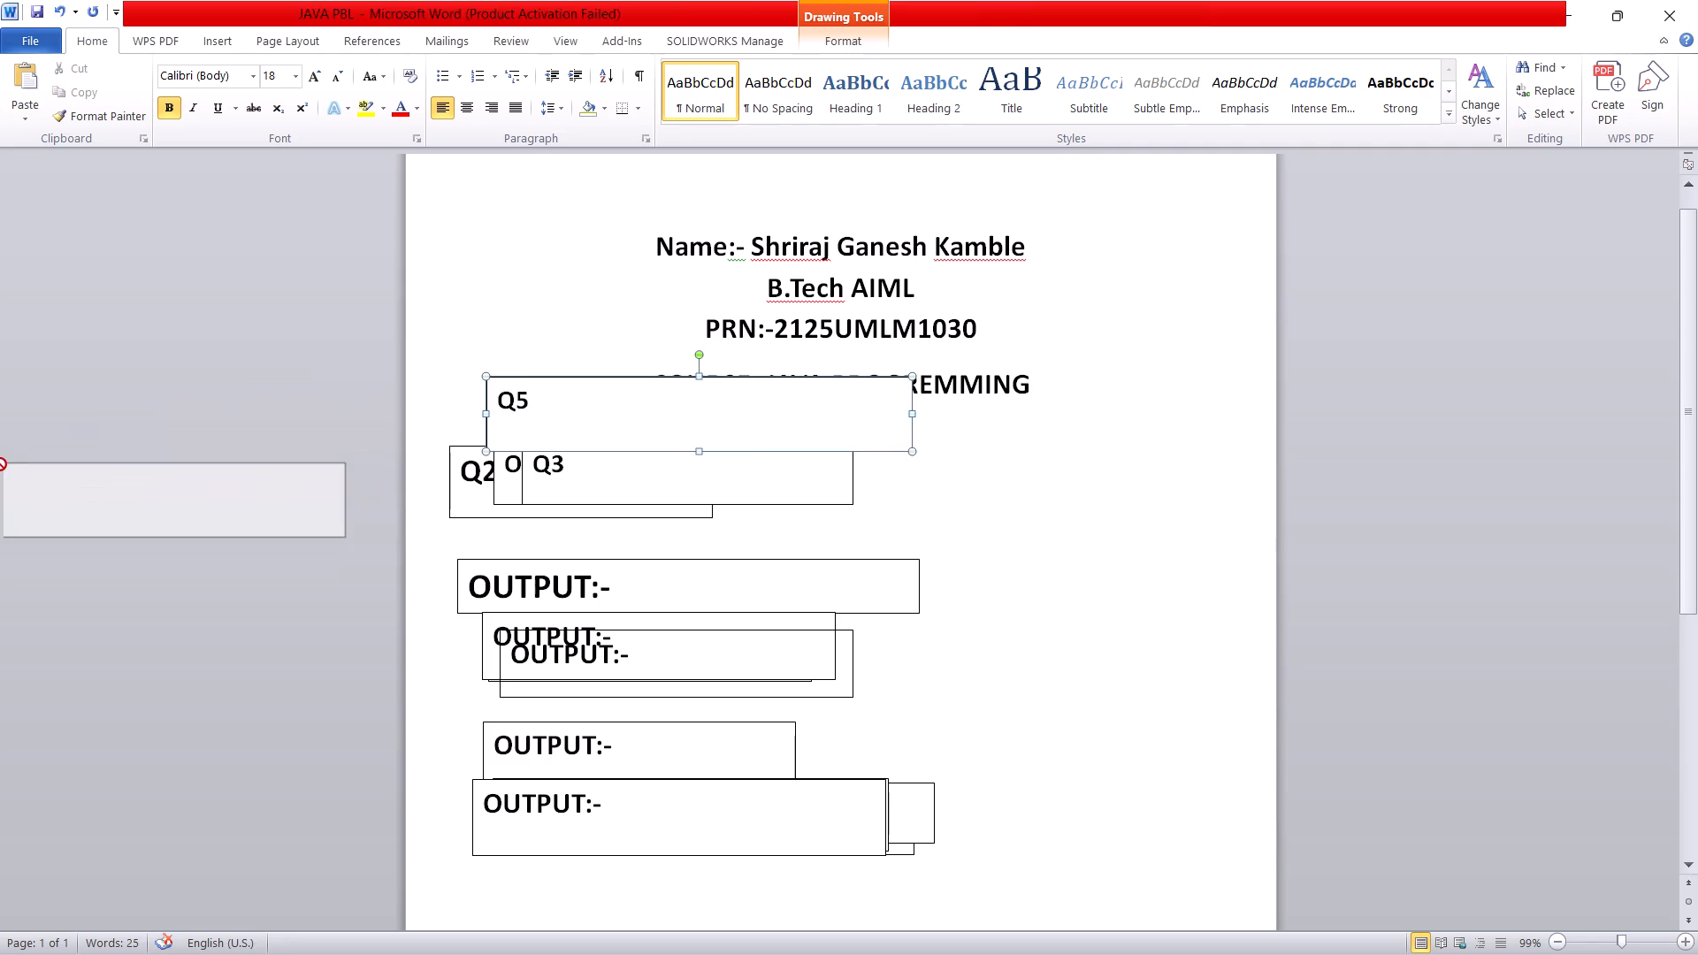
{"action": "left_click_drag", "start_coordinate": [0, 464], "coordinate": [0, 469]}
{"action": "left_click_drag", "start_coordinate": [630, 375], "coordinate": [651, 371]}
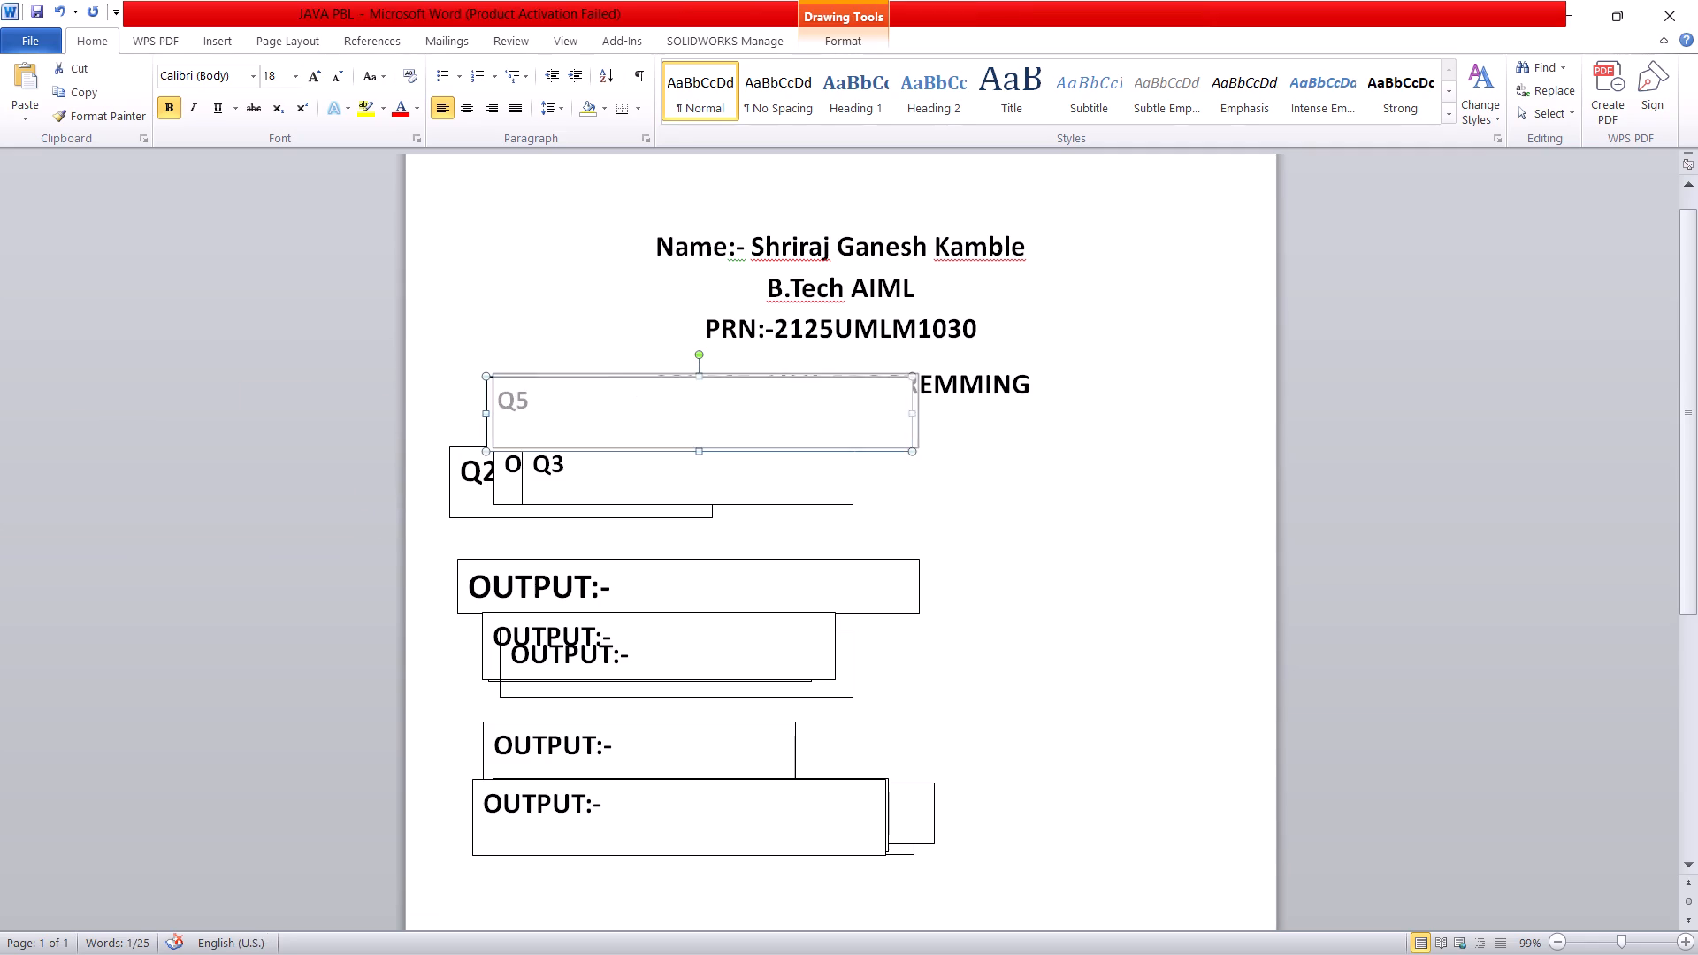
{"action": "left_click_drag", "start_coordinate": [651, 371], "coordinate": [1579, 600]}
{"action": "left_click", "coordinate": [756, 449]}
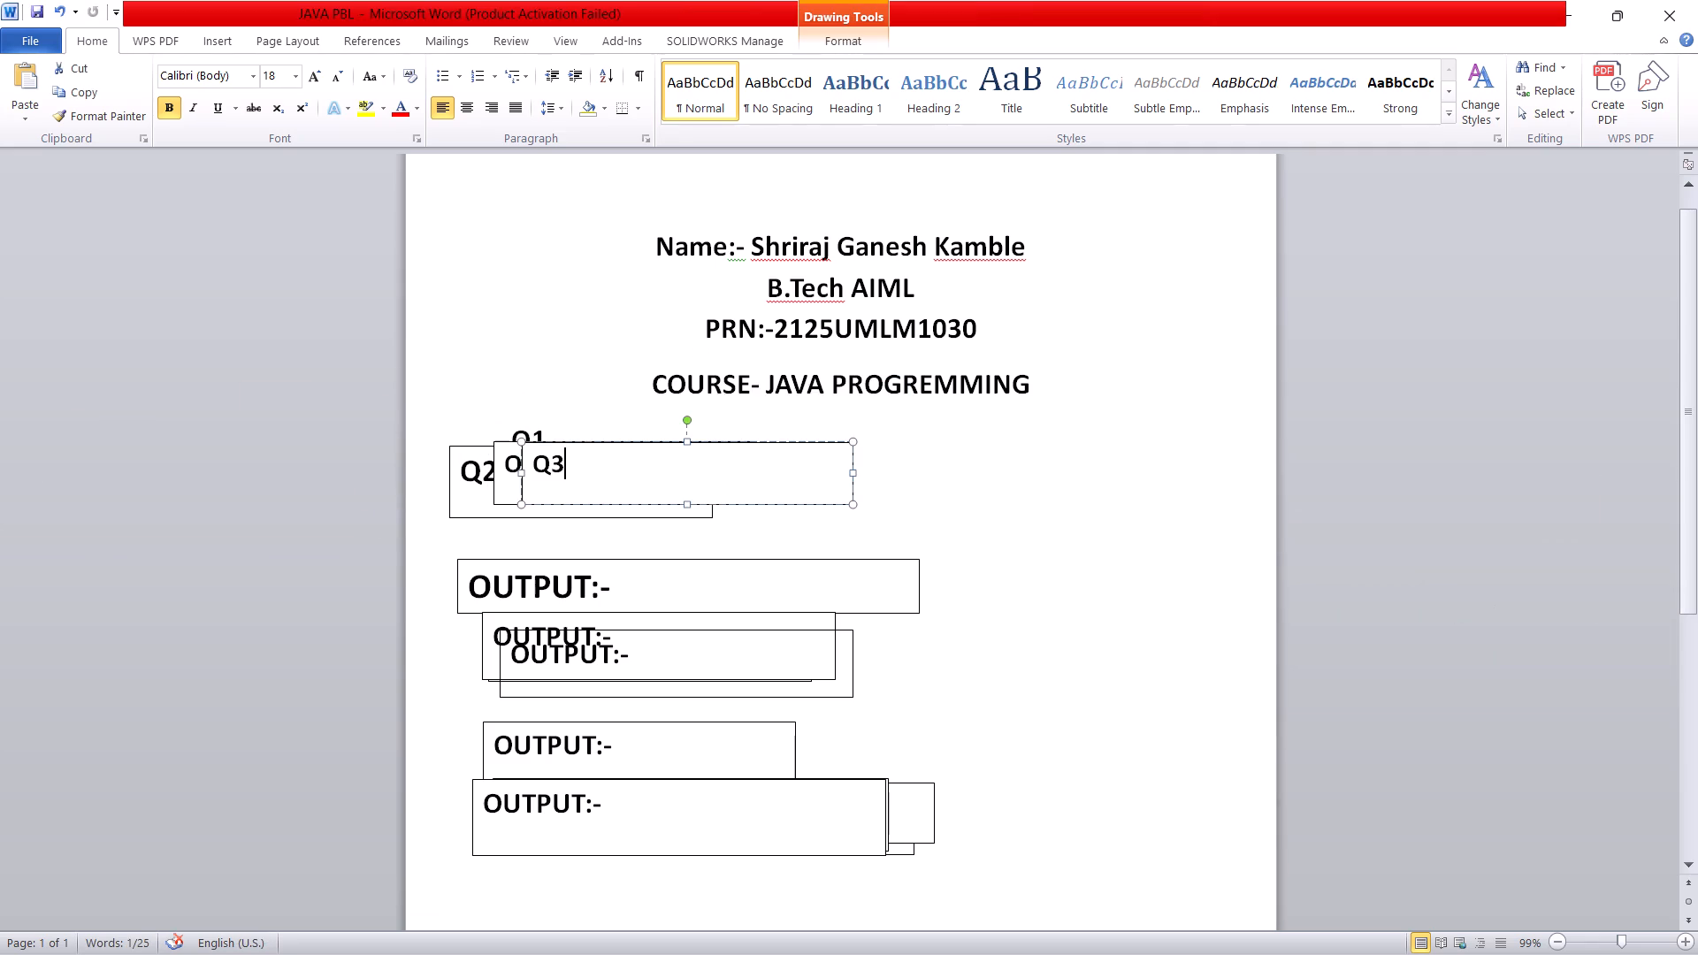
{"action": "left_click_drag", "start_coordinate": [753, 441], "coordinate": [1635, 210]}
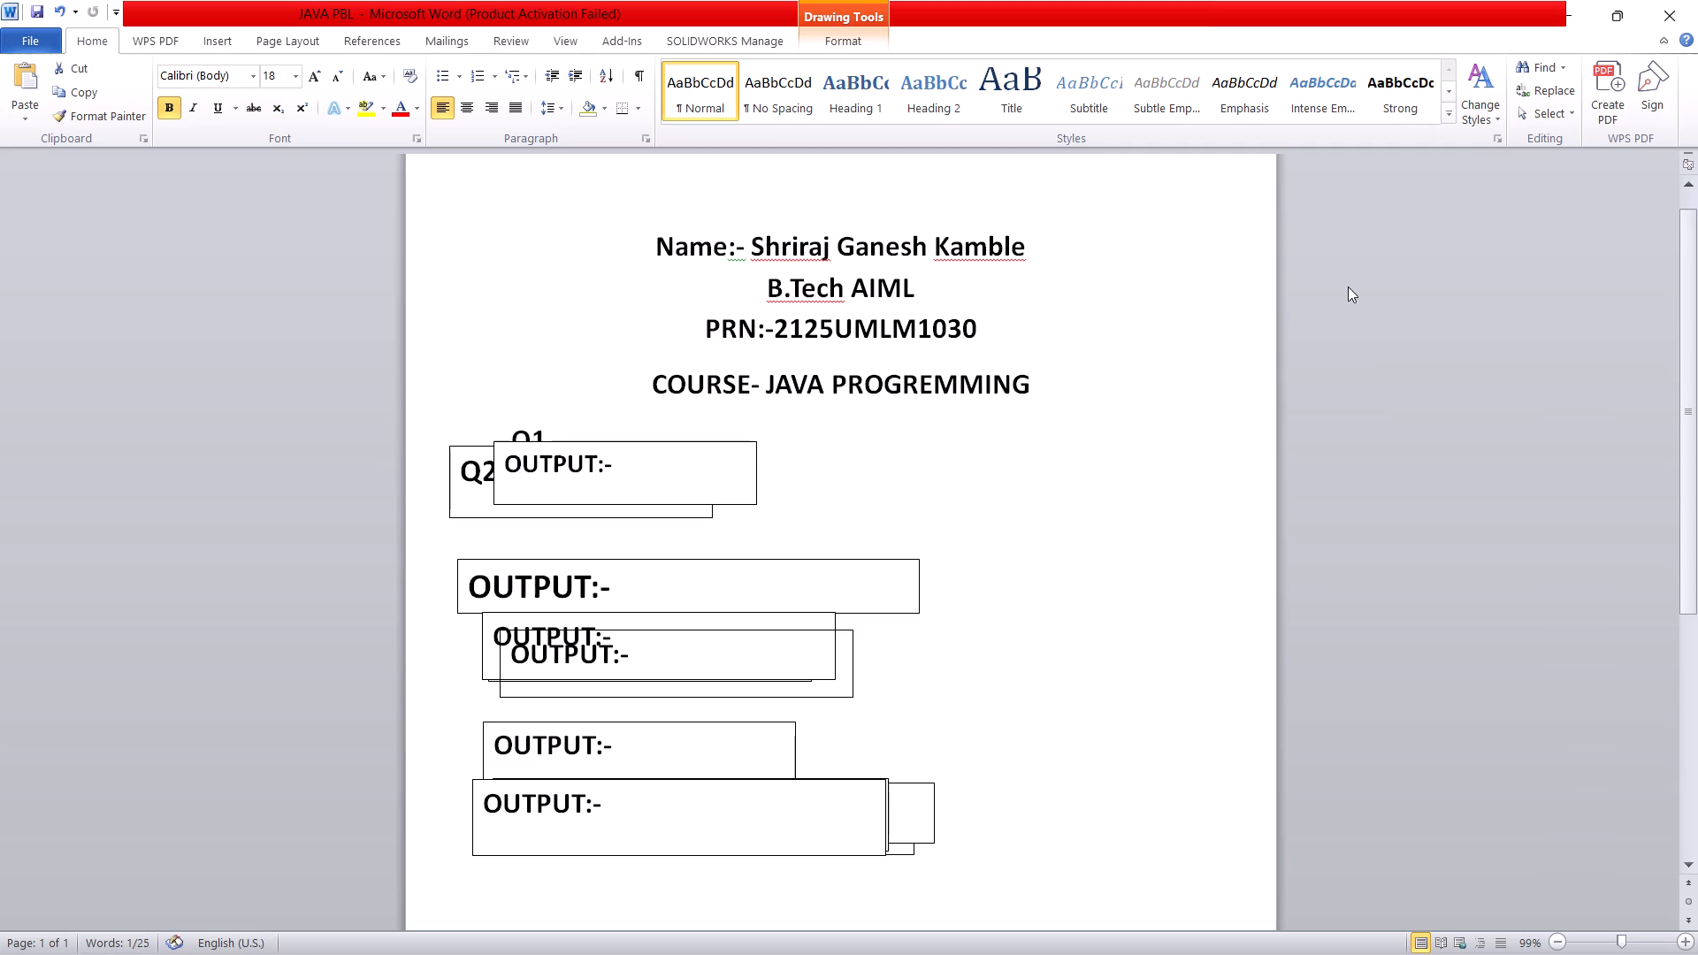
Move the OUTPUT and Q2 text boxes that overlap the Q1 heading off the page.
{"action": "left_click", "coordinate": [619, 484]}
{"action": "left_click_drag", "start_coordinate": [630, 439], "coordinate": [642, 434]}
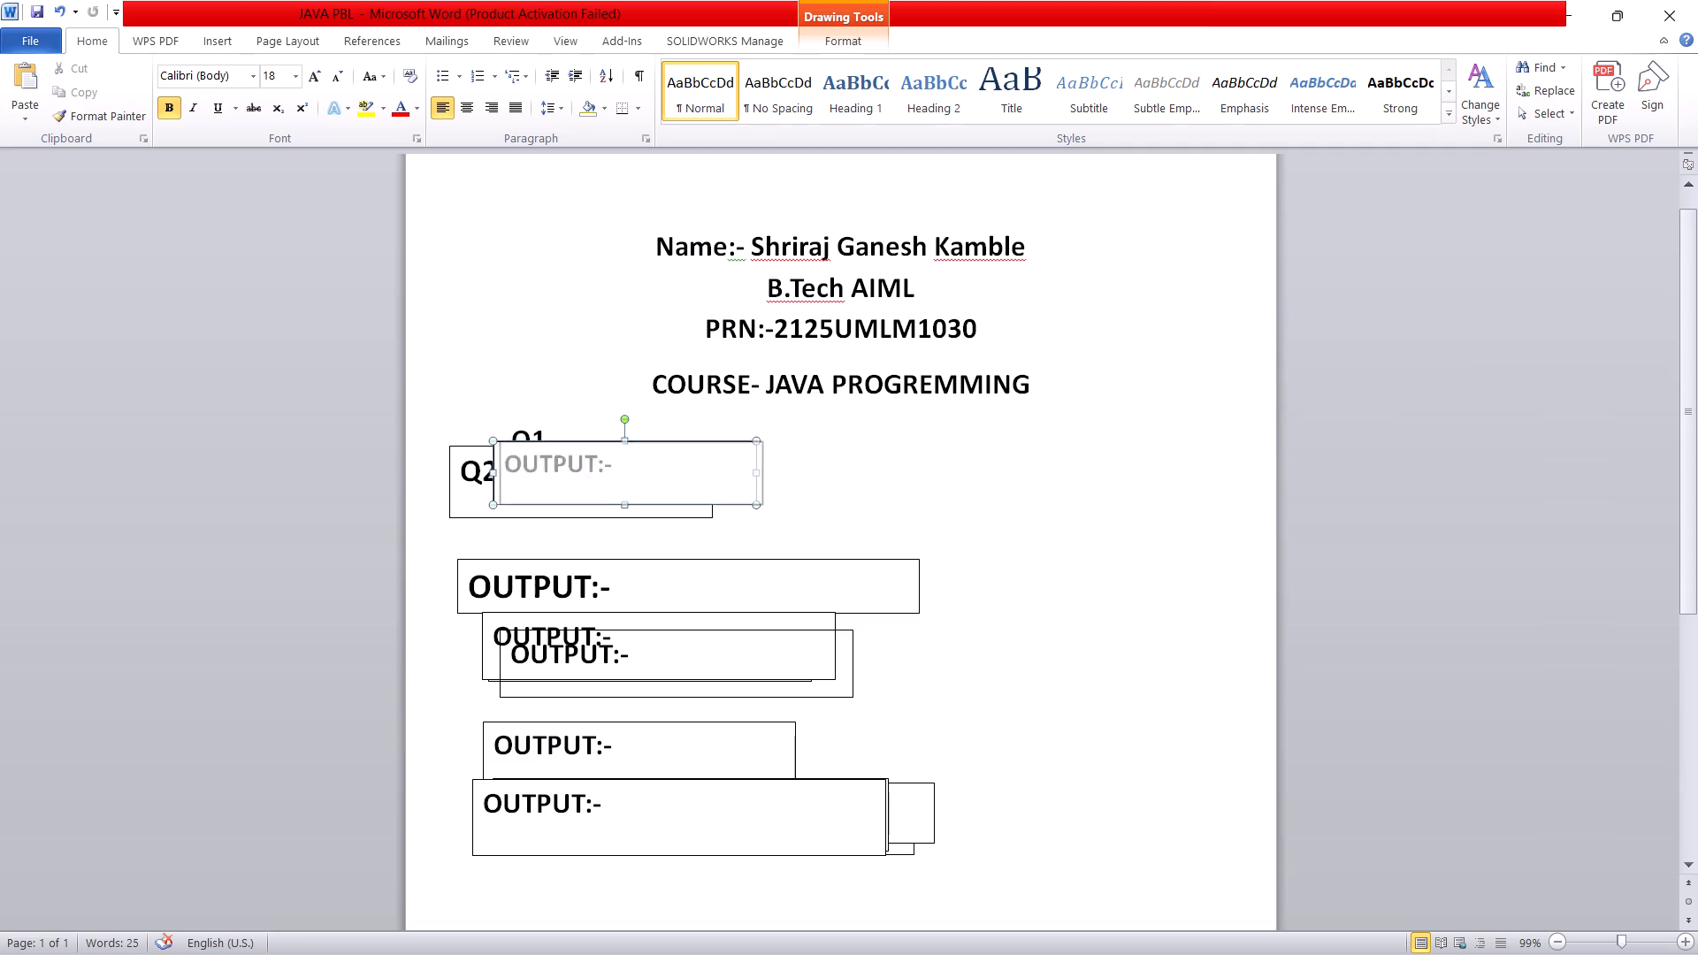
{"action": "left_click_drag", "start_coordinate": [642, 434], "coordinate": [1695, 253]}
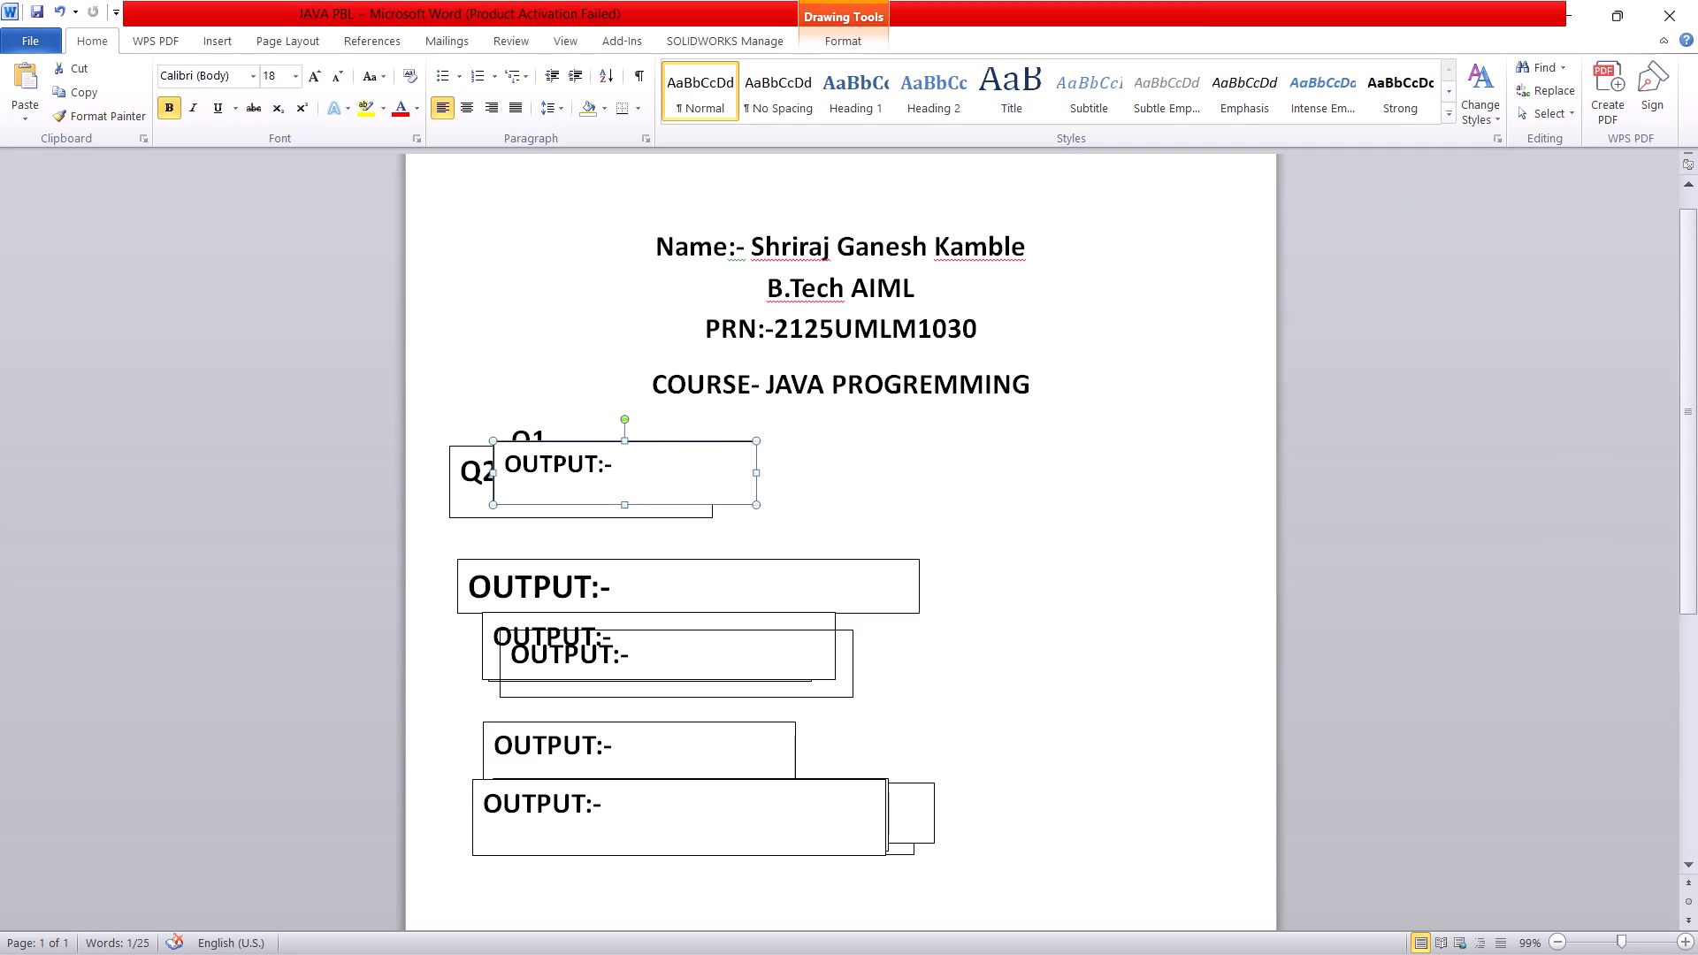
{"action": "left_click_drag", "start_coordinate": [638, 442], "coordinate": [1344, 669]}
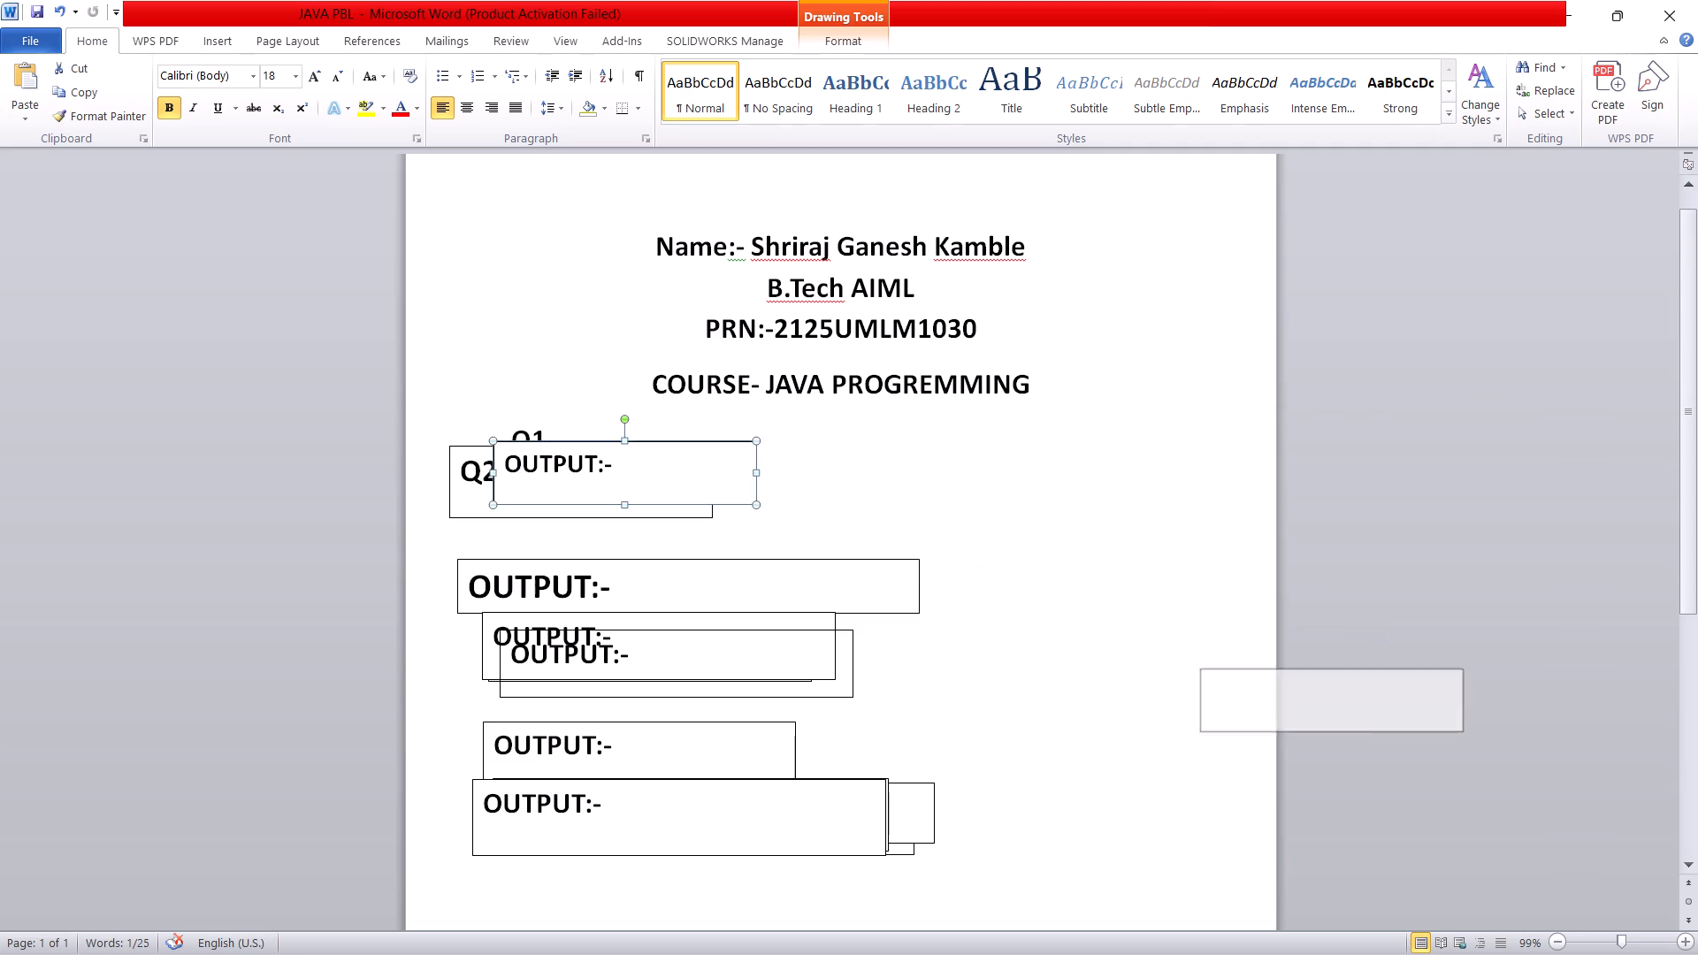
{"action": "left_click_drag", "start_coordinate": [1344, 669], "coordinate": [1569, 801]}
{"action": "left_click", "coordinate": [545, 452]}
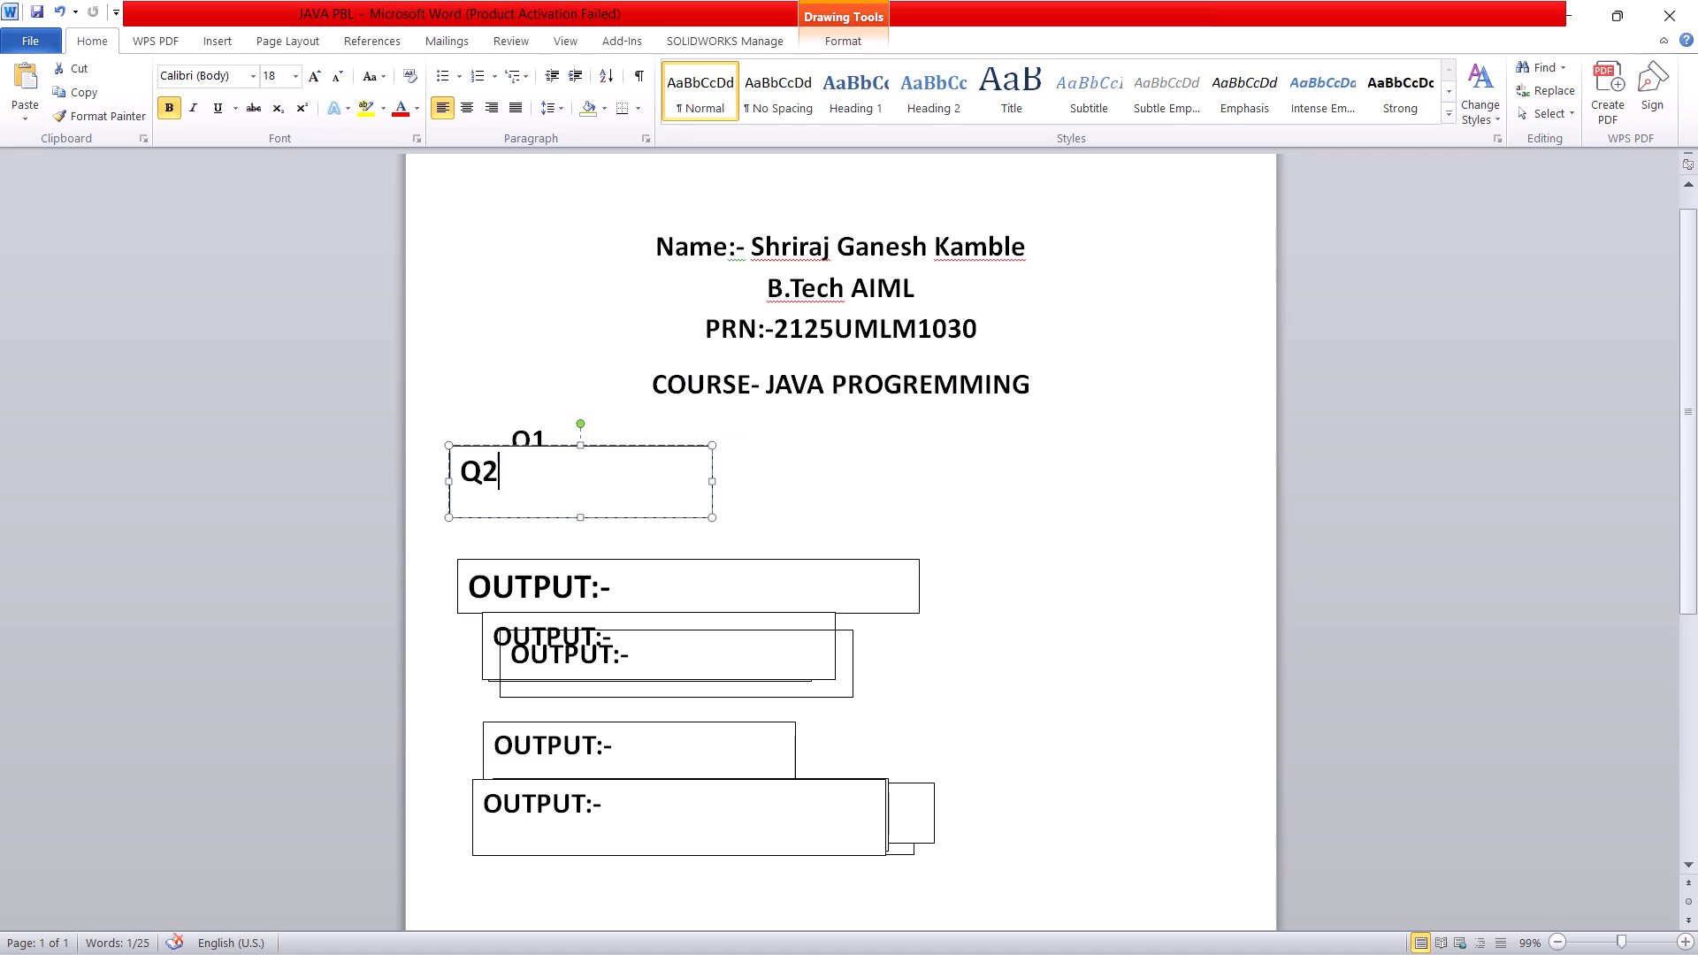
{"action": "left_click", "coordinate": [545, 452]}
{"action": "left_click_drag", "start_coordinate": [547, 446], "coordinate": [173, 587]}
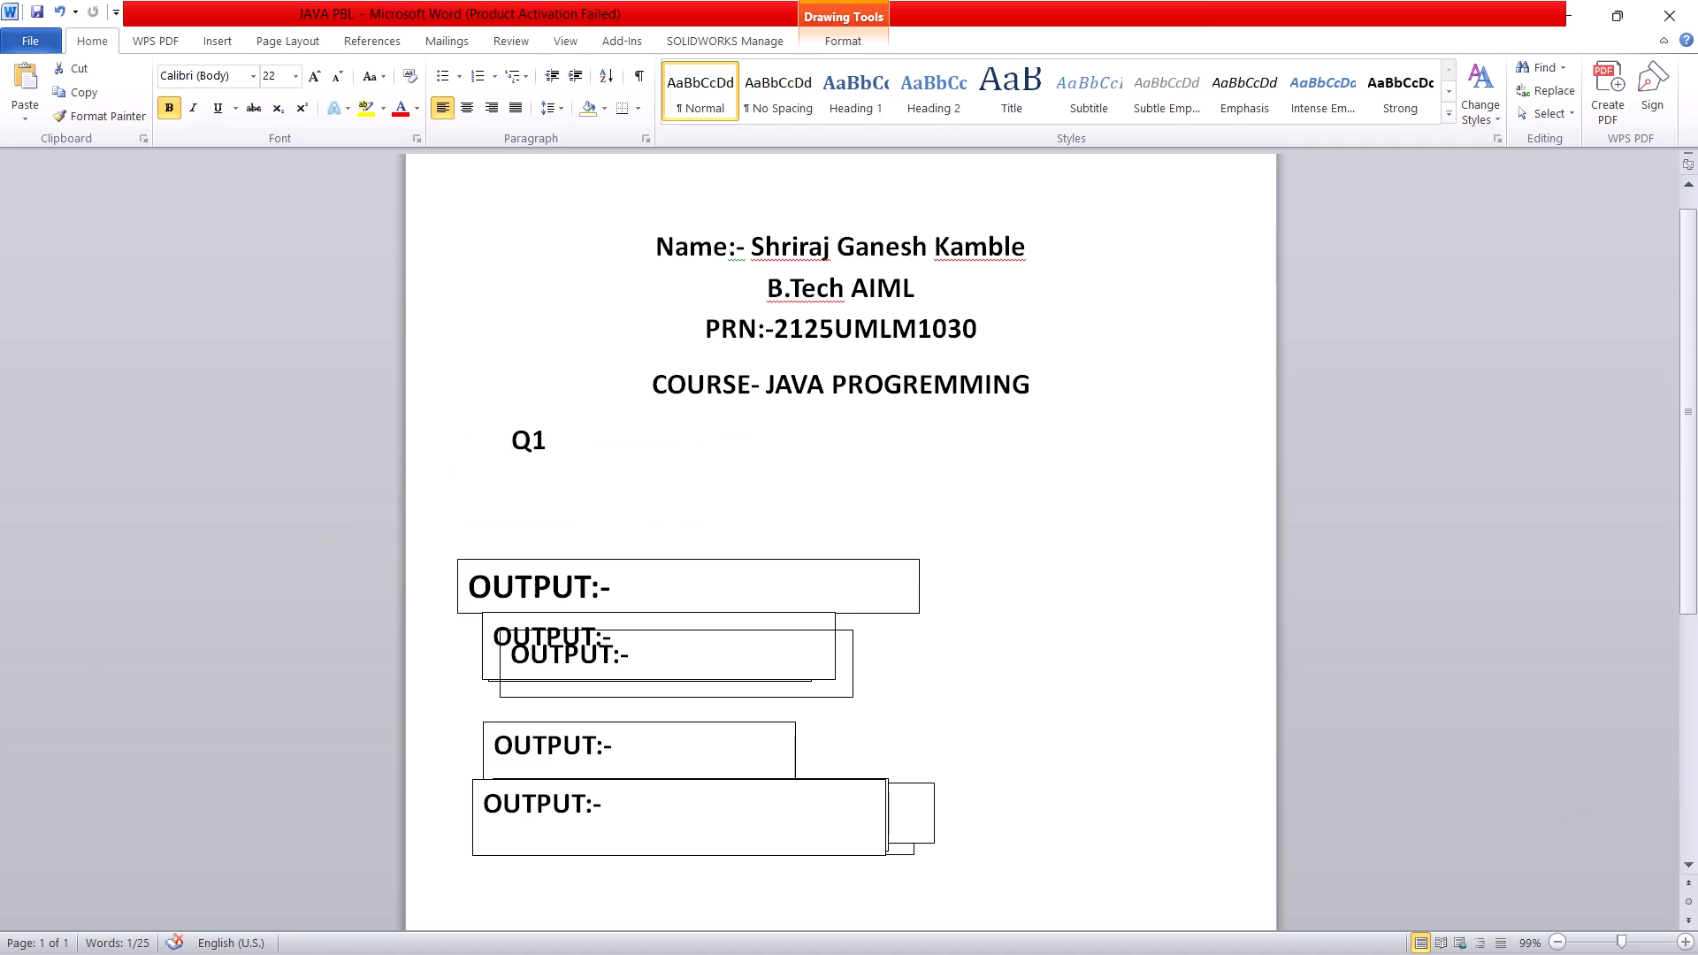
Move the three upper OUTPUT text boxes below the Q1 heading off the page.
{"action": "left_click", "coordinate": [570, 575]}
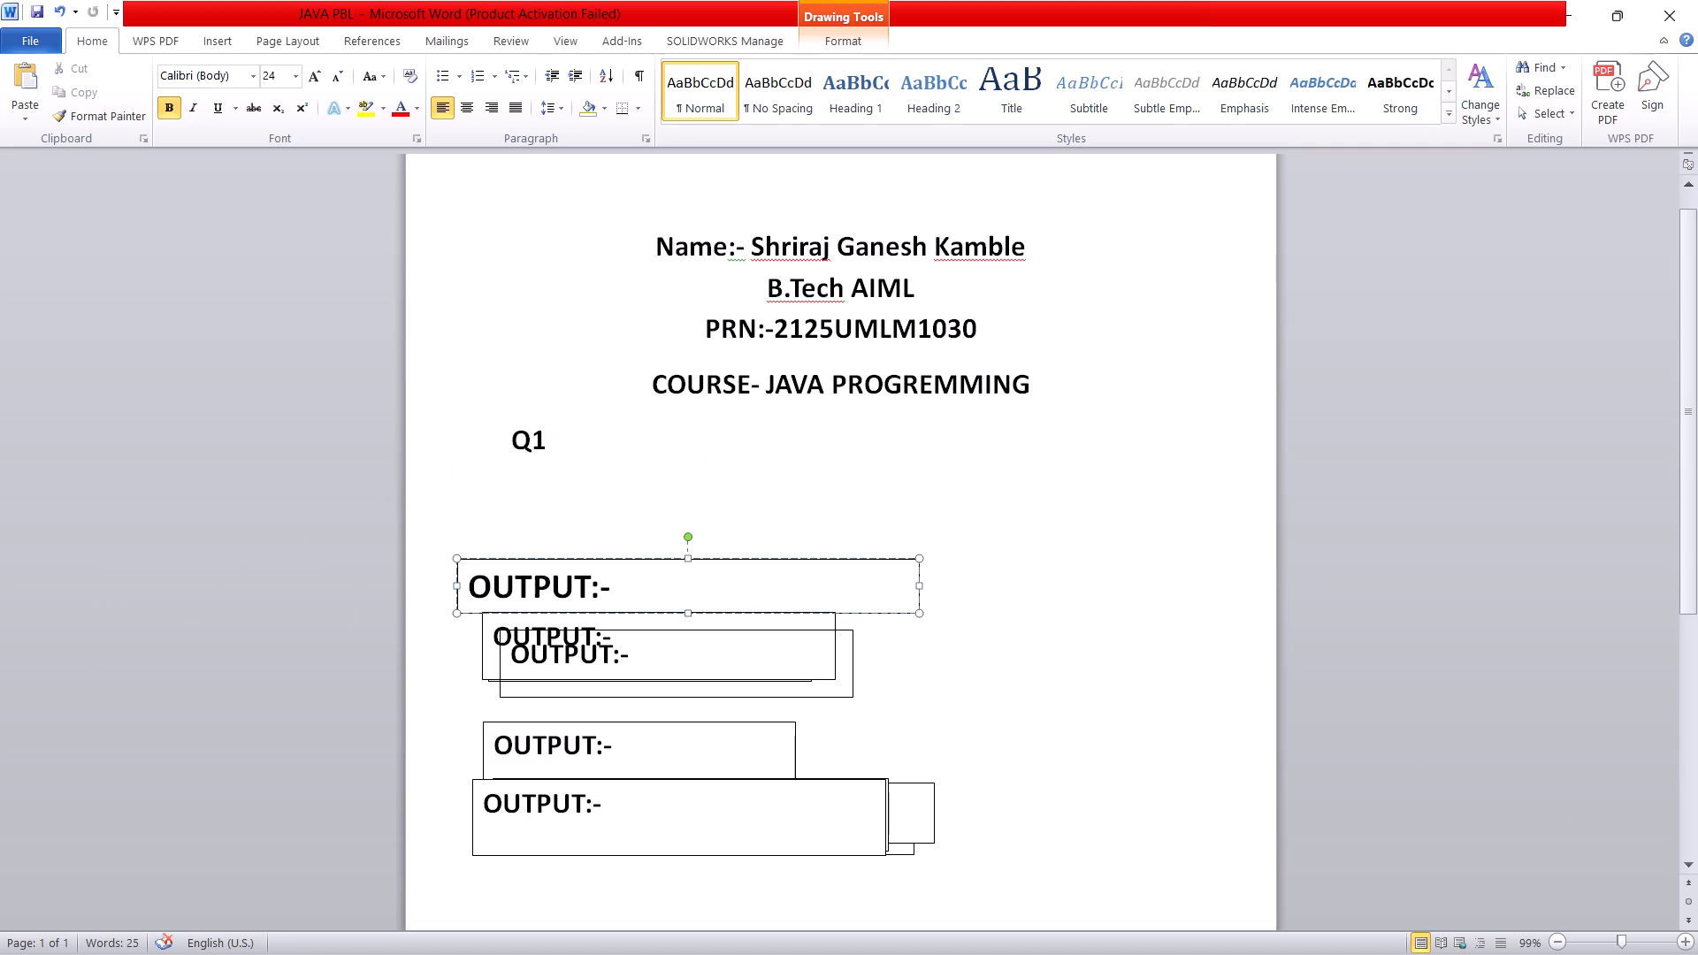
{"action": "left_click_drag", "start_coordinate": [648, 558], "coordinate": [124, 623]}
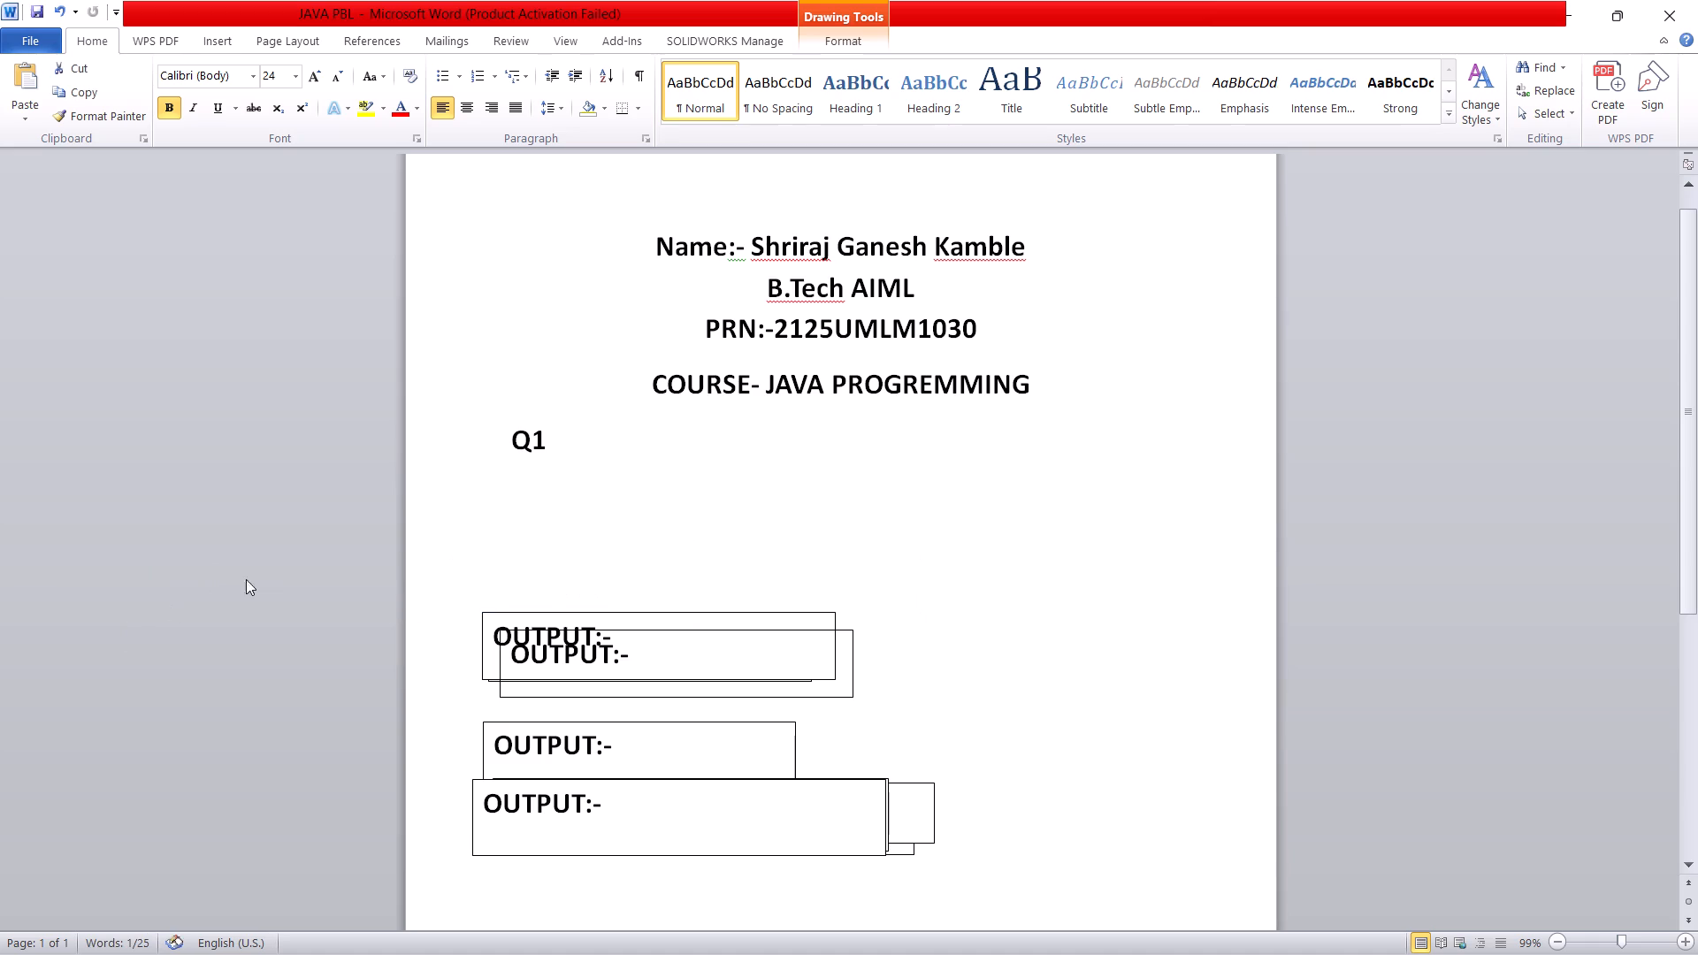
{"action": "left_click", "coordinate": [637, 661]}
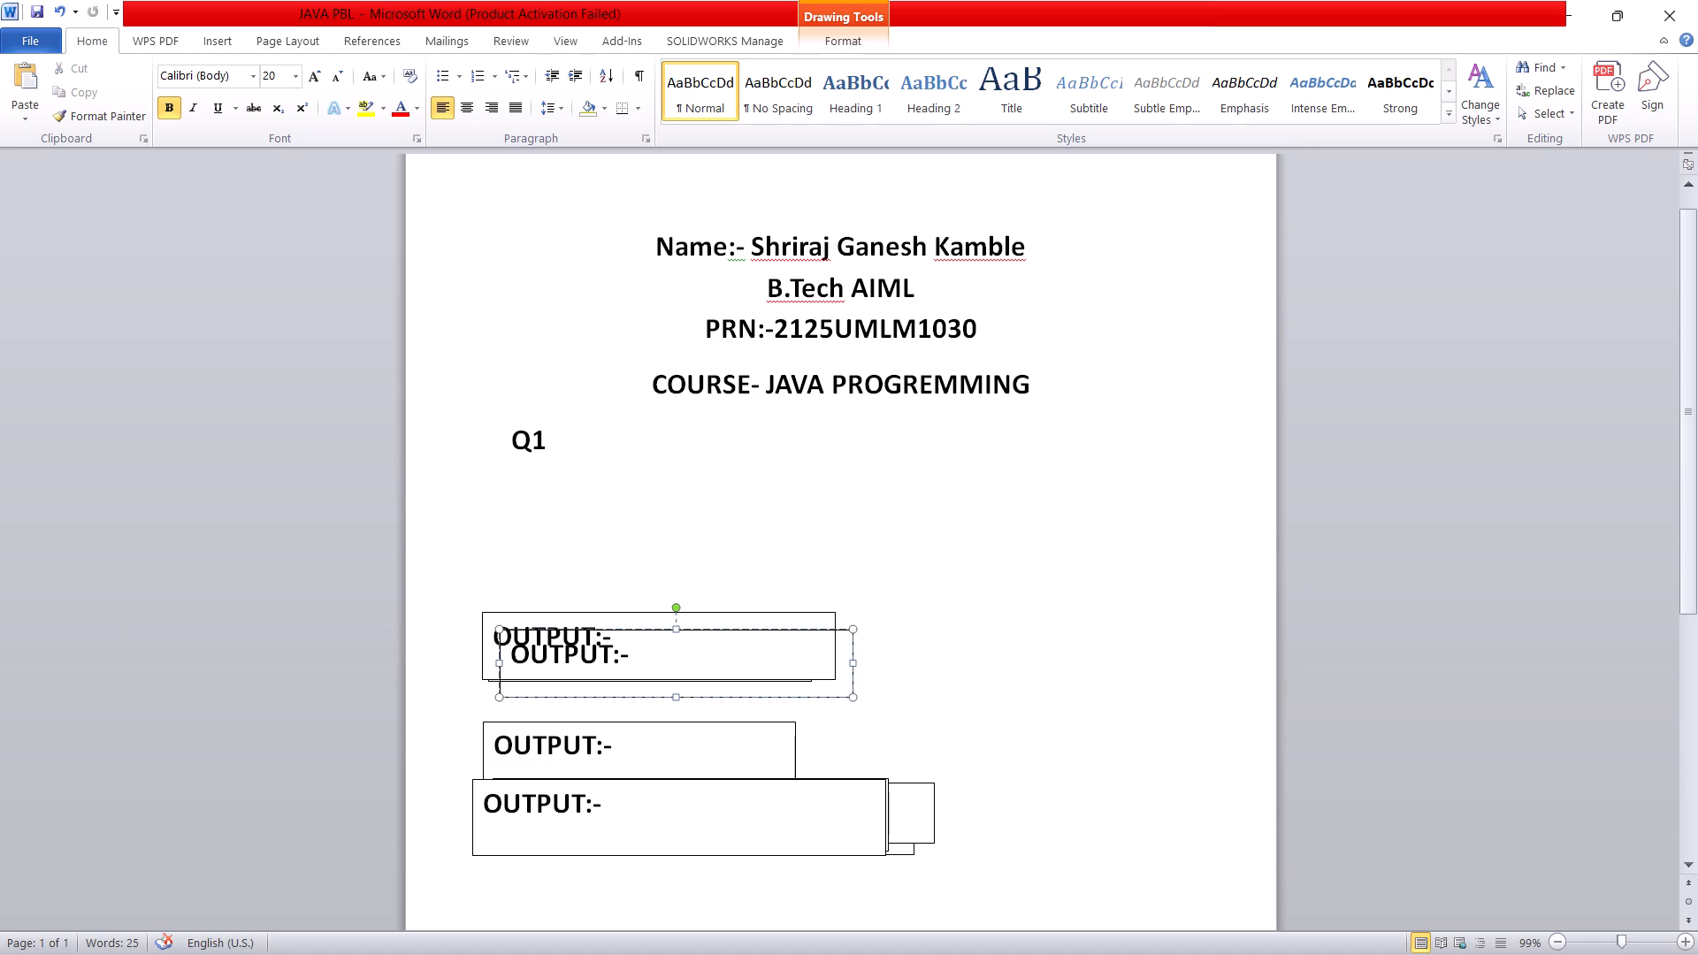
{"action": "left_click_drag", "start_coordinate": [664, 628], "coordinate": [1528, 615]}
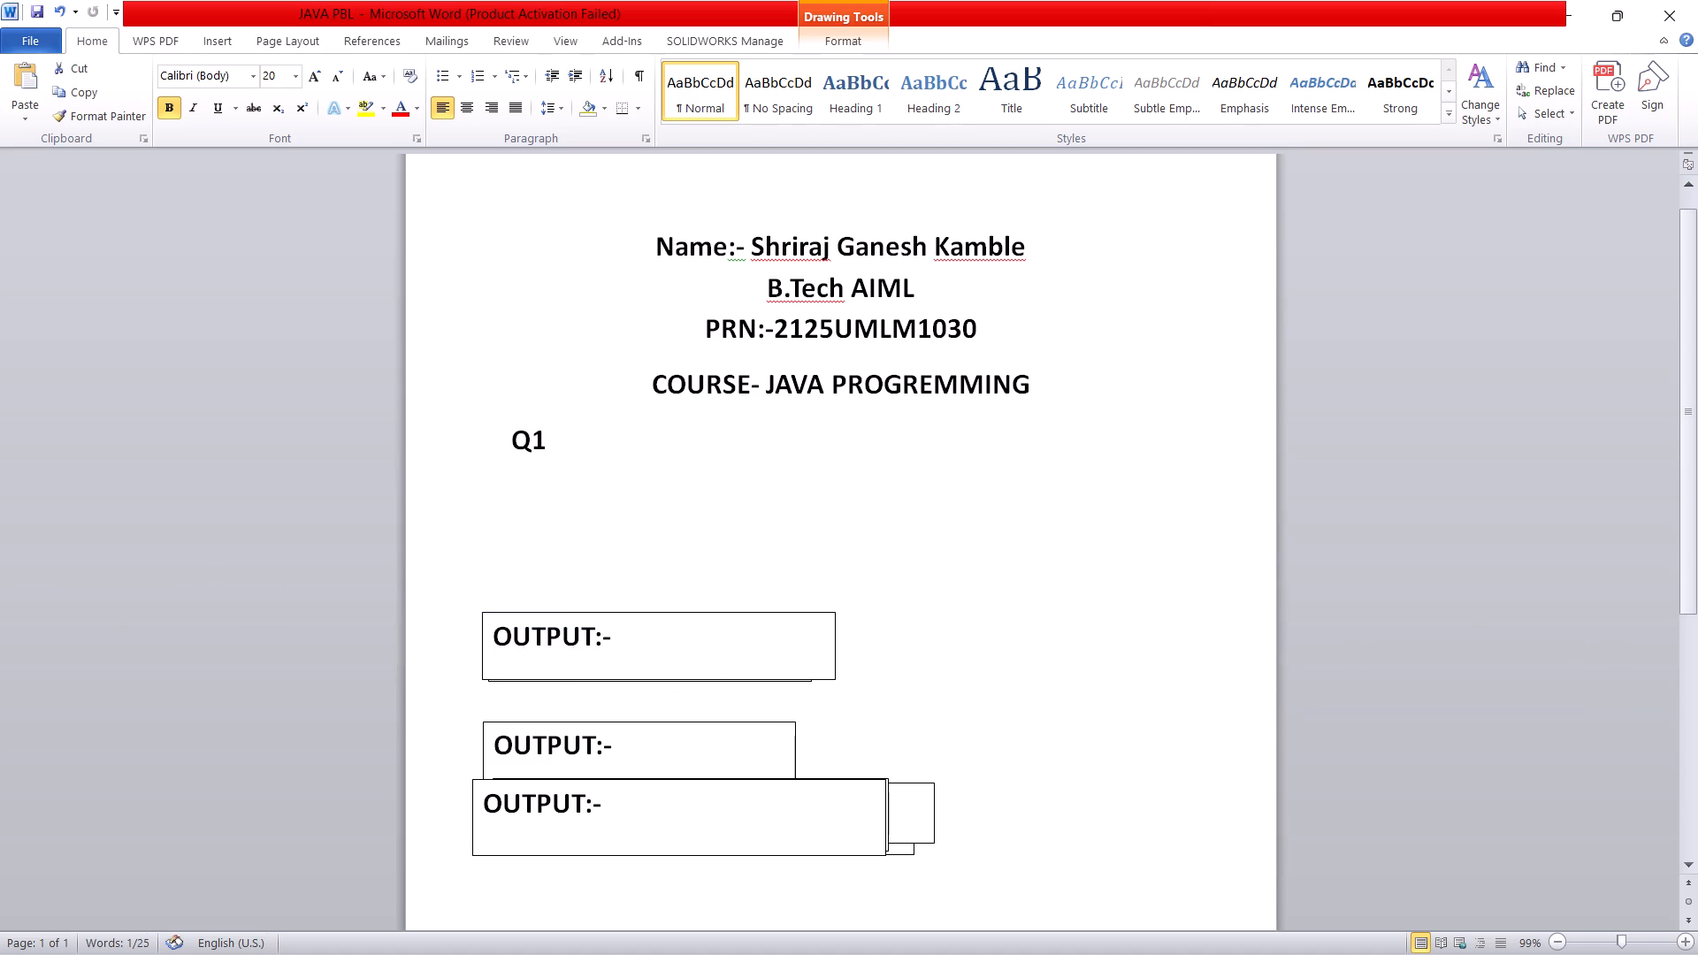
{"action": "left_click", "coordinate": [633, 633]}
{"action": "left_click_drag", "start_coordinate": [641, 609], "coordinate": [1482, 595]}
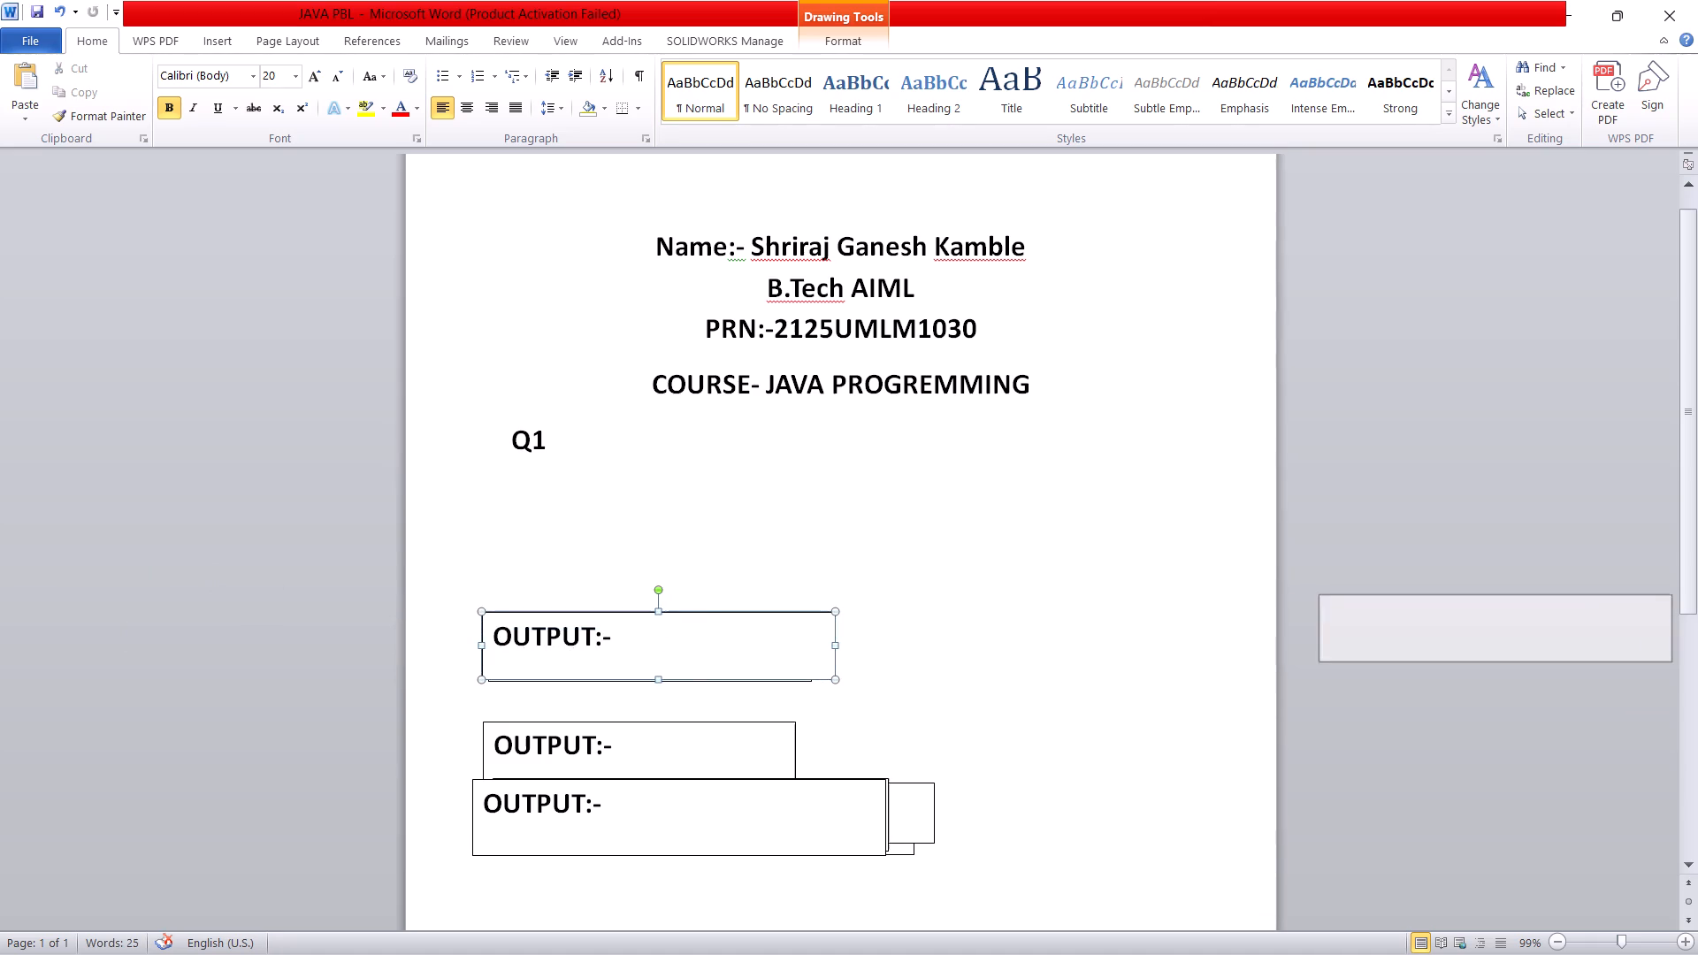
{"action": "left_click_drag", "start_coordinate": [1482, 595], "coordinate": [1475, 597]}
Move the Q4 text box and the two OUTPUT text boxes beneath it off the page.
{"action": "left_click", "coordinate": [737, 657]}
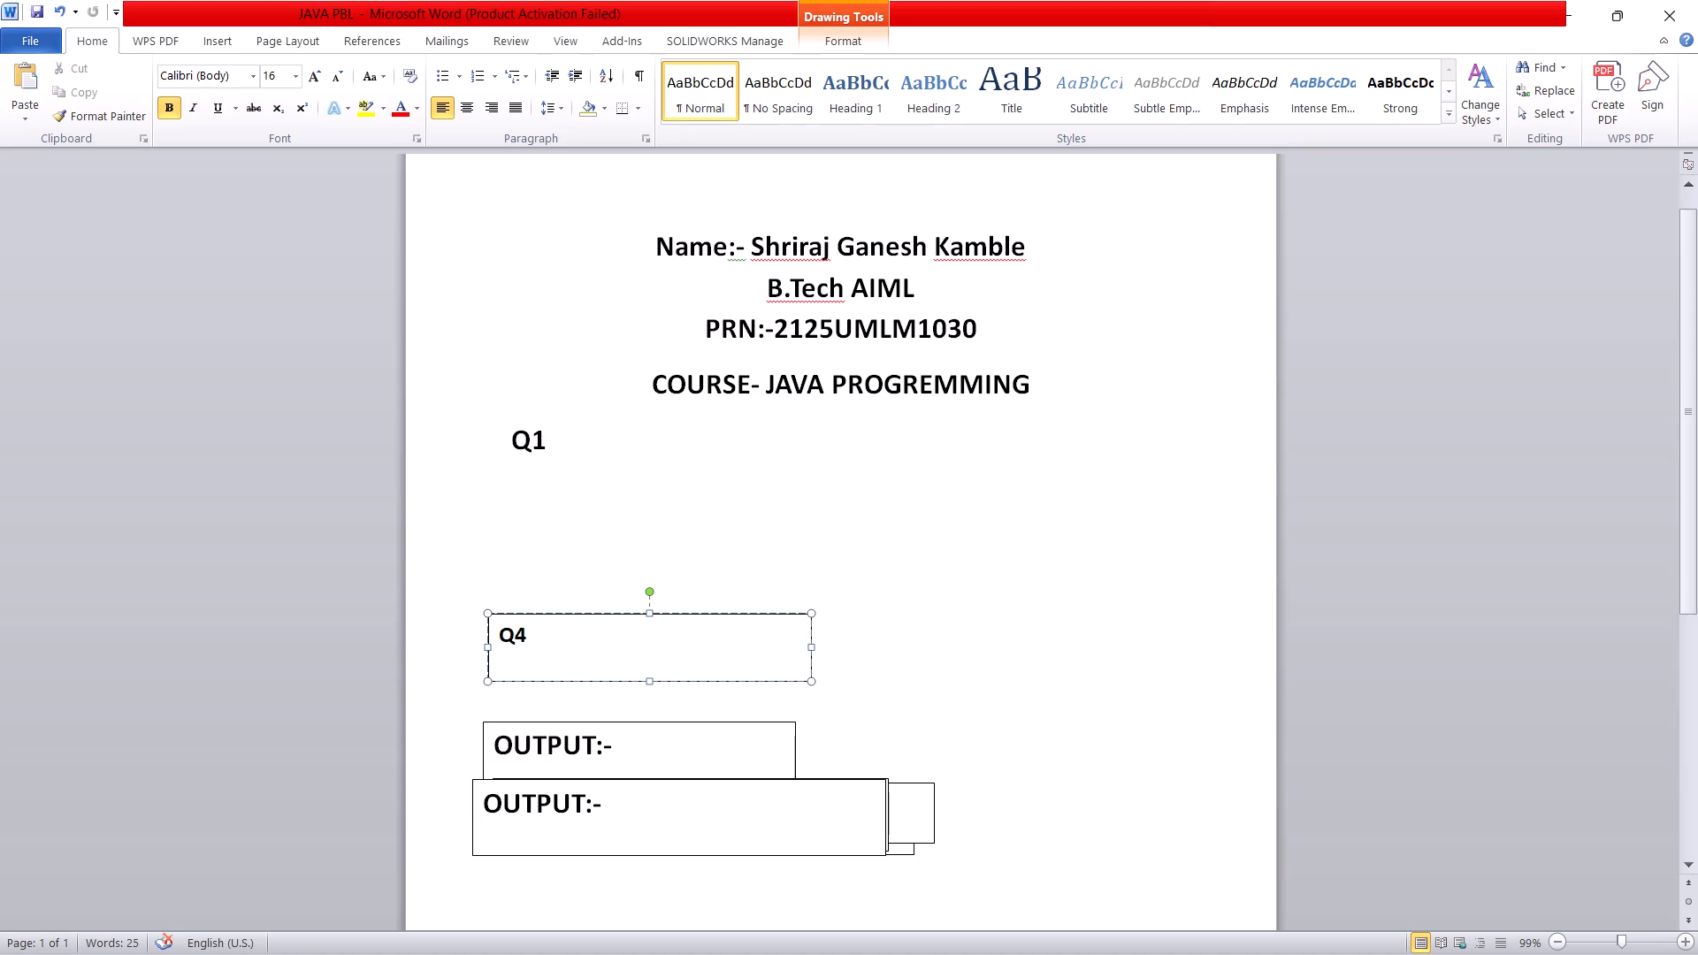
{"action": "left_click_drag", "start_coordinate": [696, 610], "coordinate": [1540, 592]}
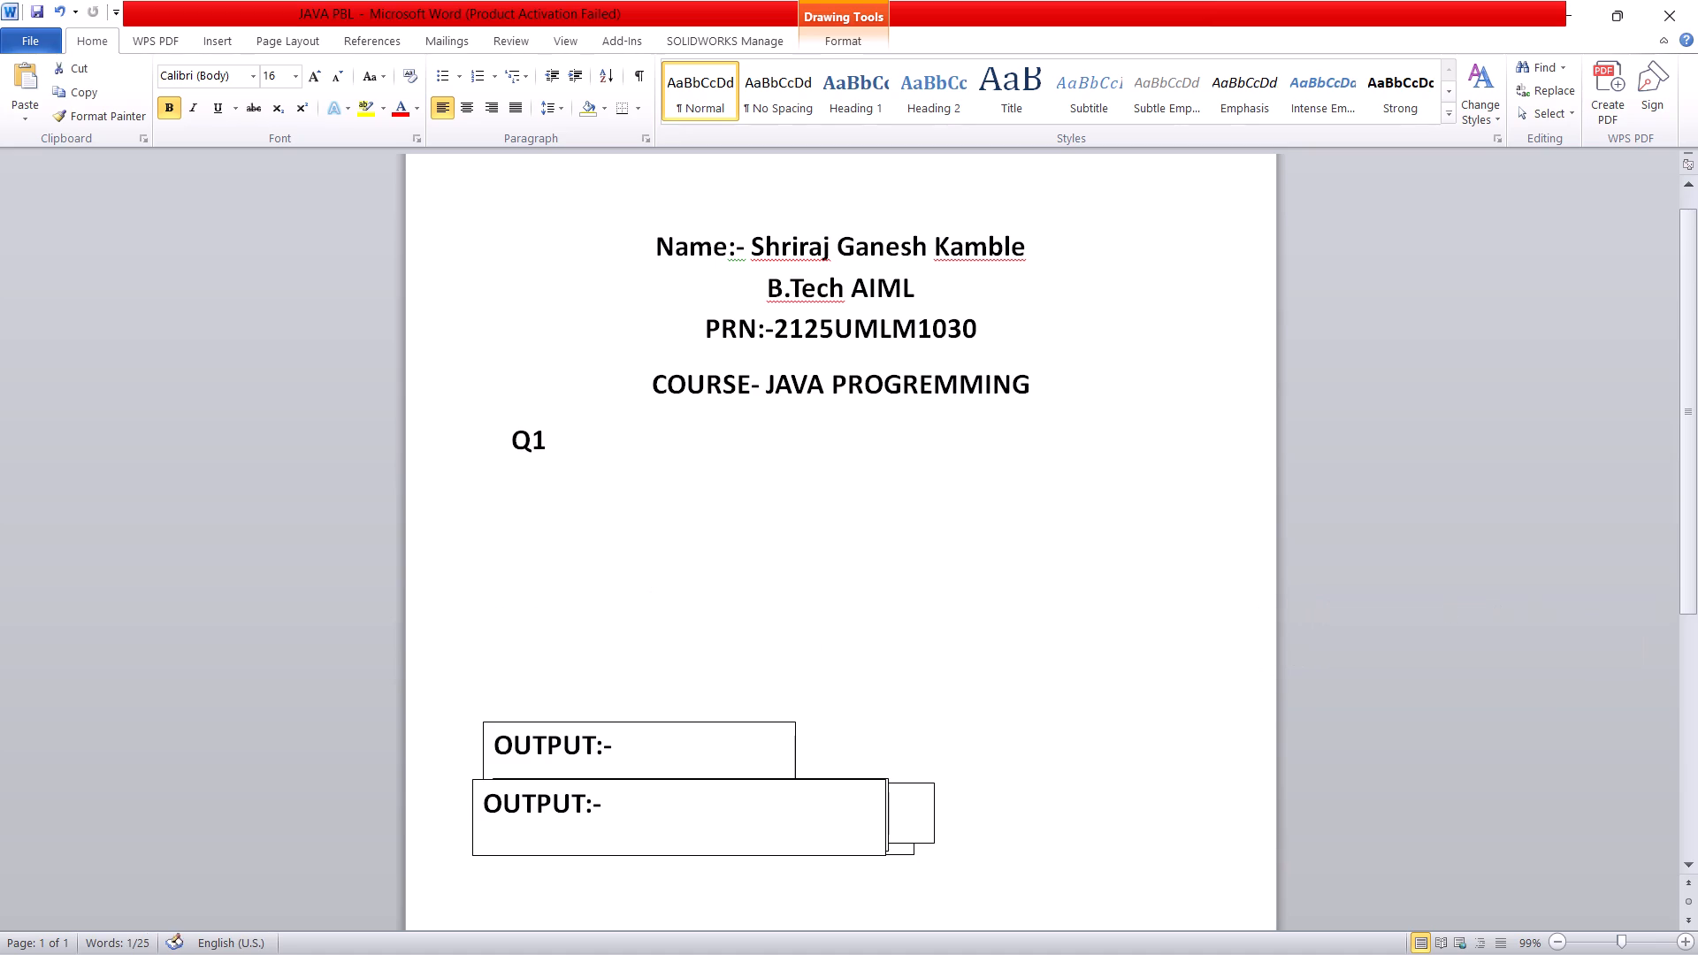
{"action": "left_click", "coordinate": [657, 743]}
{"action": "left_click_drag", "start_coordinate": [664, 719], "coordinate": [1503, 698]}
{"action": "left_click", "coordinate": [832, 799]}
{"action": "left_click_drag", "start_coordinate": [815, 778], "coordinate": [1617, 671]}
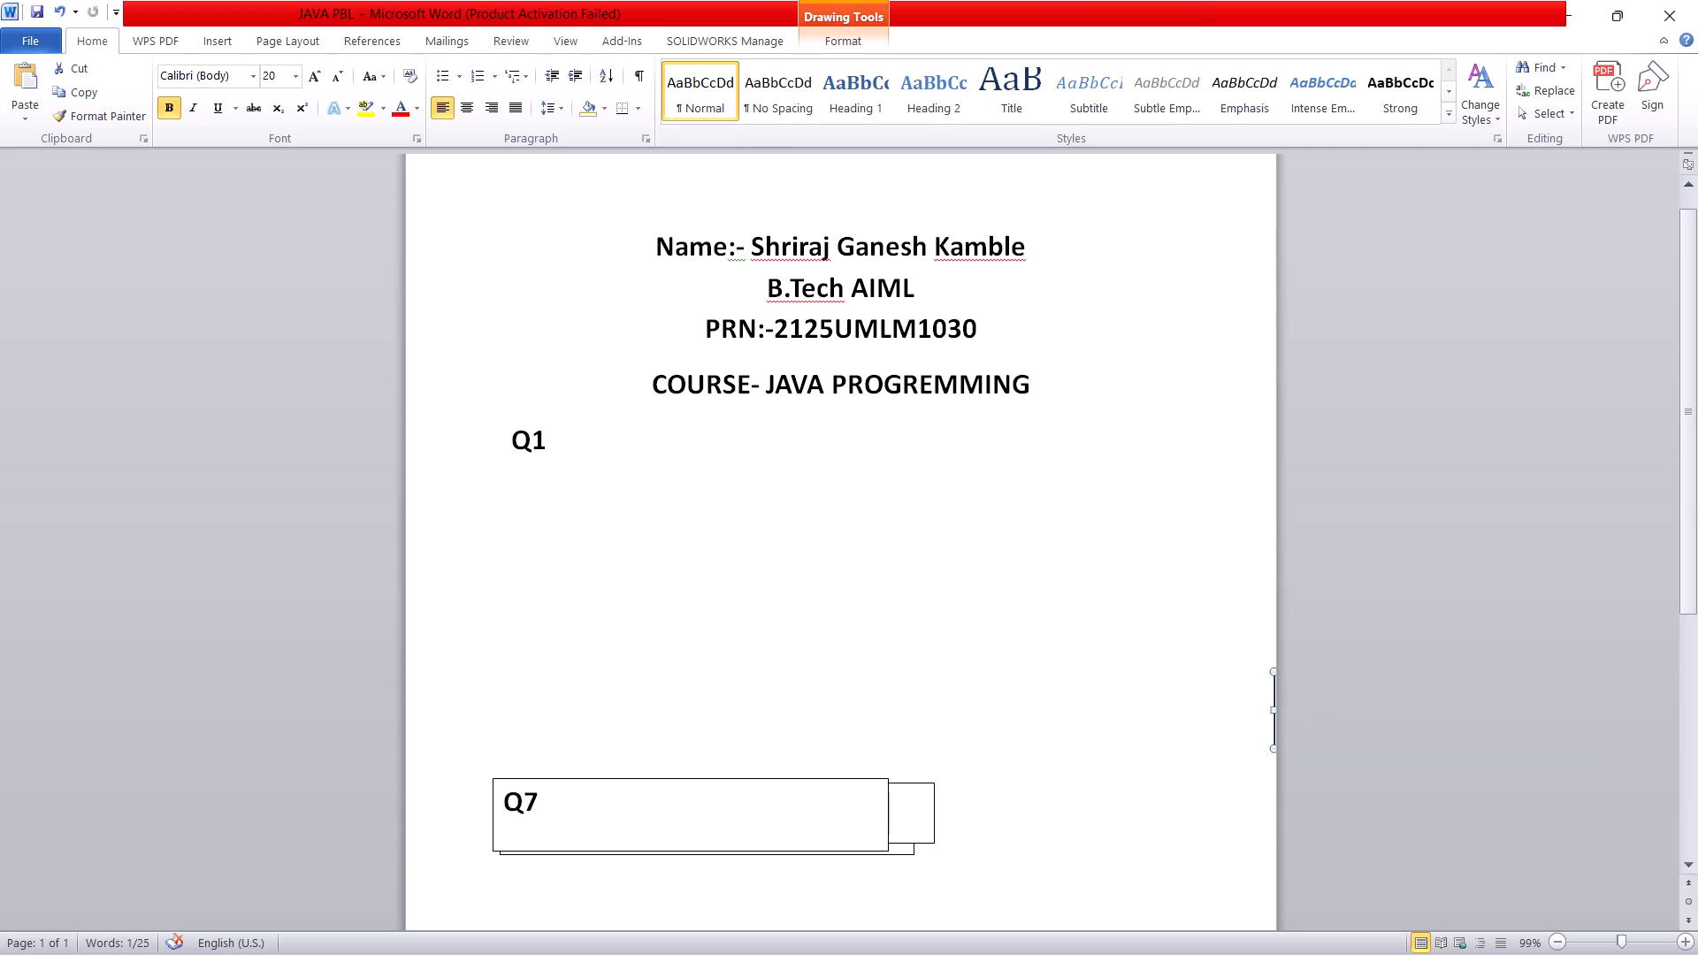
{"action": "left_click_drag", "start_coordinate": [1274, 698], "coordinate": [1335, 680]}
Move the remaining Q7, OUTPUT and Q6 text boxes off the page, leaving only the Q1 heading below the course title.
{"action": "left_click", "coordinate": [719, 782]}
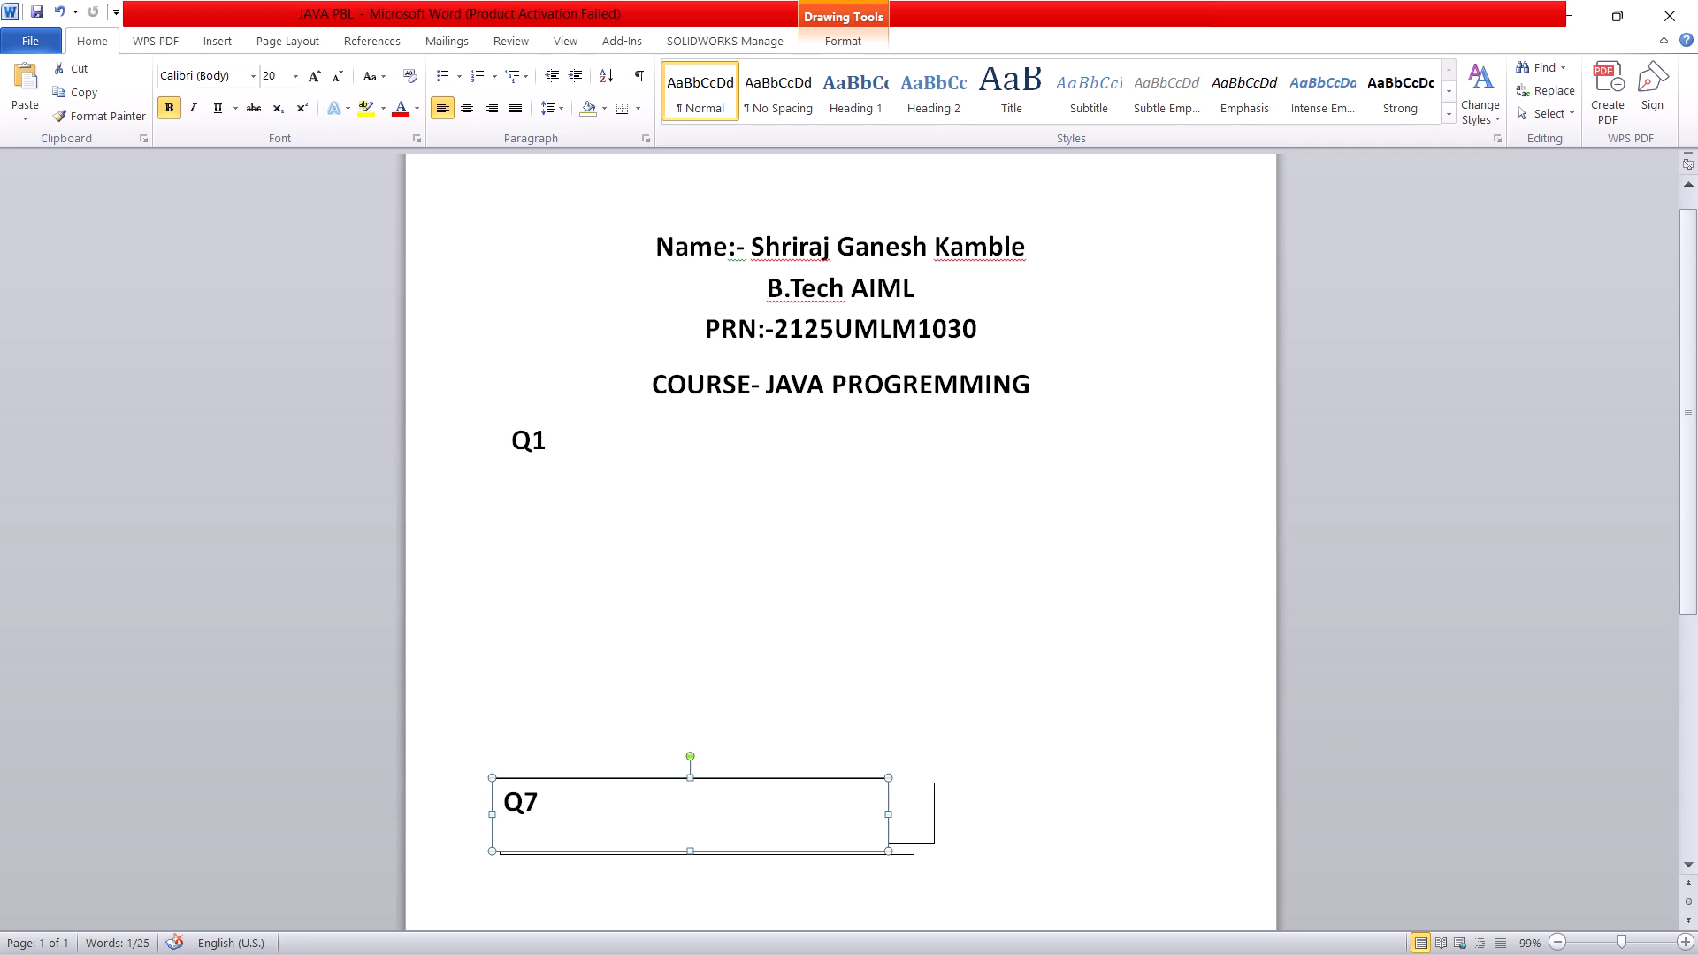
{"action": "left_click_drag", "start_coordinate": [717, 775], "coordinate": [1508, 646]}
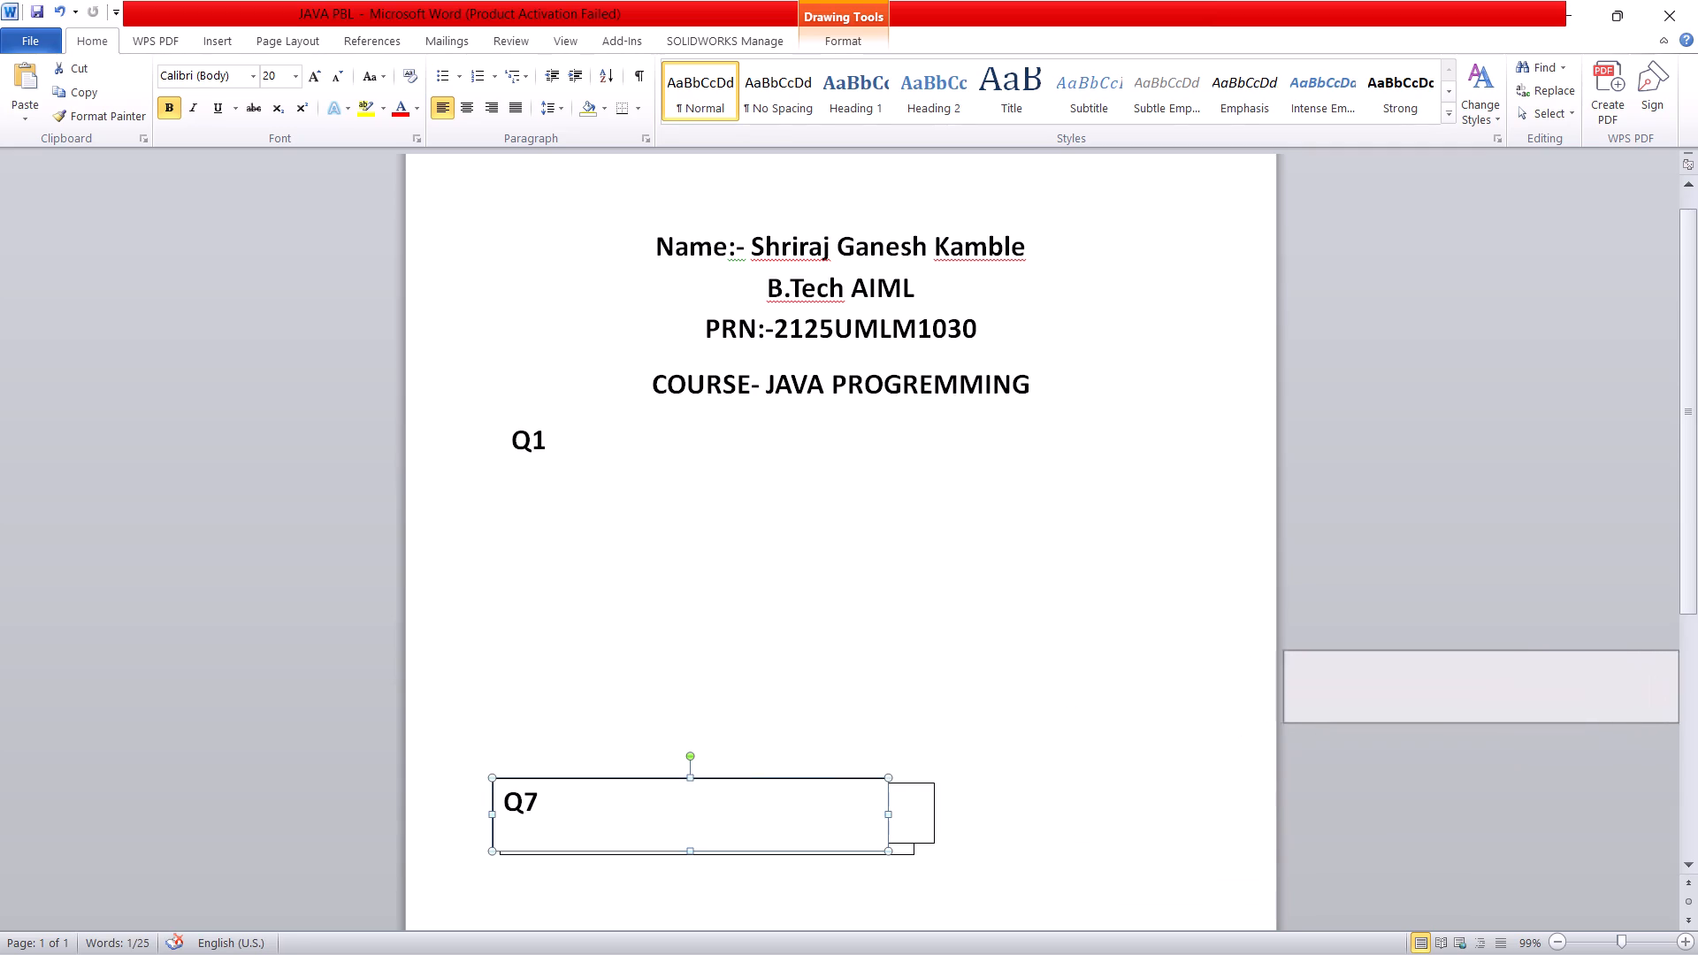
{"action": "left_click_drag", "start_coordinate": [1508, 646], "coordinate": [1522, 641]}
{"action": "left_click", "coordinate": [818, 828]}
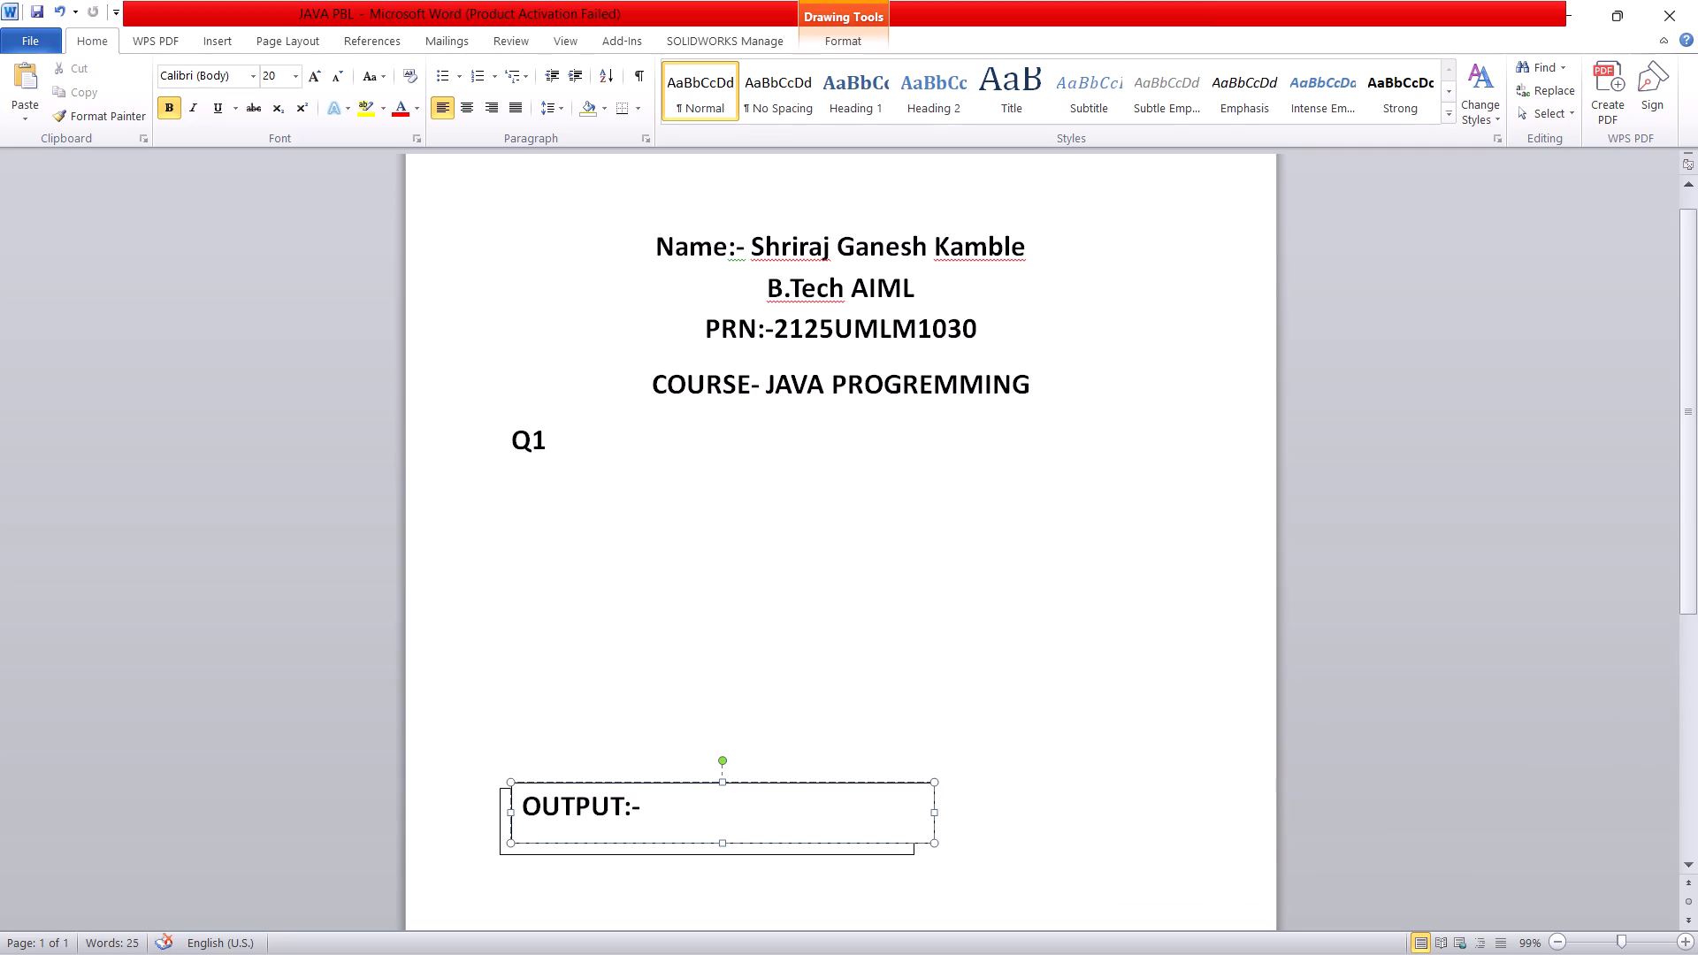
{"action": "left_click_drag", "start_coordinate": [814, 782], "coordinate": [1607, 672]}
{"action": "left_click", "coordinate": [878, 814]}
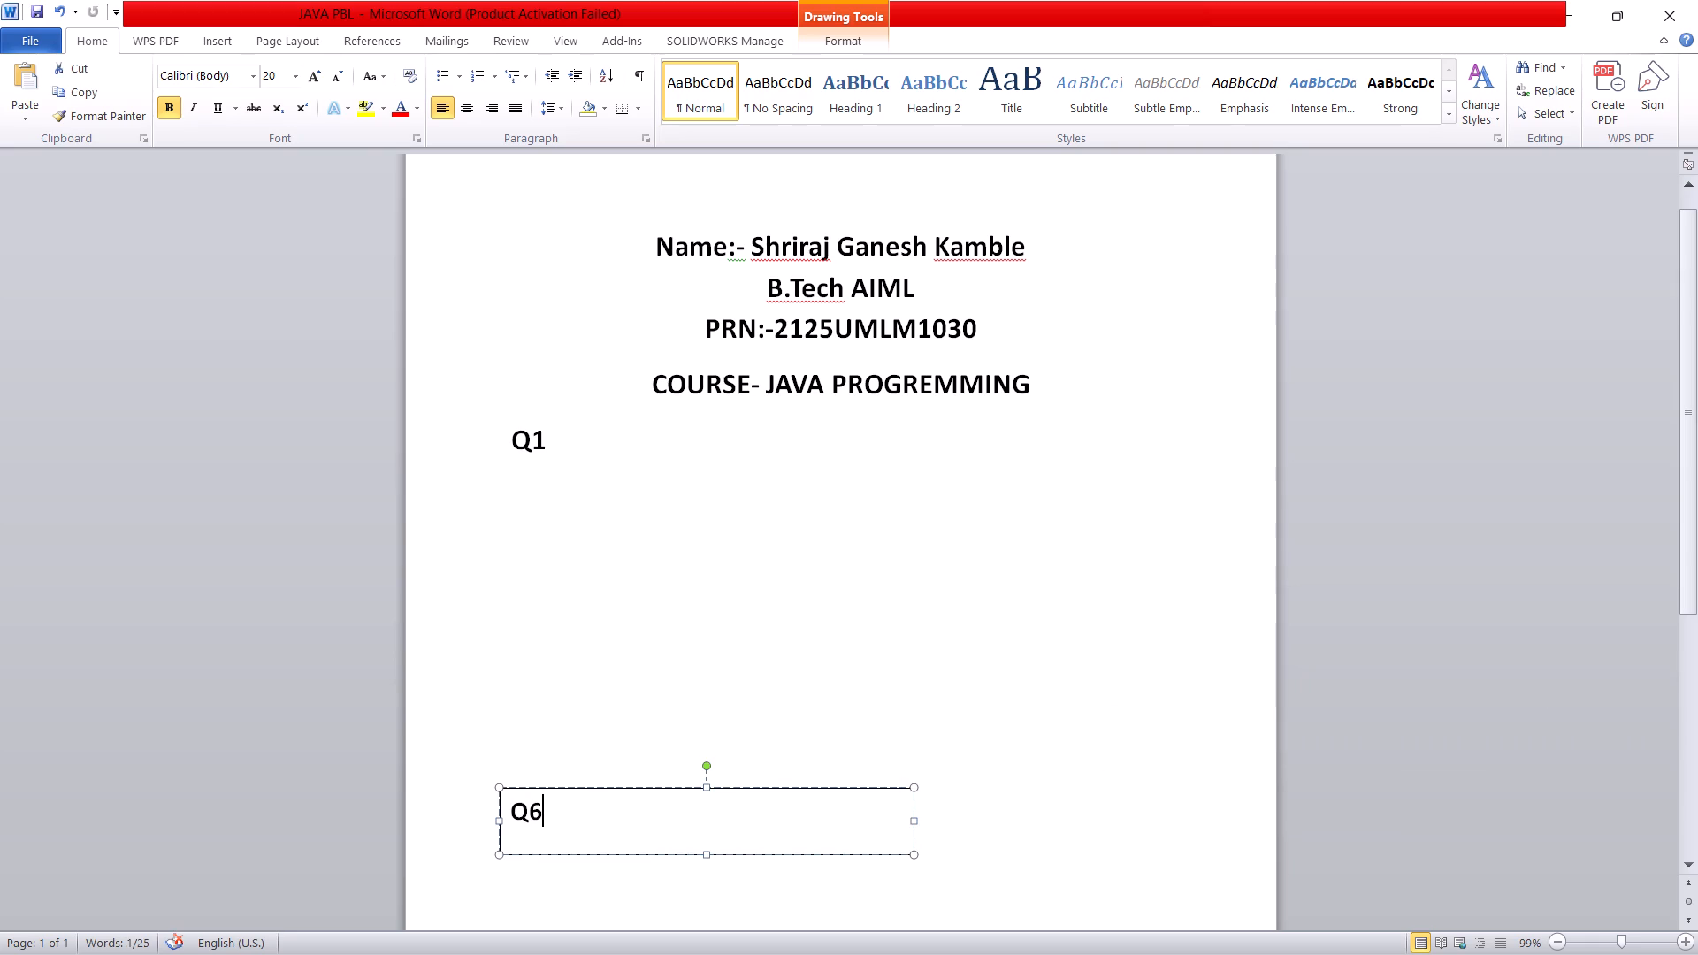
{"action": "left_click", "coordinate": [877, 783]}
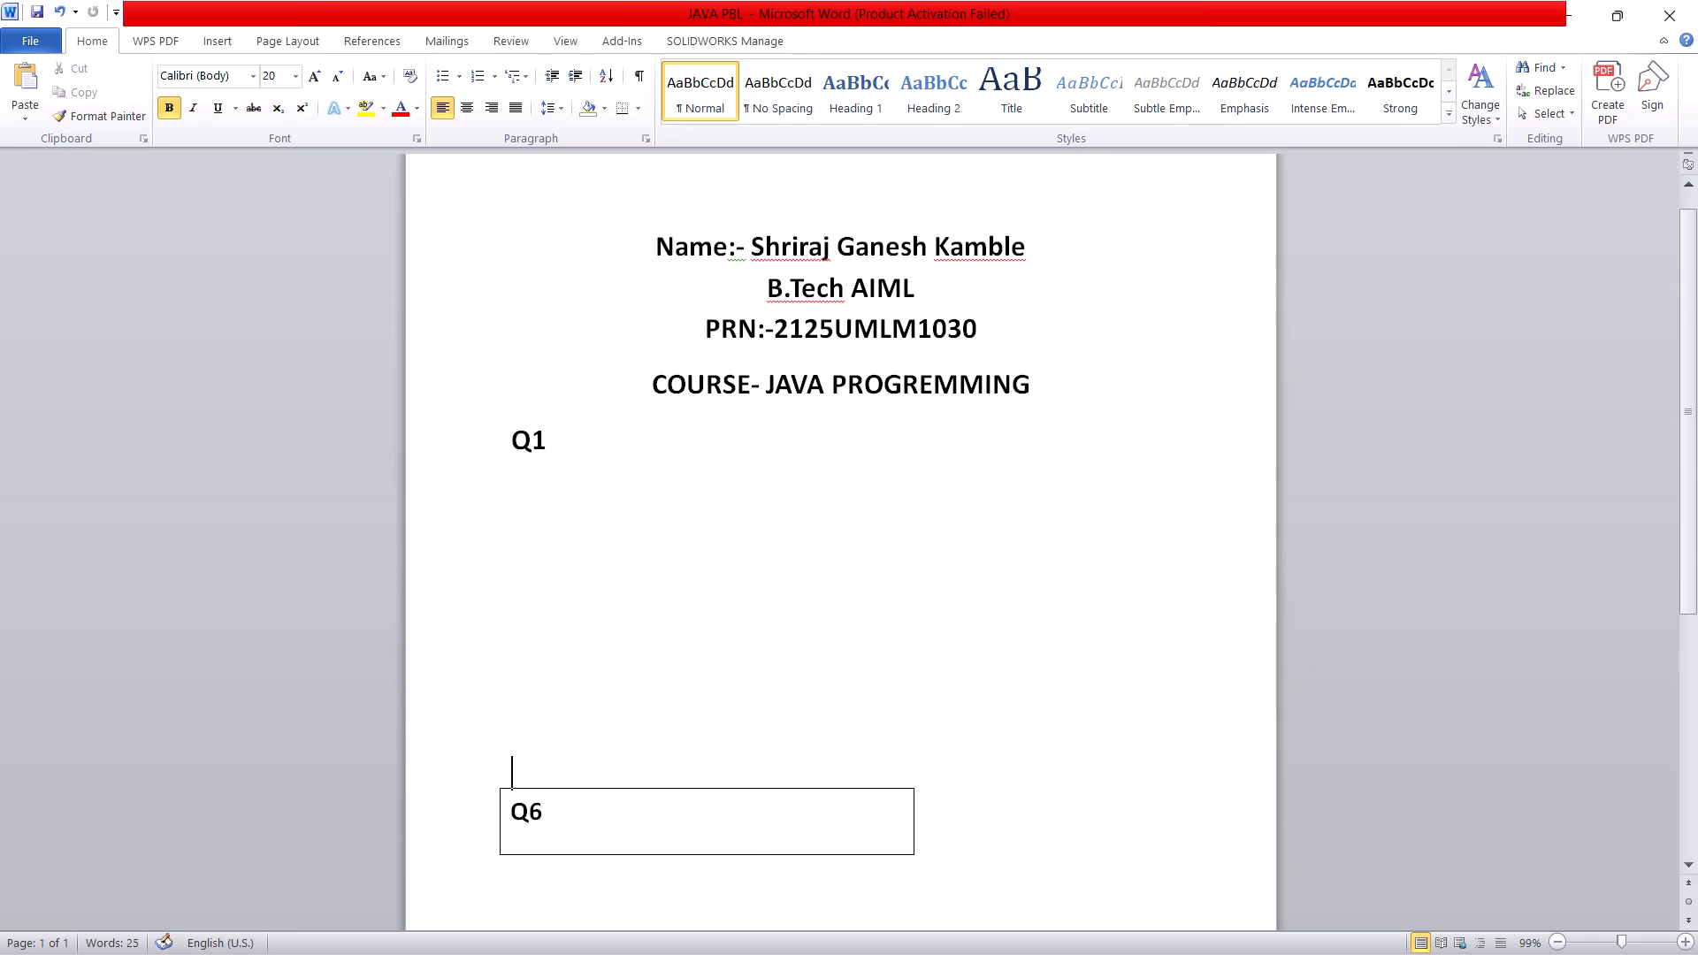
{"action": "left_click", "coordinate": [863, 800]}
{"action": "left_click_drag", "start_coordinate": [865, 788], "coordinate": [1697, 642]}
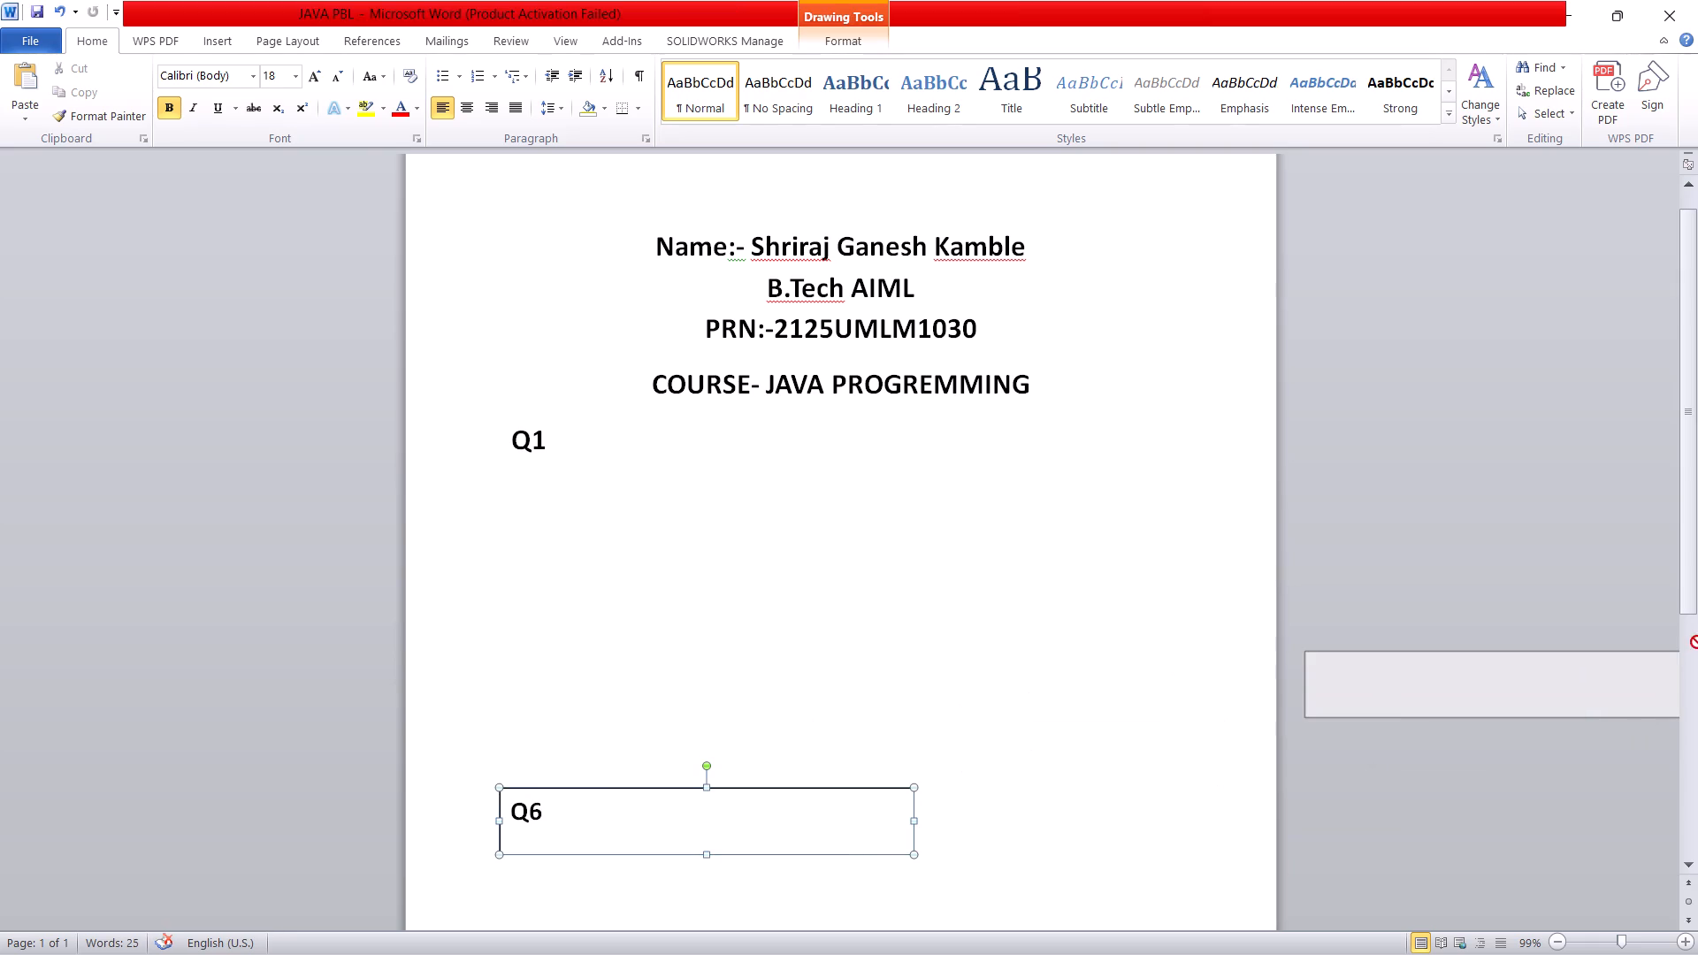
{"action": "left_click_drag", "start_coordinate": [1697, 642], "coordinate": [1653, 664]}
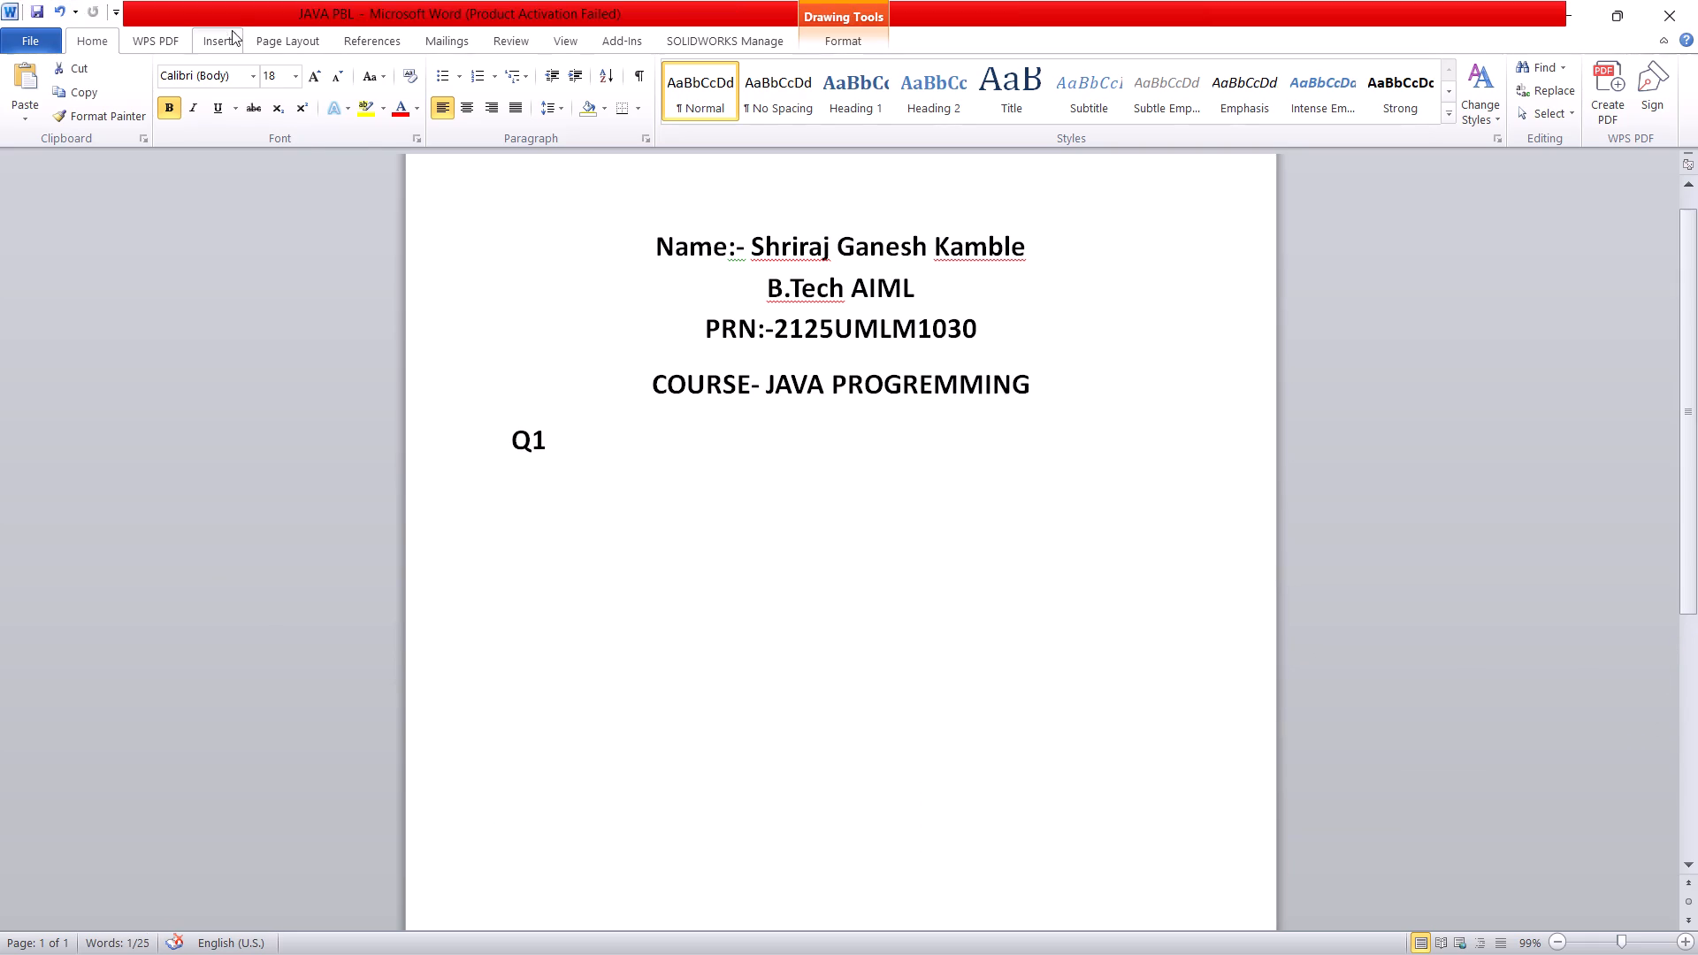
{"action": "left_click", "coordinate": [237, 46]}
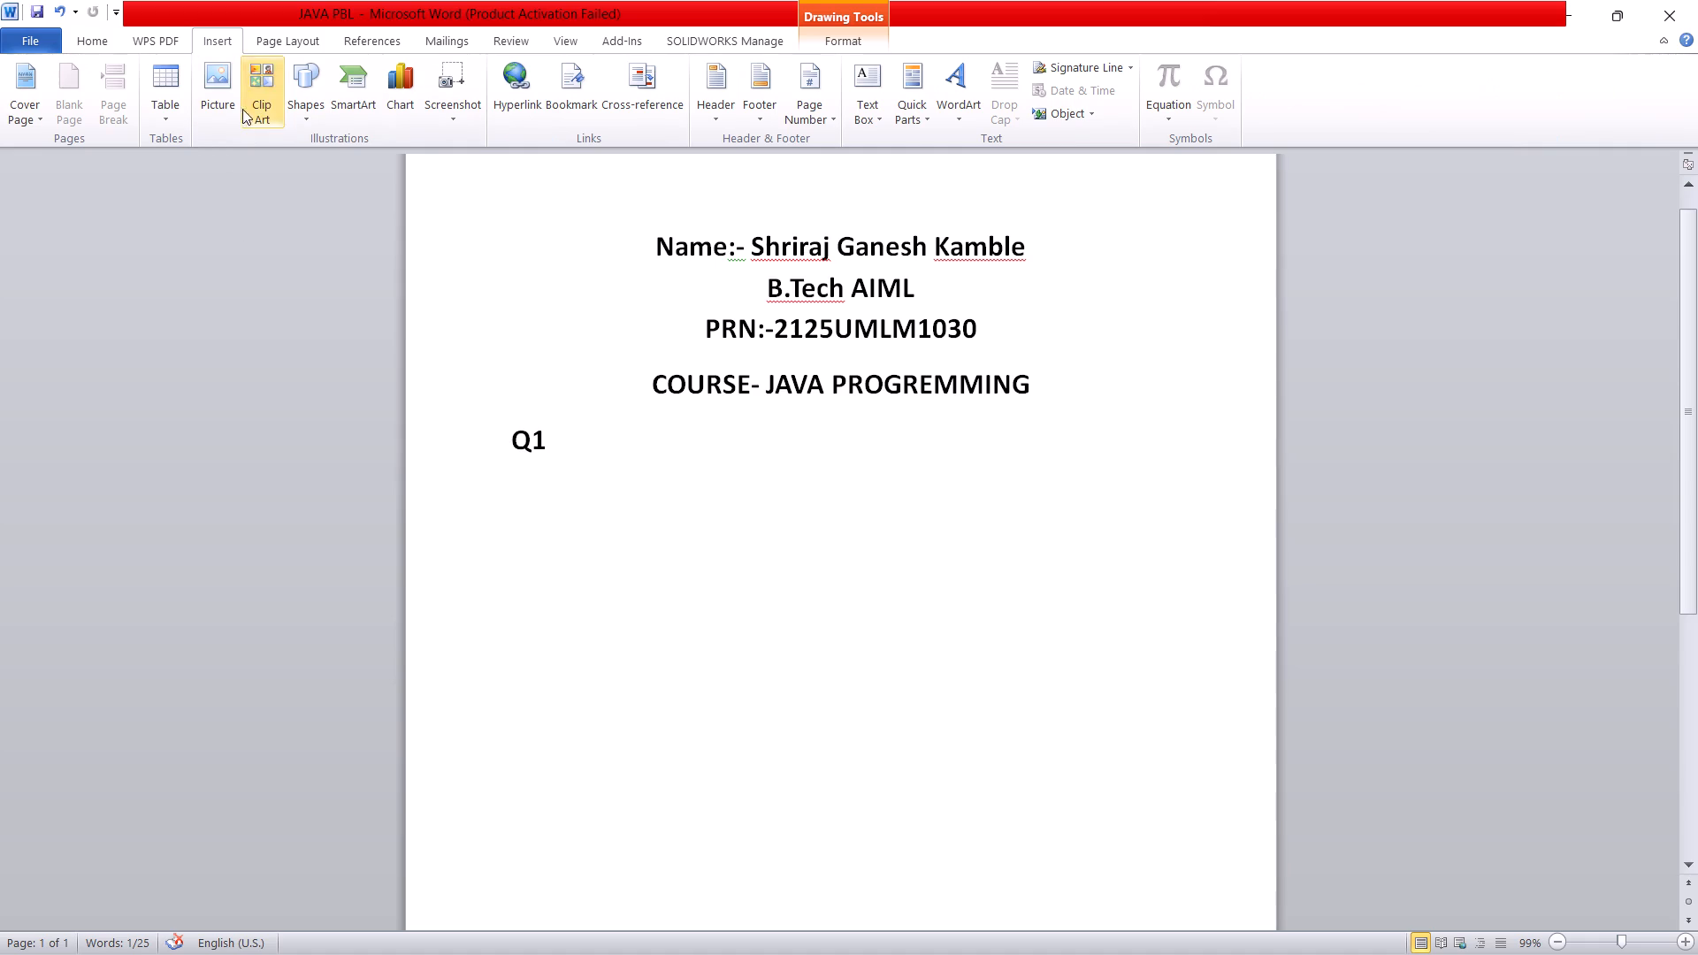
{"action": "left_click", "coordinate": [218, 98]}
{"action": "scroll", "coordinate": [302, 152], "scroll_direction": "down", "scroll_amount": 20}
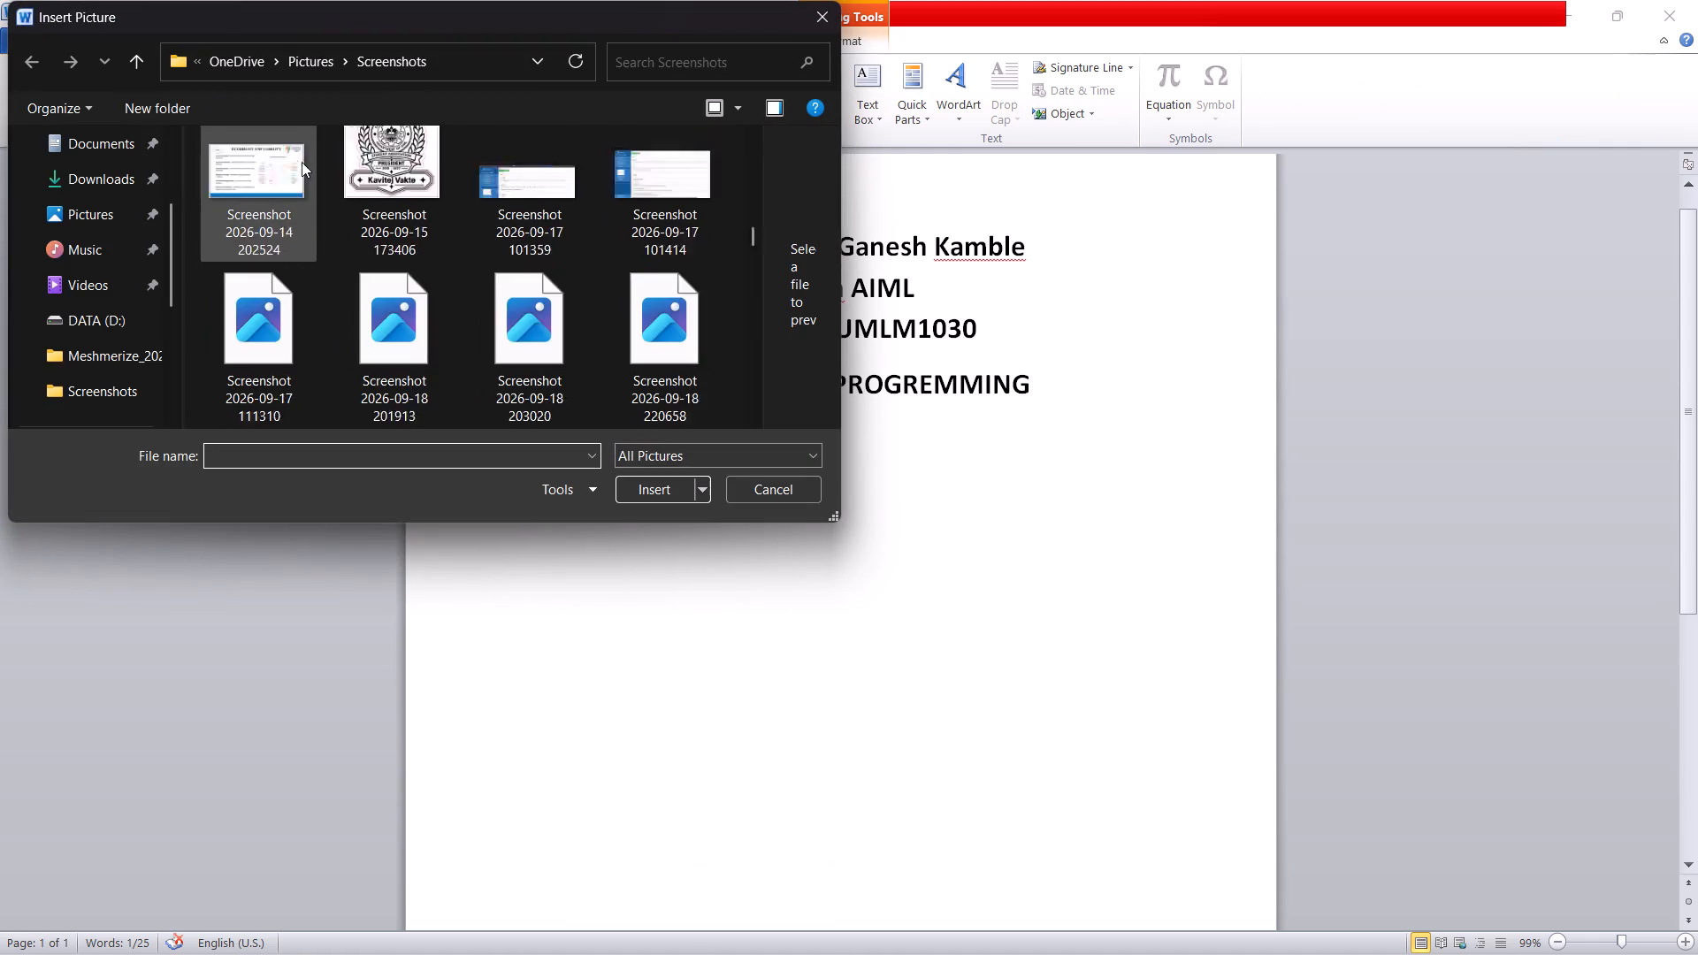
{"action": "scroll", "coordinate": [302, 162], "scroll_direction": "down", "scroll_amount": 20}
{"action": "scroll", "coordinate": [302, 162], "scroll_direction": "down", "scroll_amount": 5}
{"action": "scroll", "coordinate": [301, 164], "scroll_direction": "up", "scroll_amount": 1}
{"action": "scroll", "coordinate": [301, 164], "scroll_direction": "down", "scroll_amount": 12}
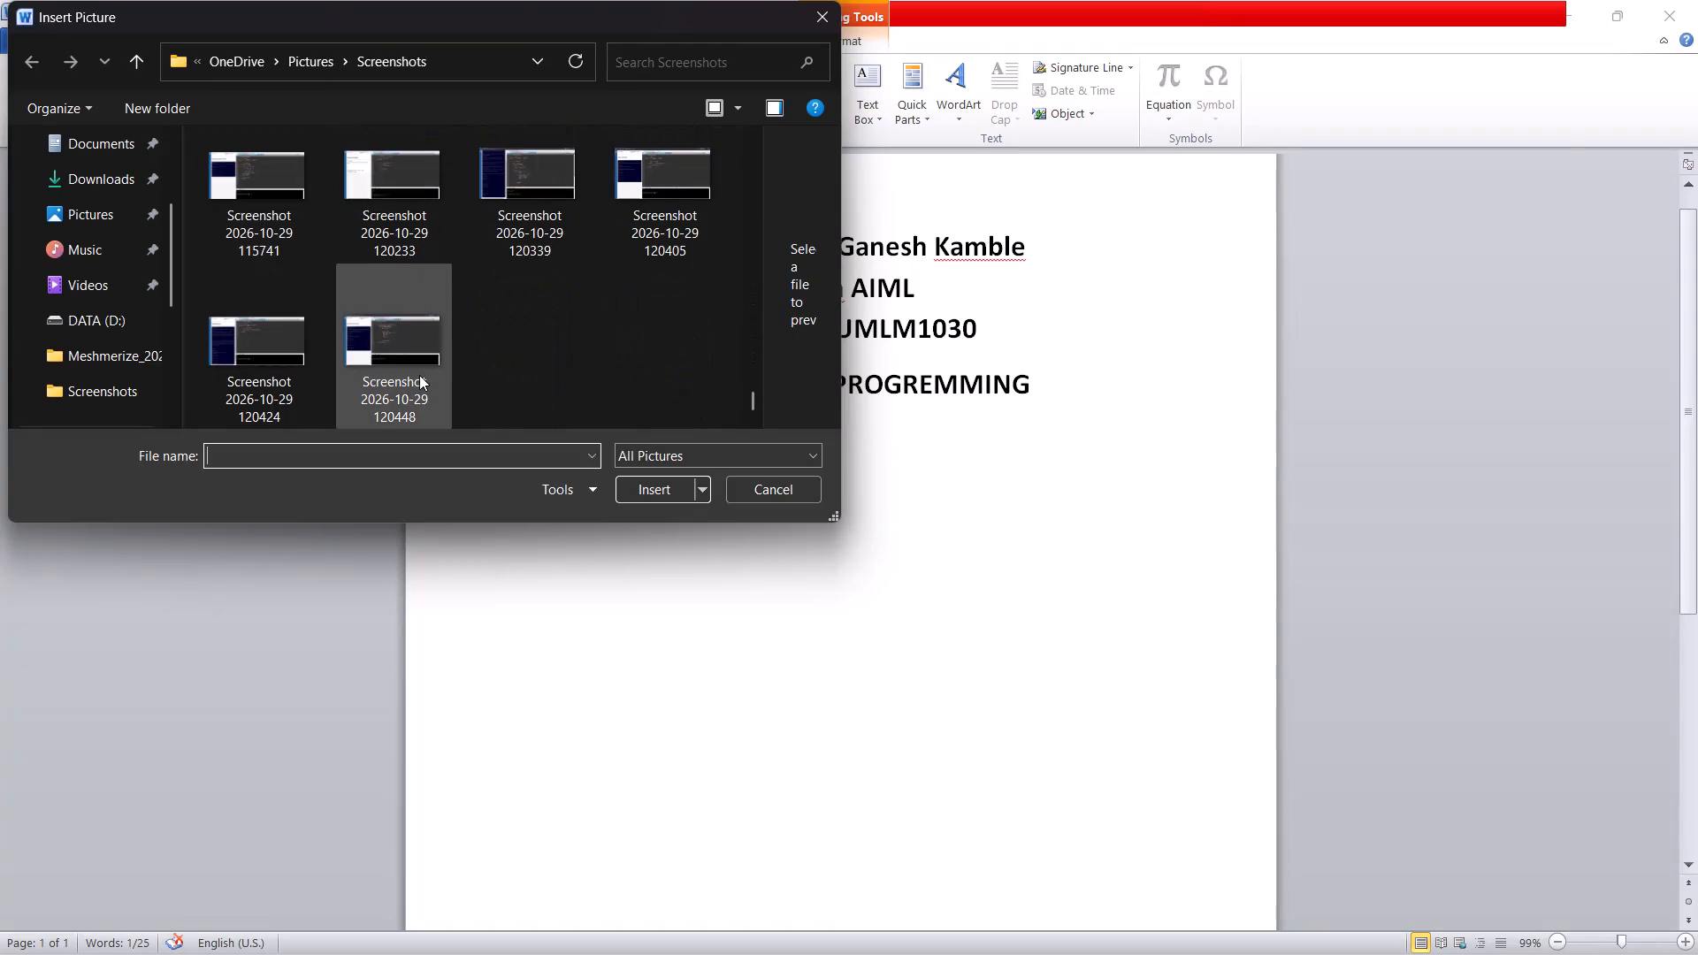
{"action": "scroll", "coordinate": [356, 367], "scroll_direction": "up", "scroll_amount": 2}
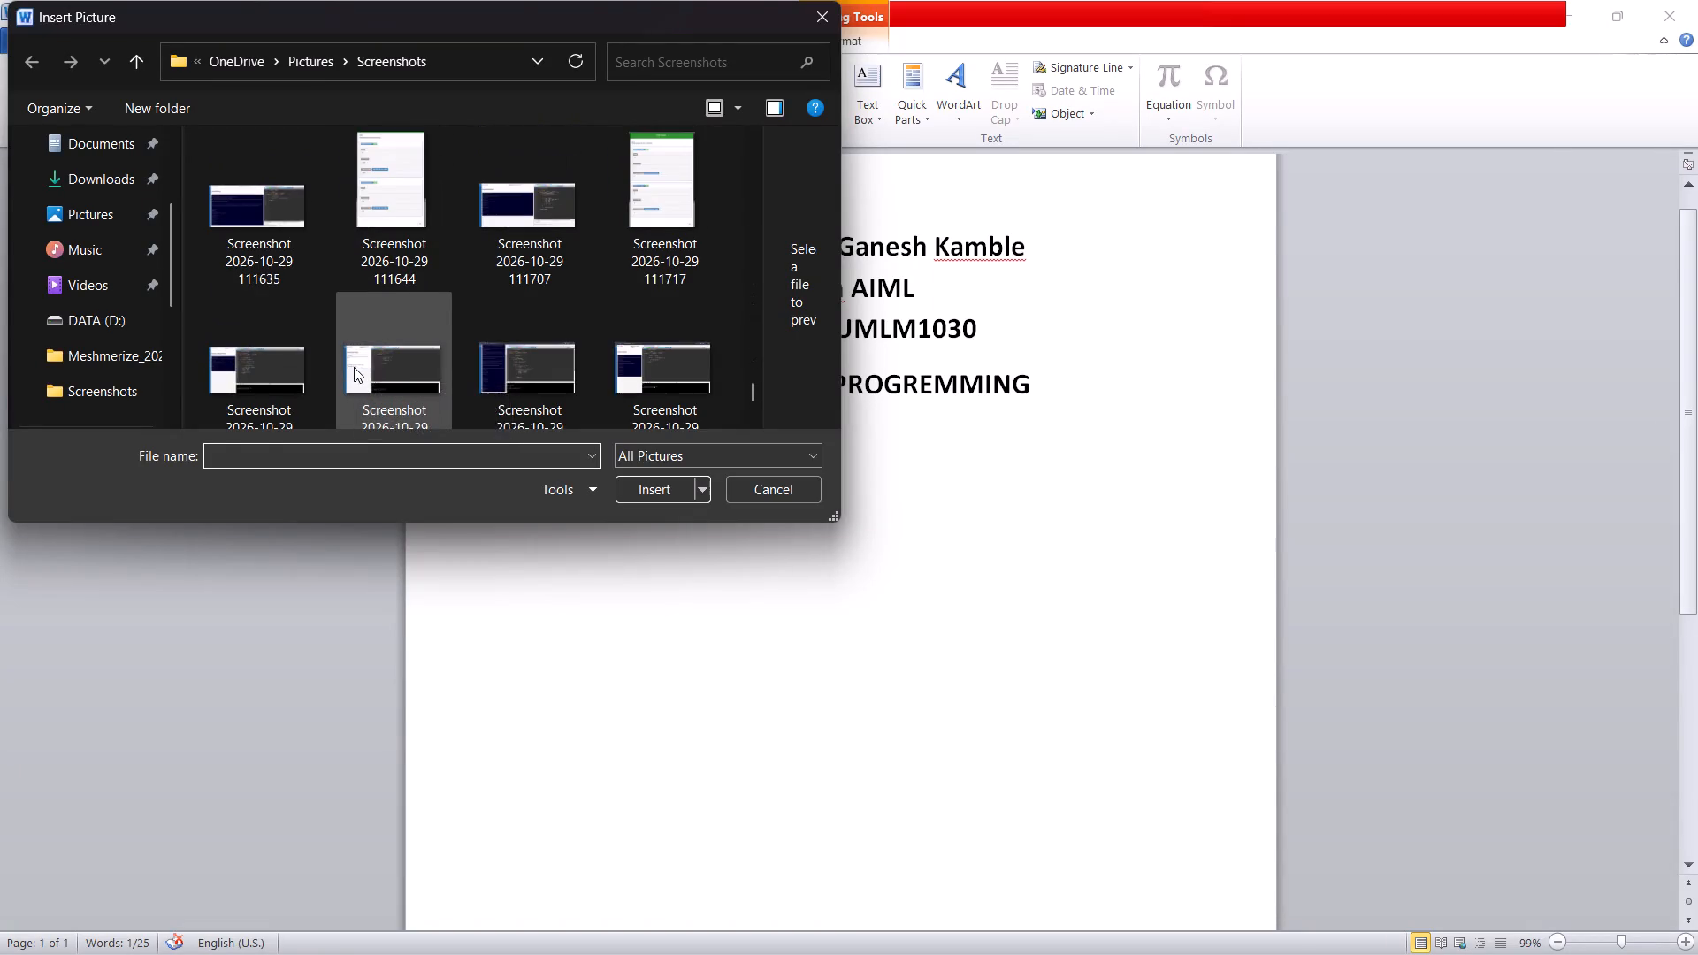
{"action": "scroll", "coordinate": [354, 367], "scroll_direction": "down", "scroll_amount": 6}
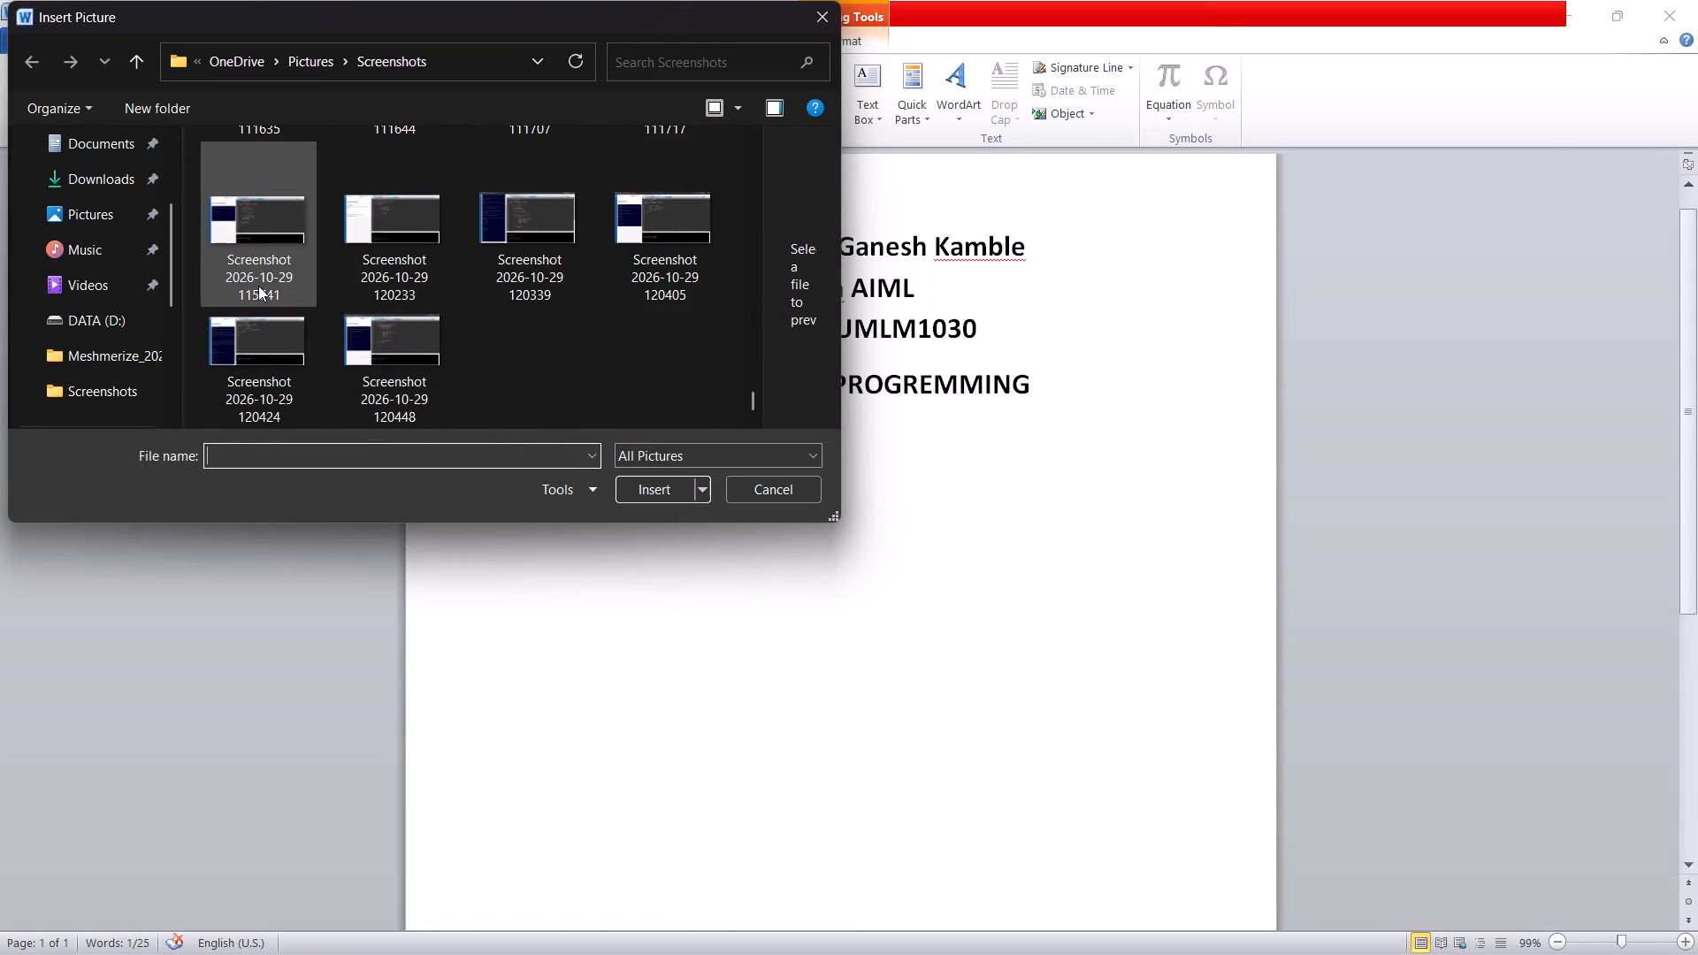
{"action": "scroll", "coordinate": [257, 286], "scroll_direction": "up", "scroll_amount": 1}
{"action": "scroll", "coordinate": [243, 294], "scroll_direction": "down", "scroll_amount": 2}
{"action": "left_click", "coordinate": [269, 221]}
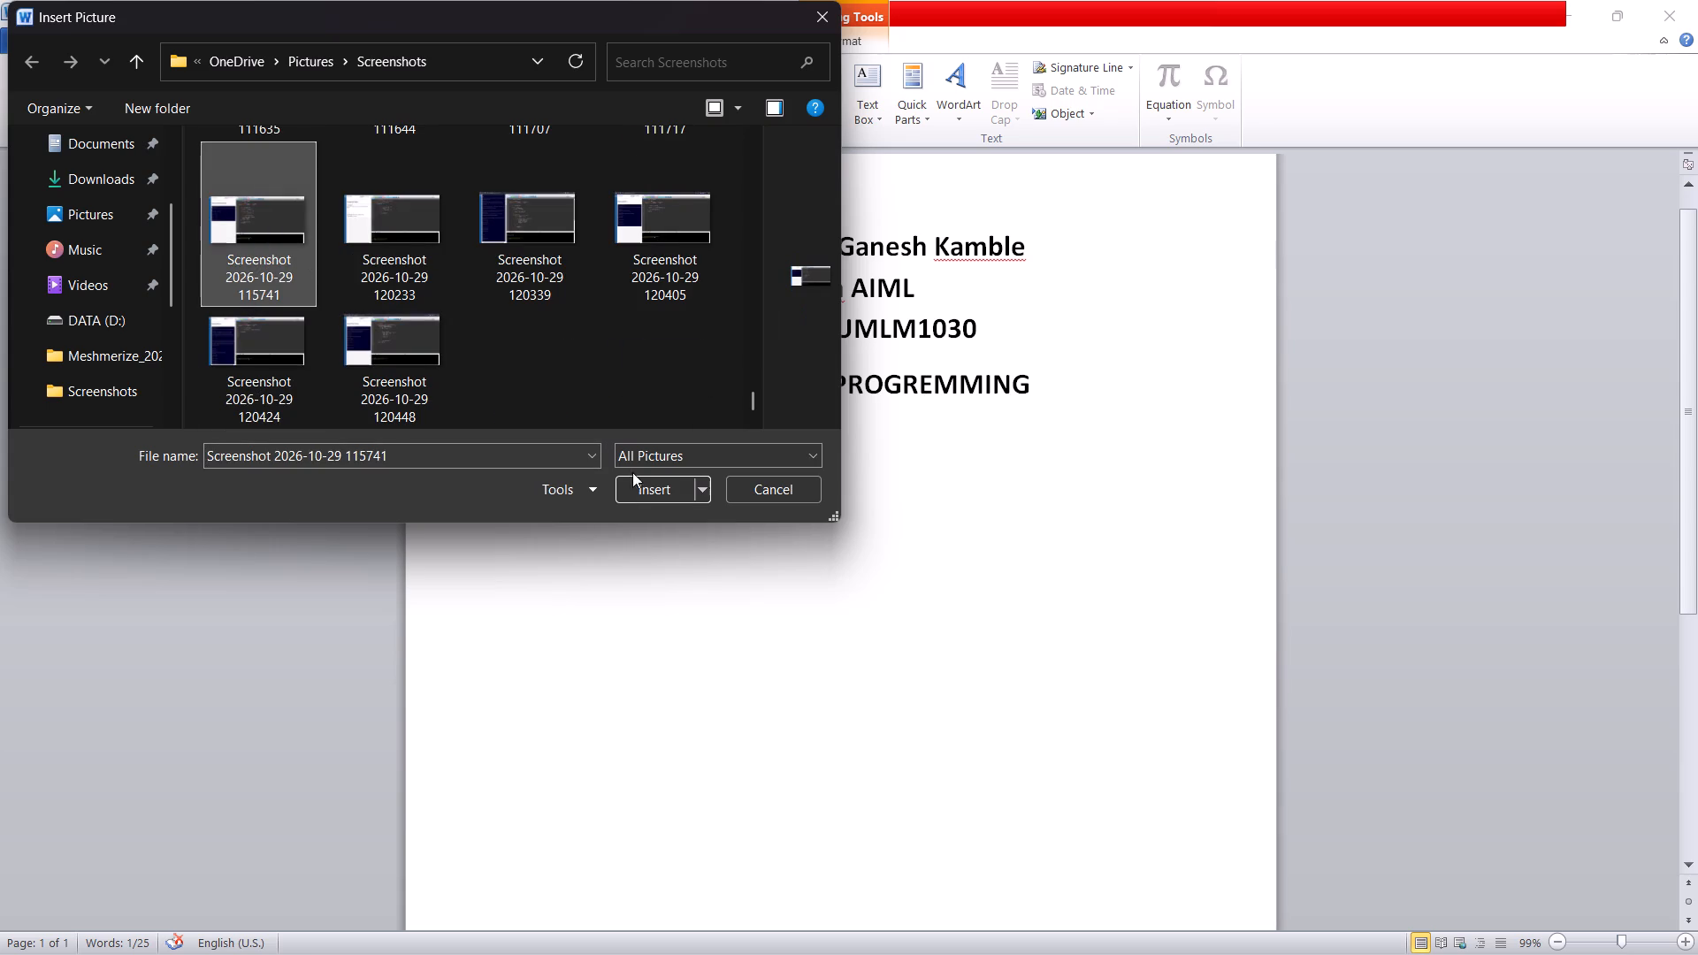
{"action": "left_click", "coordinate": [639, 486]}
{"action": "left_click_drag", "start_coordinate": [730, 746], "coordinate": [700, 698]}
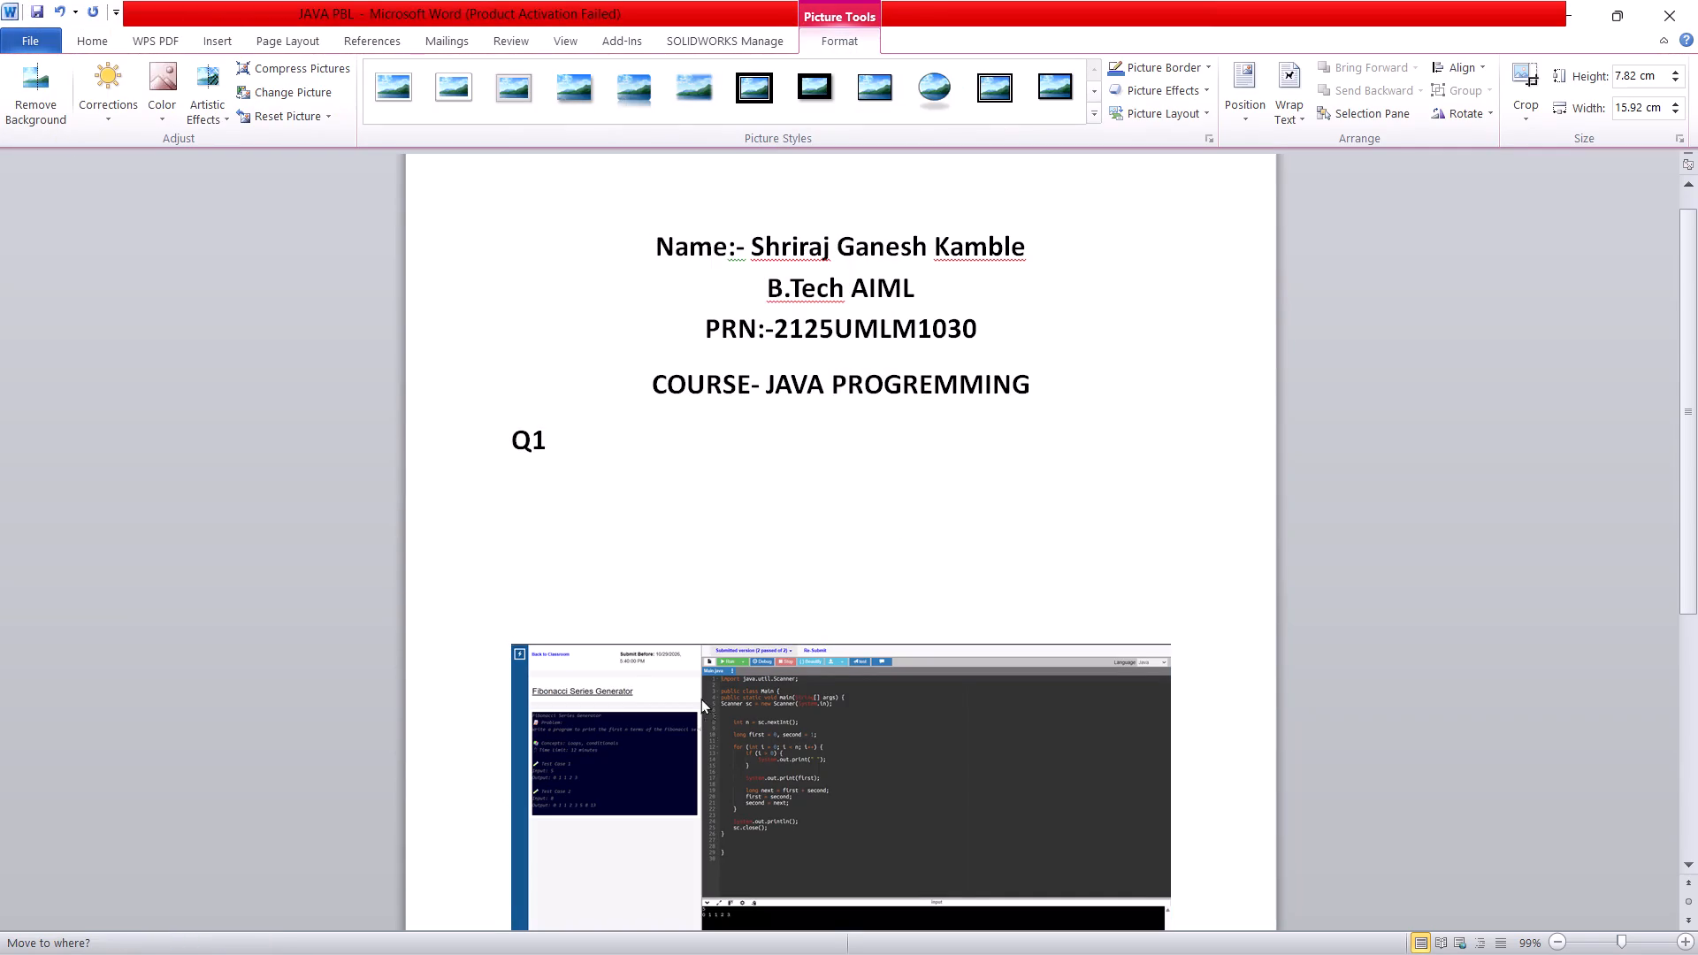
{"action": "left_click_drag", "start_coordinate": [700, 698], "coordinate": [656, 552]}
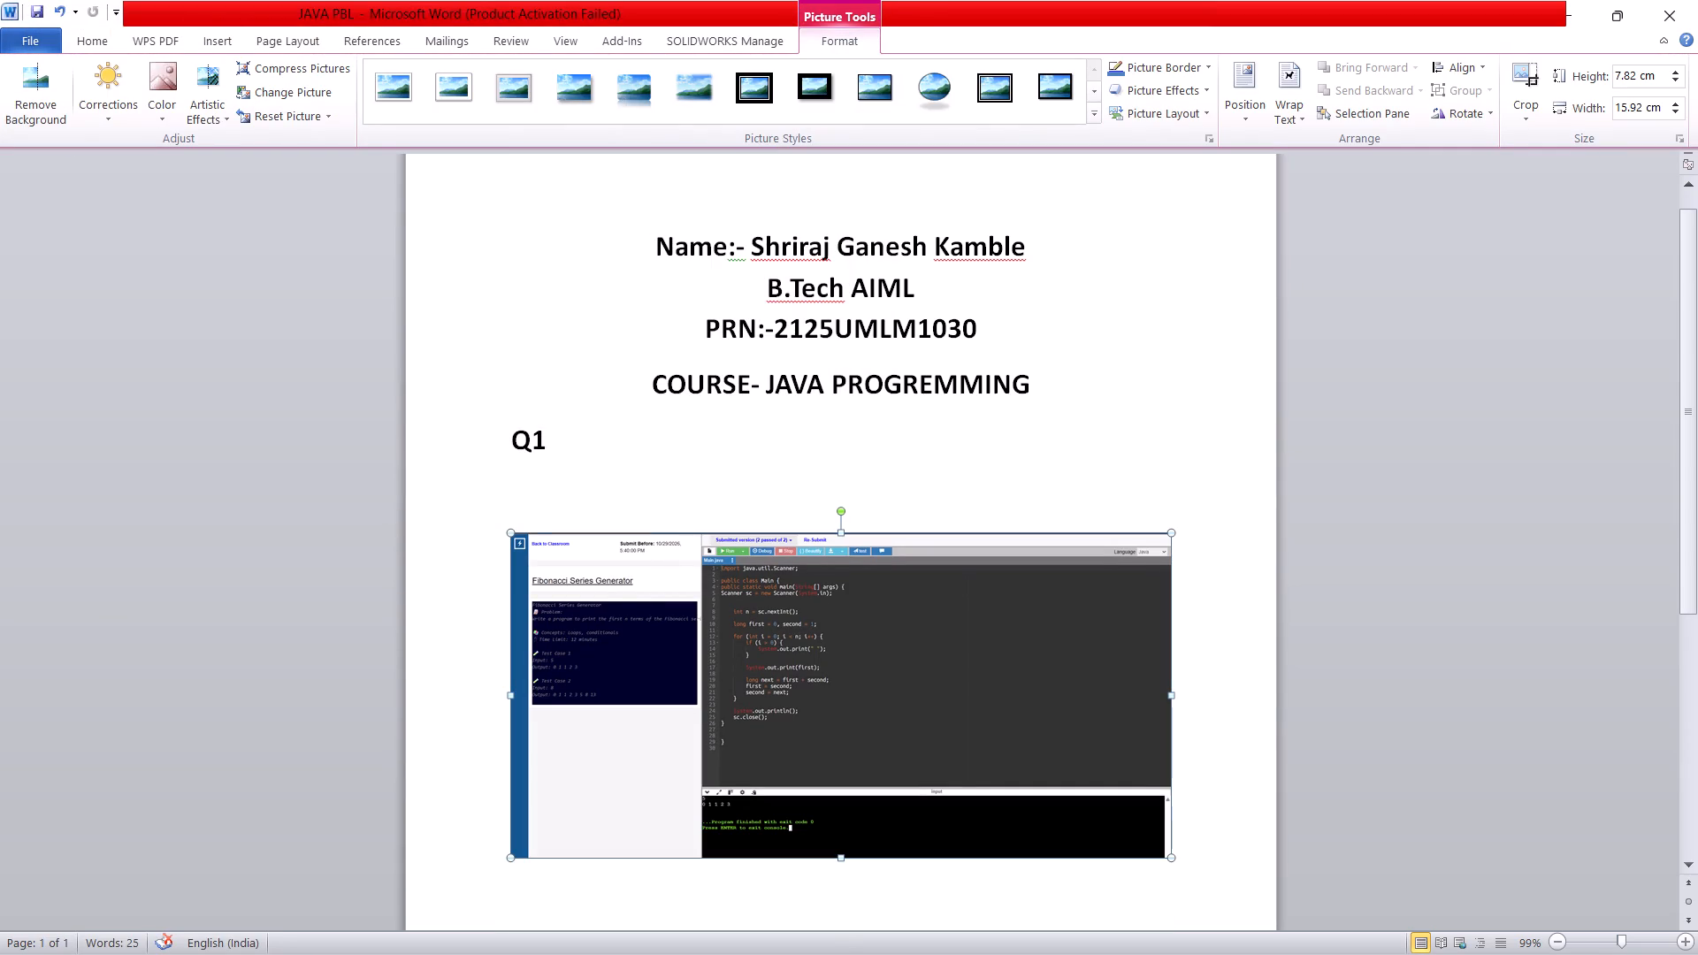
{"action": "left_click_drag", "start_coordinate": [937, 712], "coordinate": [934, 605]}
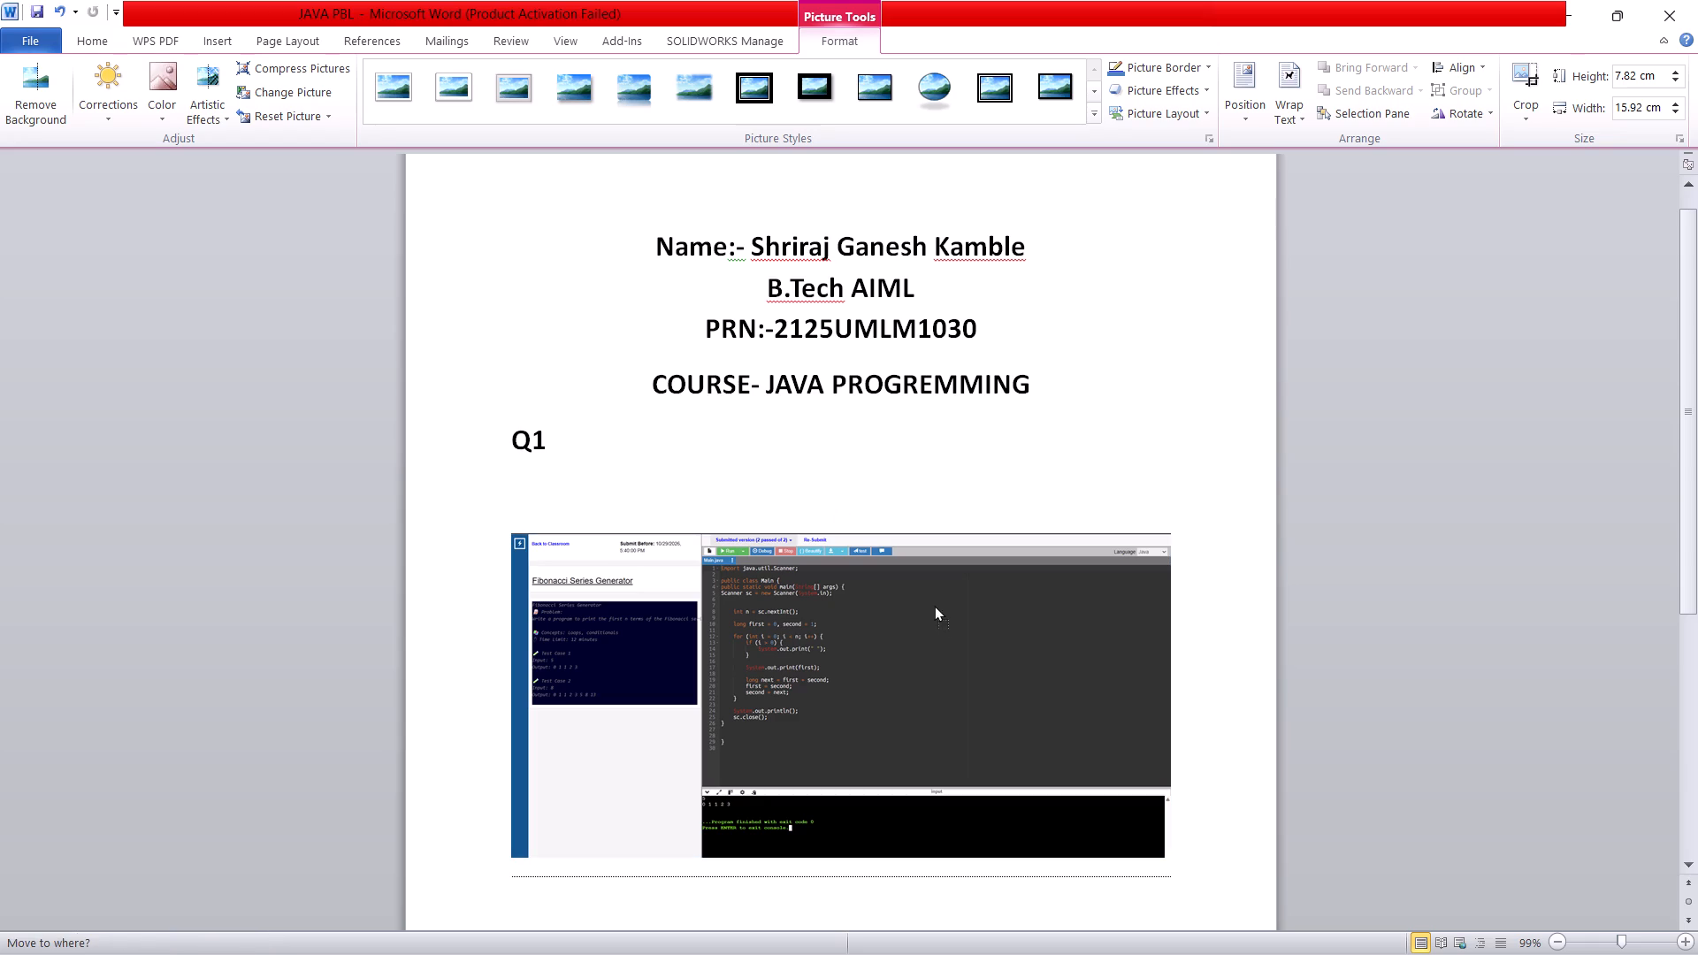
{"action": "left_click_drag", "start_coordinate": [934, 605], "coordinate": [620, 612]}
{"action": "left_click_drag", "start_coordinate": [555, 623], "coordinate": [554, 604]}
{"action": "left_click_drag", "start_coordinate": [554, 604], "coordinate": [538, 498]}
Add a Q2 heading on its own line below the Fibonacci screenshot.
{"action": "scroll", "coordinate": [624, 525], "scroll_direction": "down", "scroll_amount": 2}
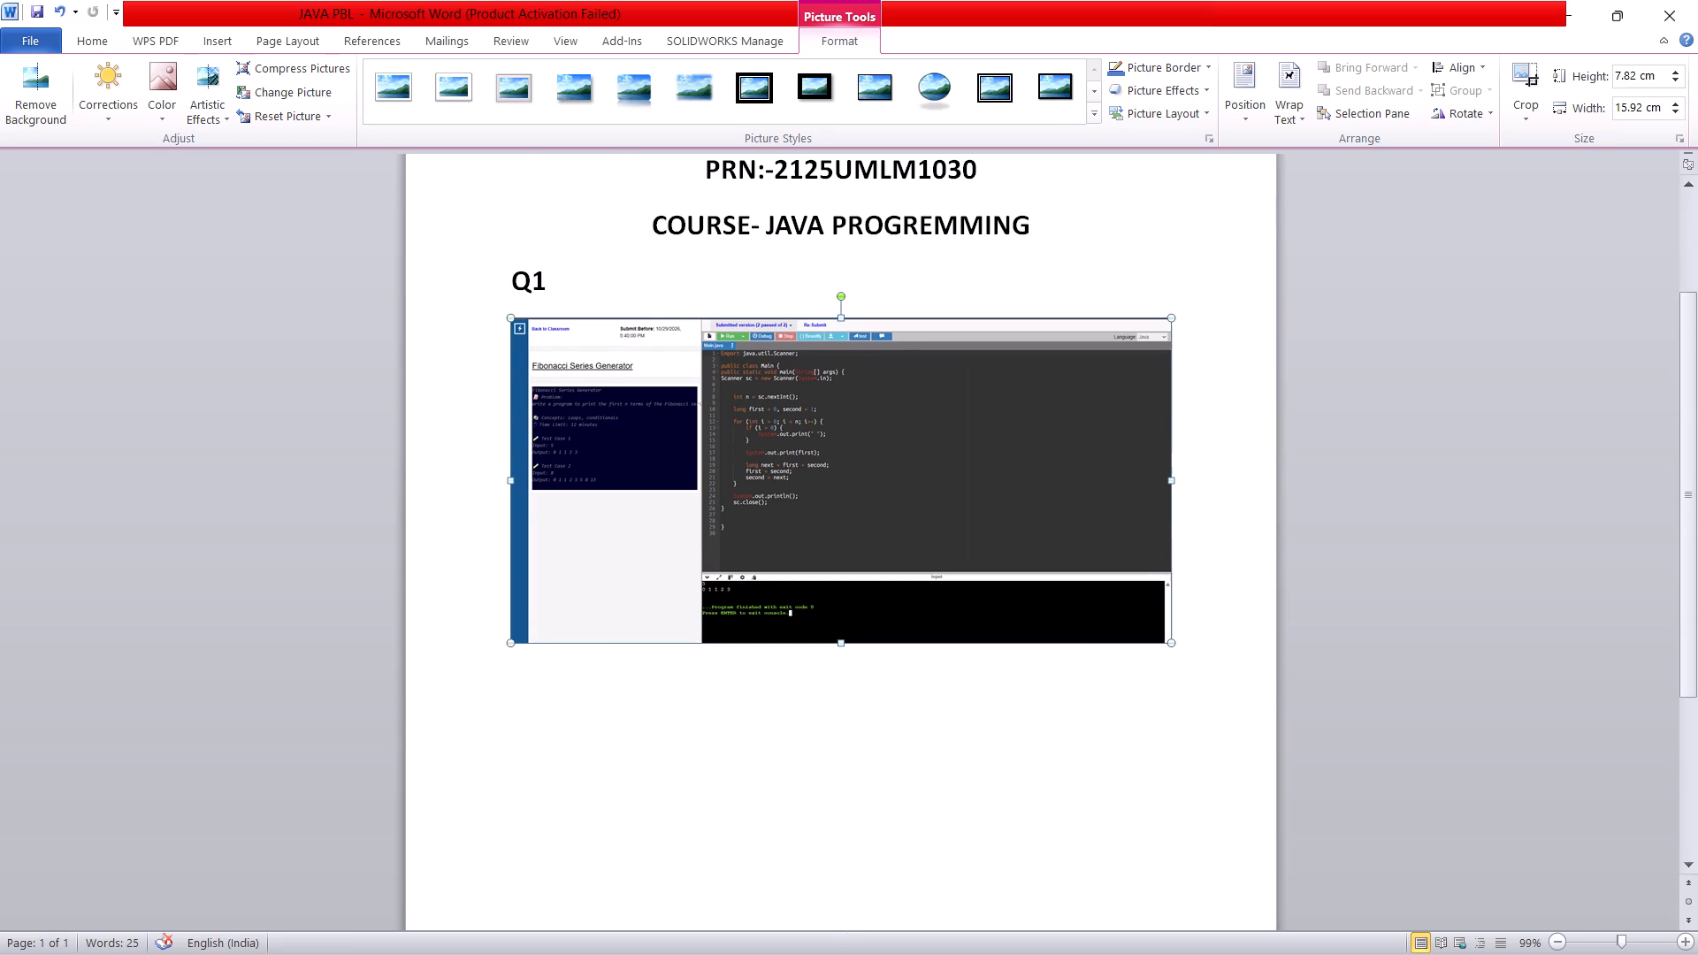
{"action": "scroll", "coordinate": [624, 525], "scroll_direction": "down", "scroll_amount": 5}
{"action": "left_click", "coordinate": [621, 528]}
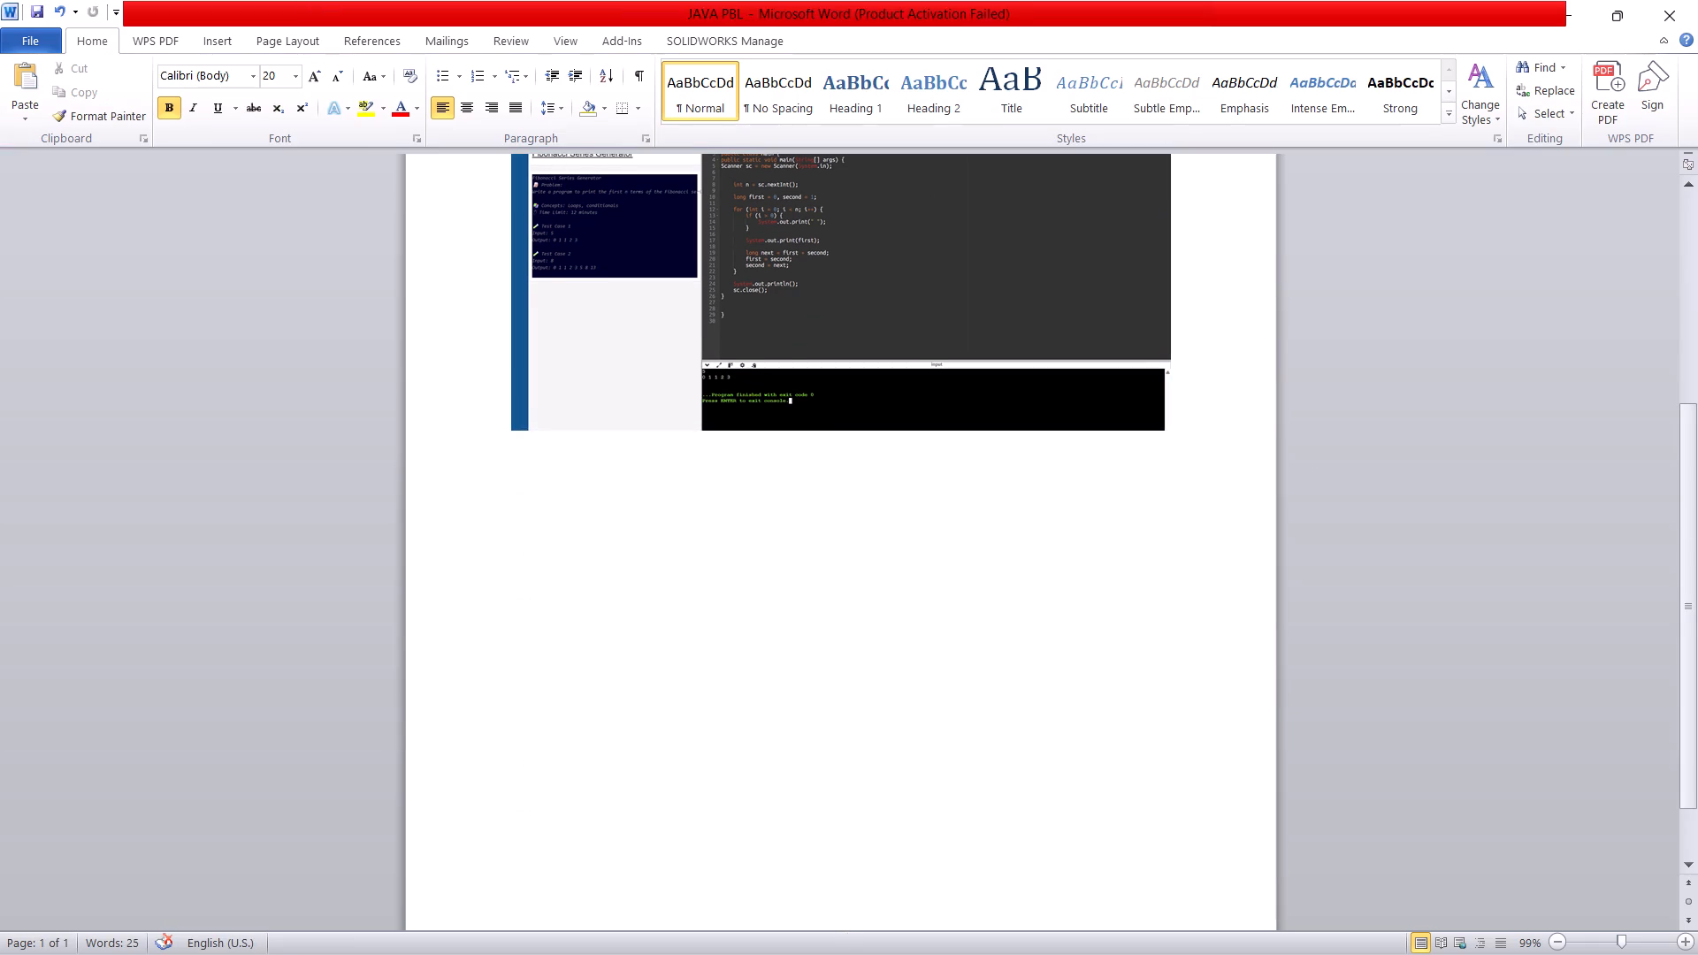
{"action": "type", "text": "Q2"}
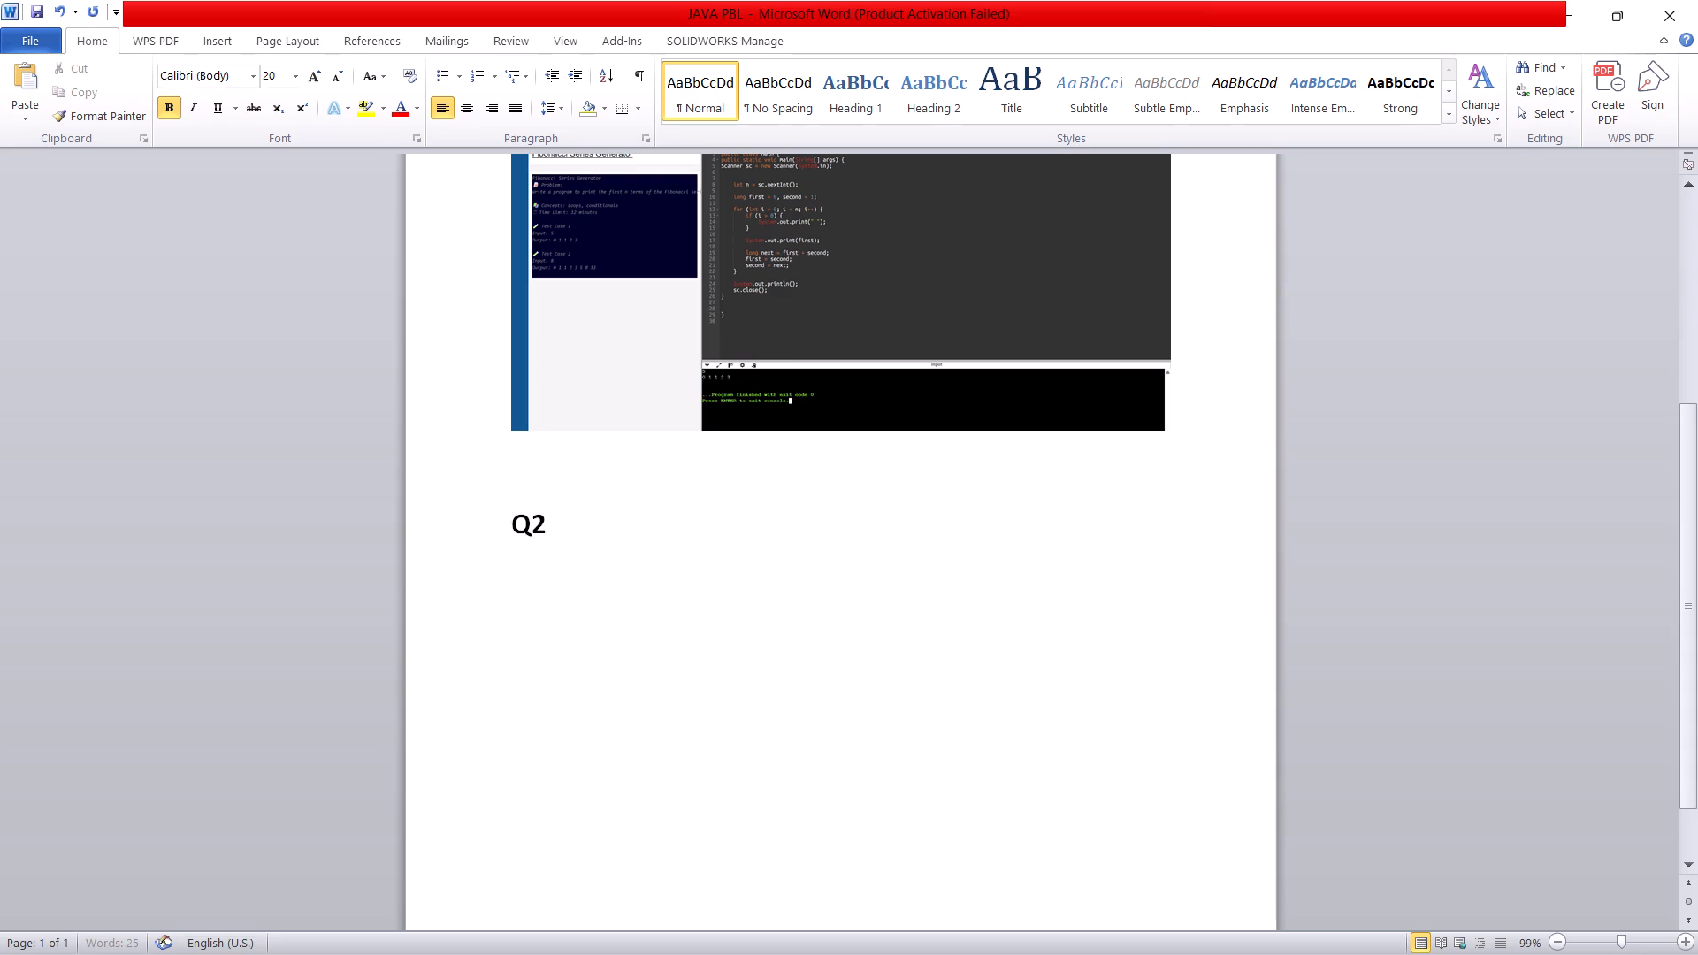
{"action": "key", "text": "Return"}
{"action": "left_click", "coordinate": [210, 37]}
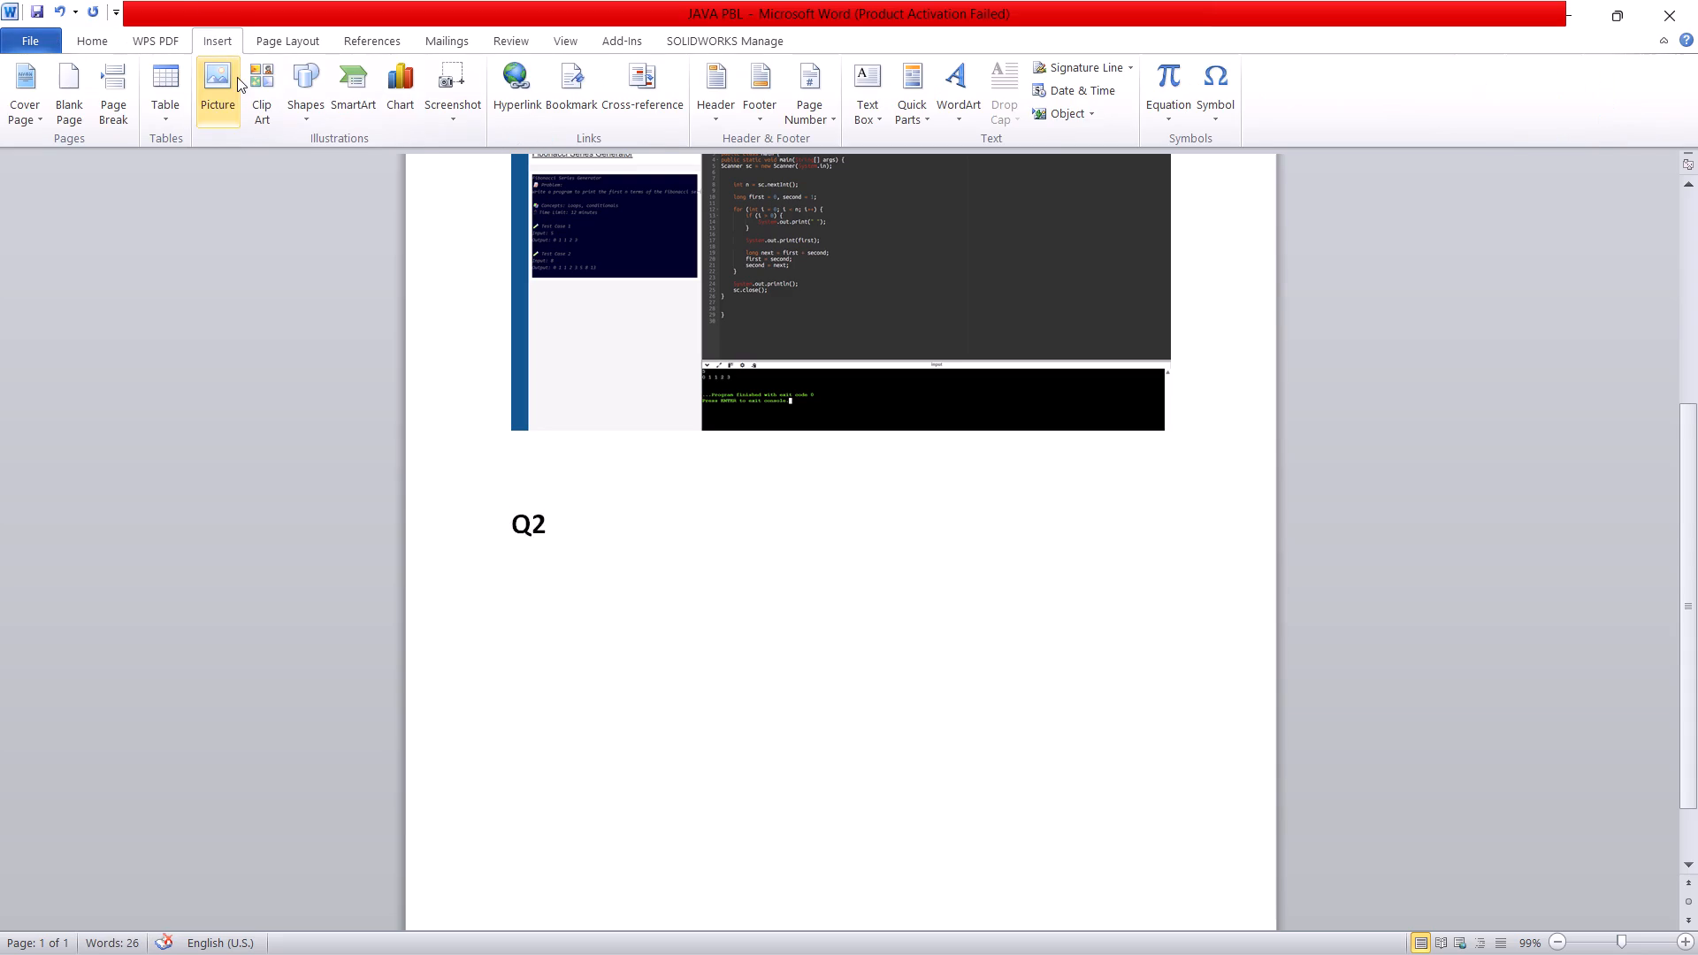
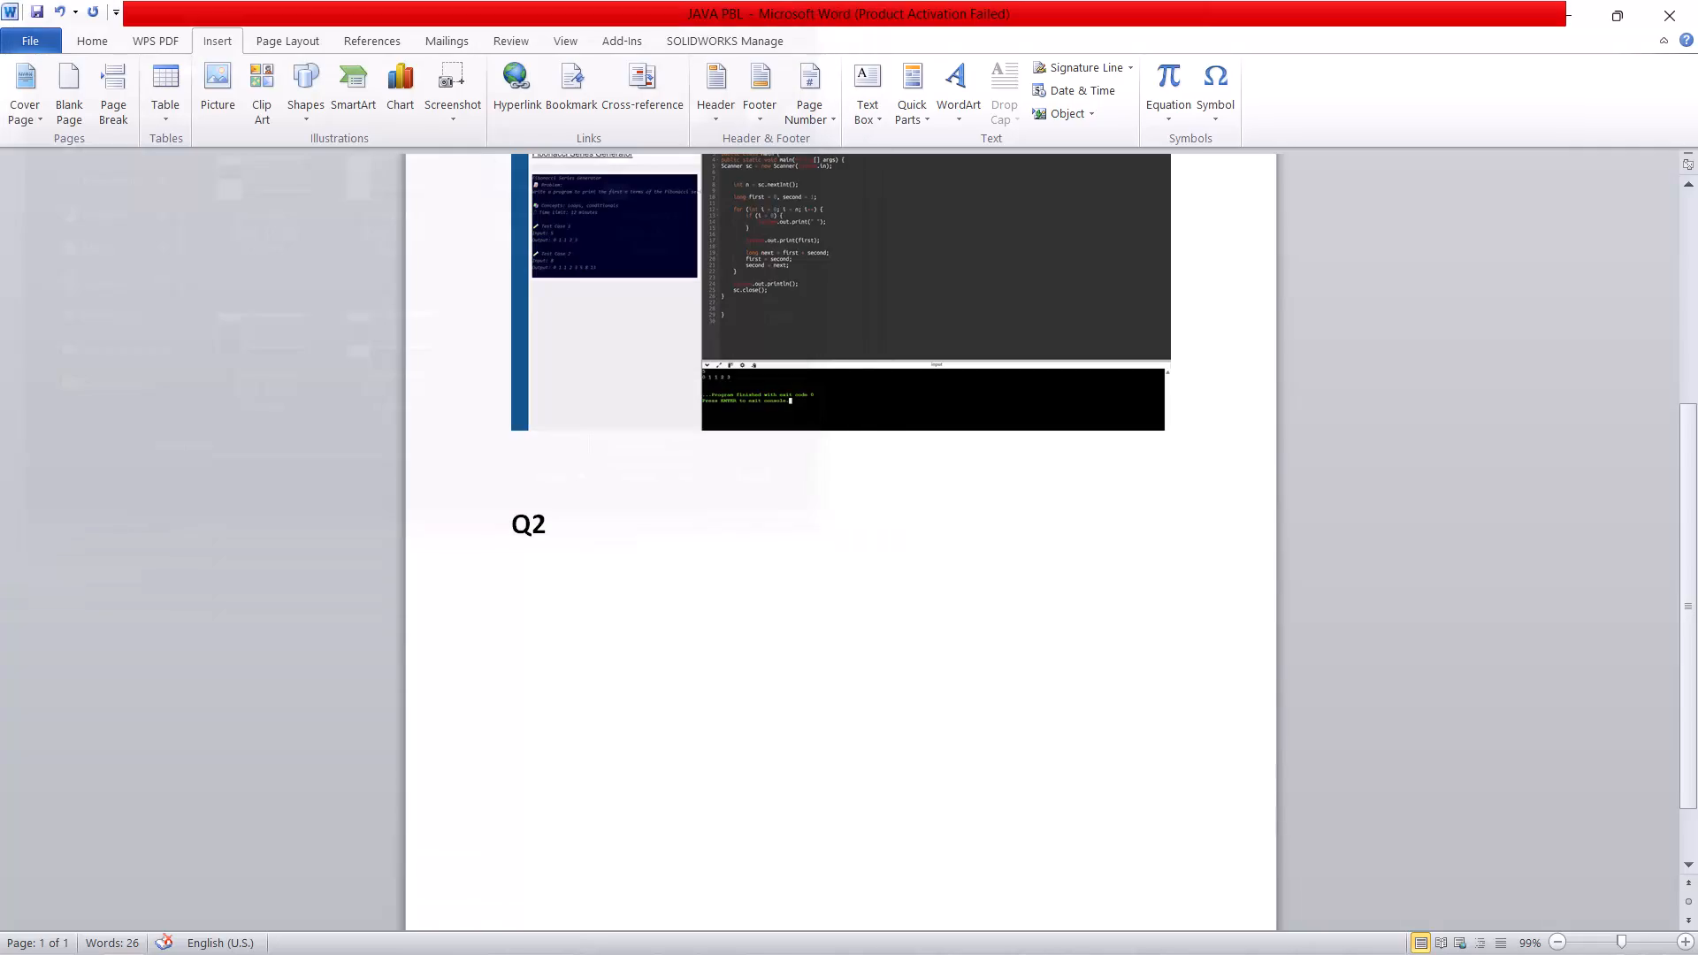
Paste the copied Main.java code and console output screenshot below the Q2 heading.
{"action": "key", "text": "ctrl+v"}
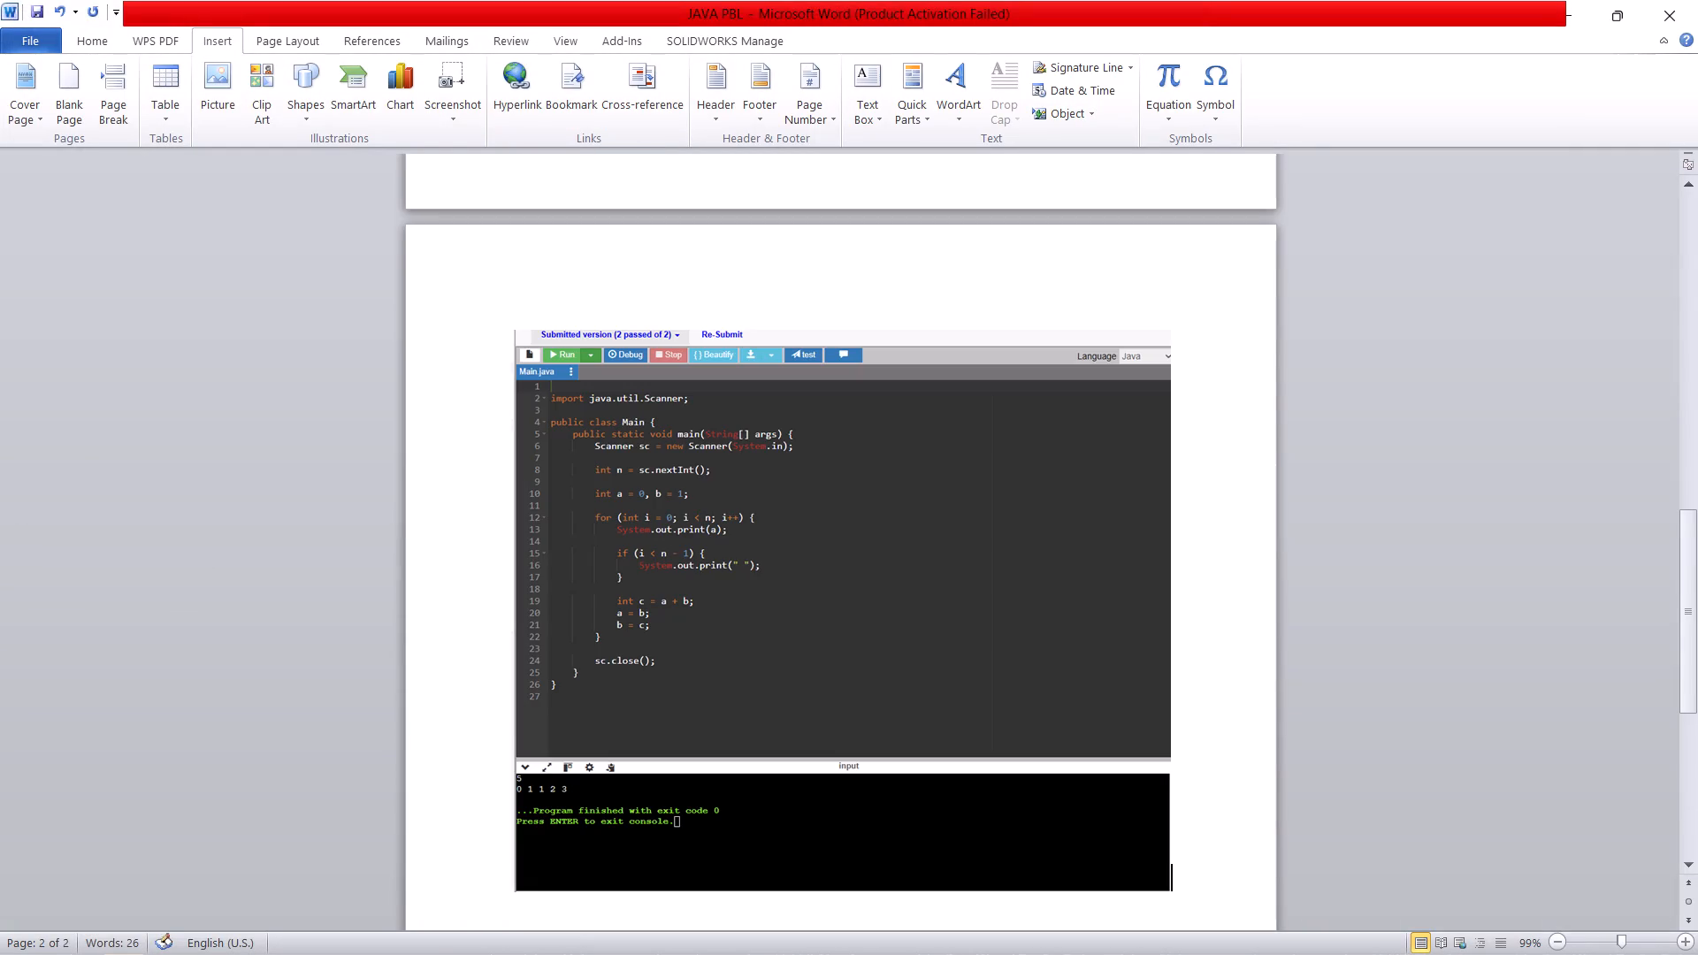
Move the pasted Main.java screenshot from the second page up to the blank area beneath the Q2 heading.
{"action": "scroll", "coordinate": [644, 601], "scroll_direction": "down", "scroll_amount": 4}
{"action": "scroll", "coordinate": [644, 601], "scroll_direction": "up", "scroll_amount": 17}
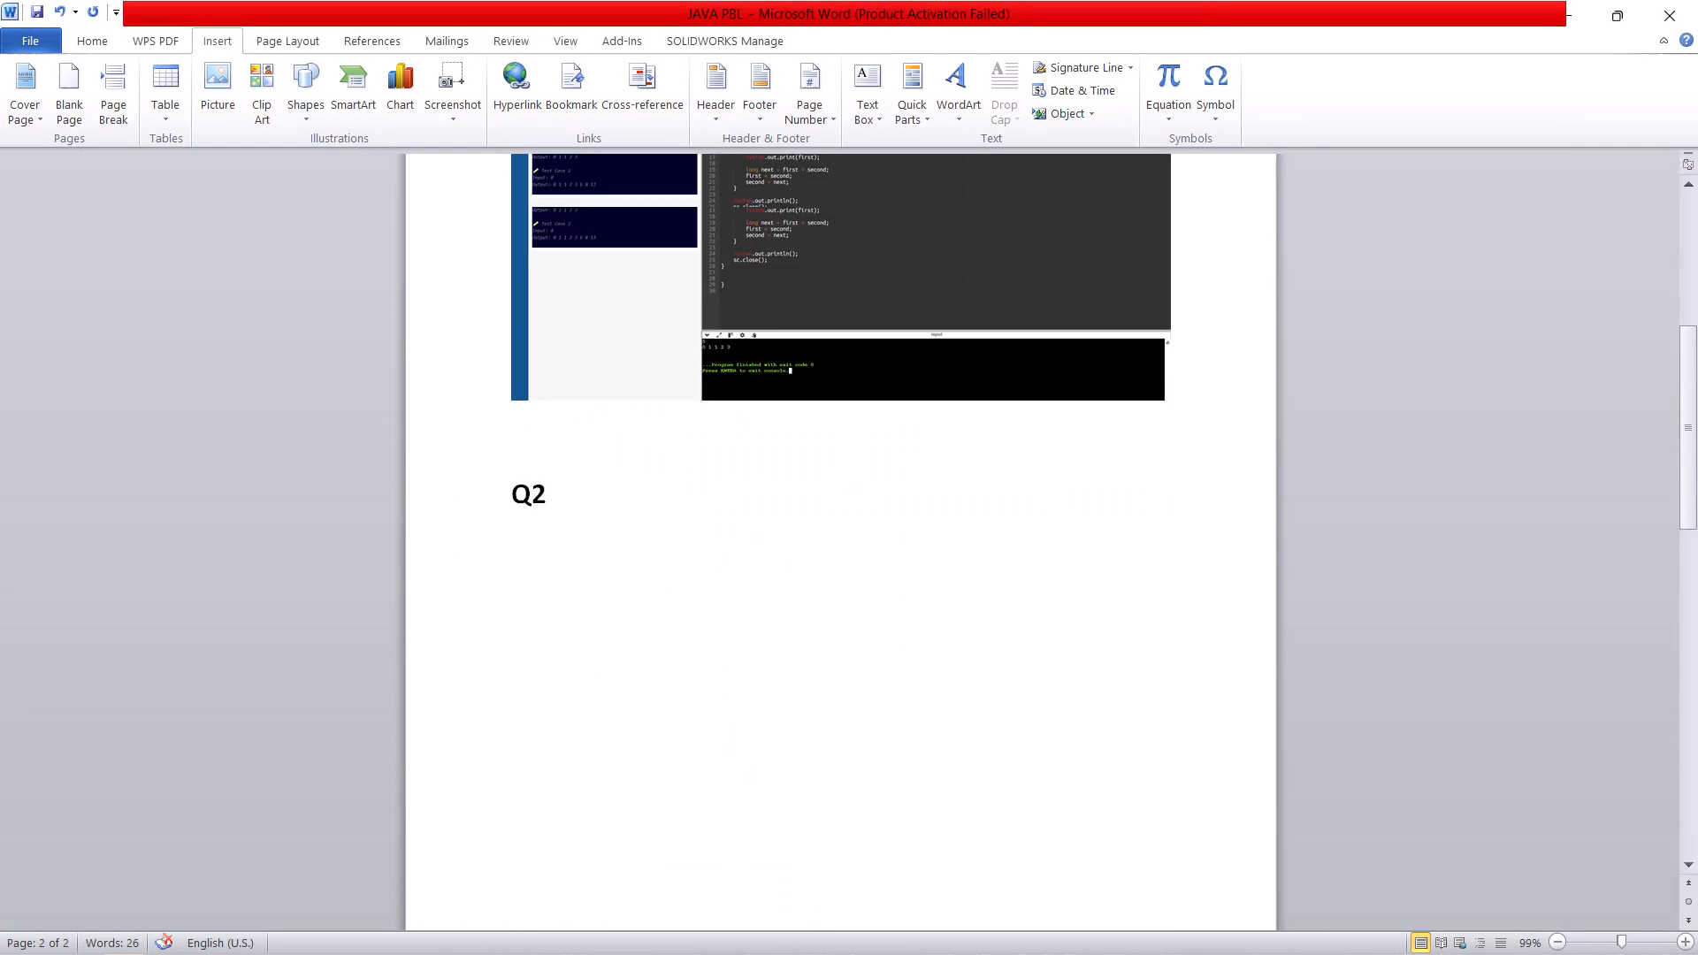
{"action": "scroll", "coordinate": [644, 601], "scroll_direction": "up", "scroll_amount": 2}
{"action": "scroll", "coordinate": [644, 601], "scroll_direction": "down", "scroll_amount": 11}
{"action": "left_click_drag", "start_coordinate": [648, 679], "coordinate": [652, 339]}
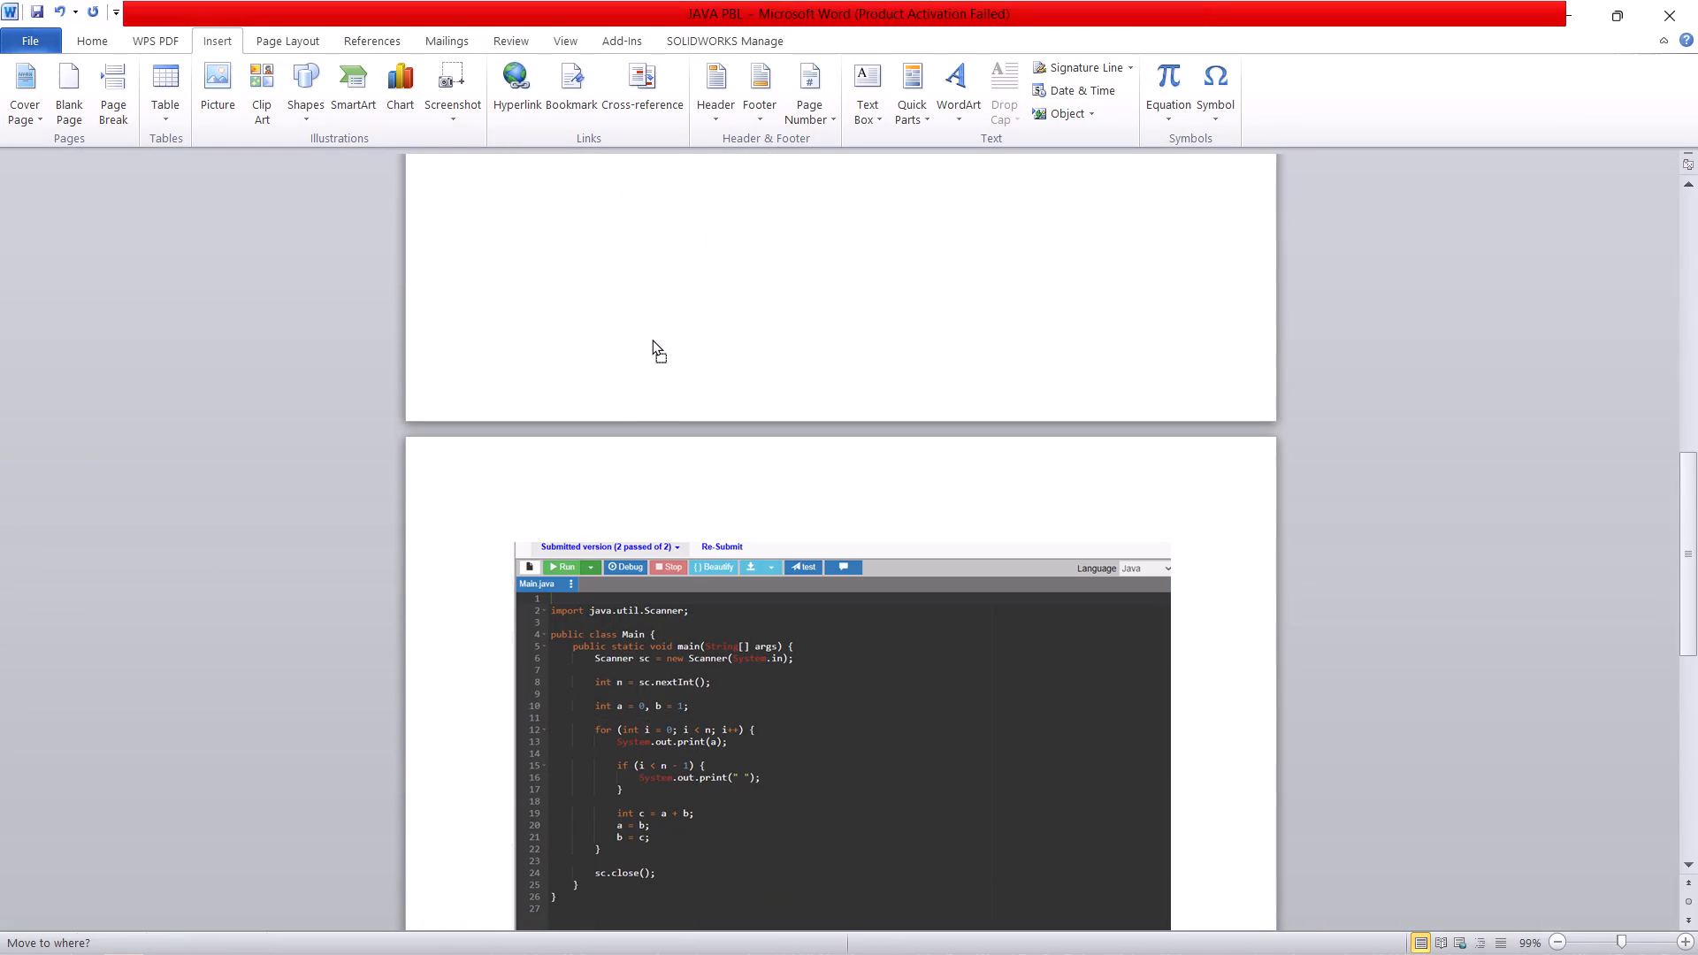
{"action": "left_click_drag", "start_coordinate": [652, 339], "coordinate": [691, 198]}
{"action": "scroll", "coordinate": [652, 335], "scroll_direction": "up", "scroll_amount": 4}
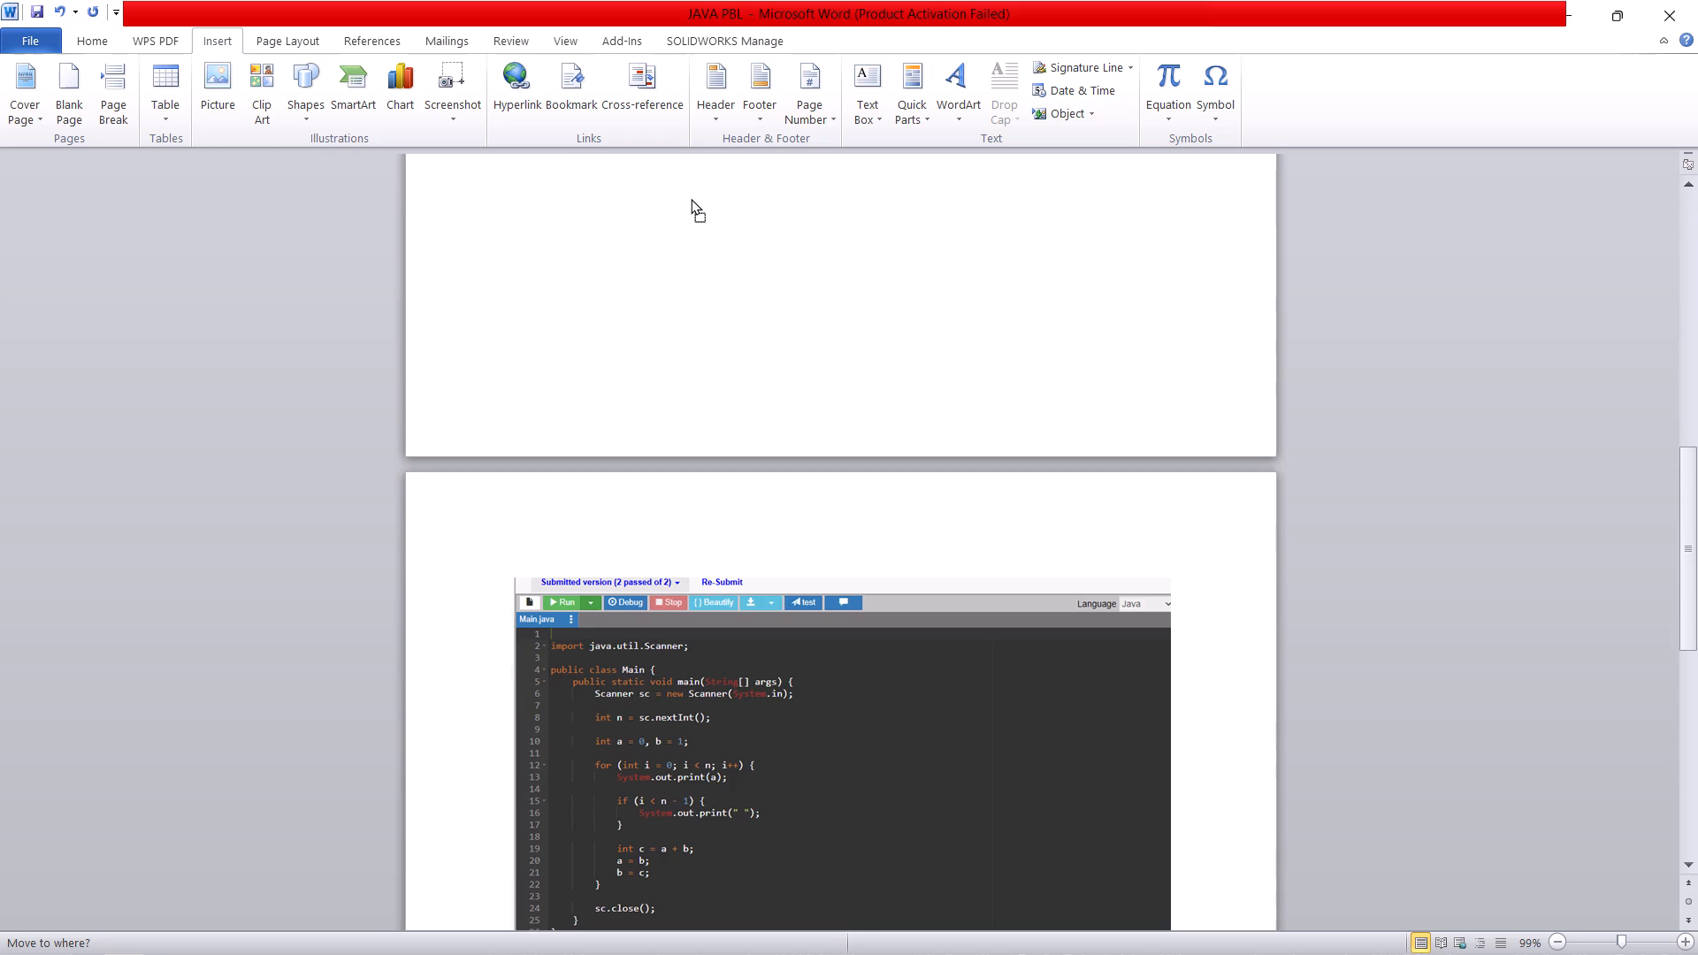
Move the Fibonacci code screenshot to directly beneath the Q2 heading.
{"action": "left_click_drag", "start_coordinate": [691, 198], "coordinate": [687, 168]}
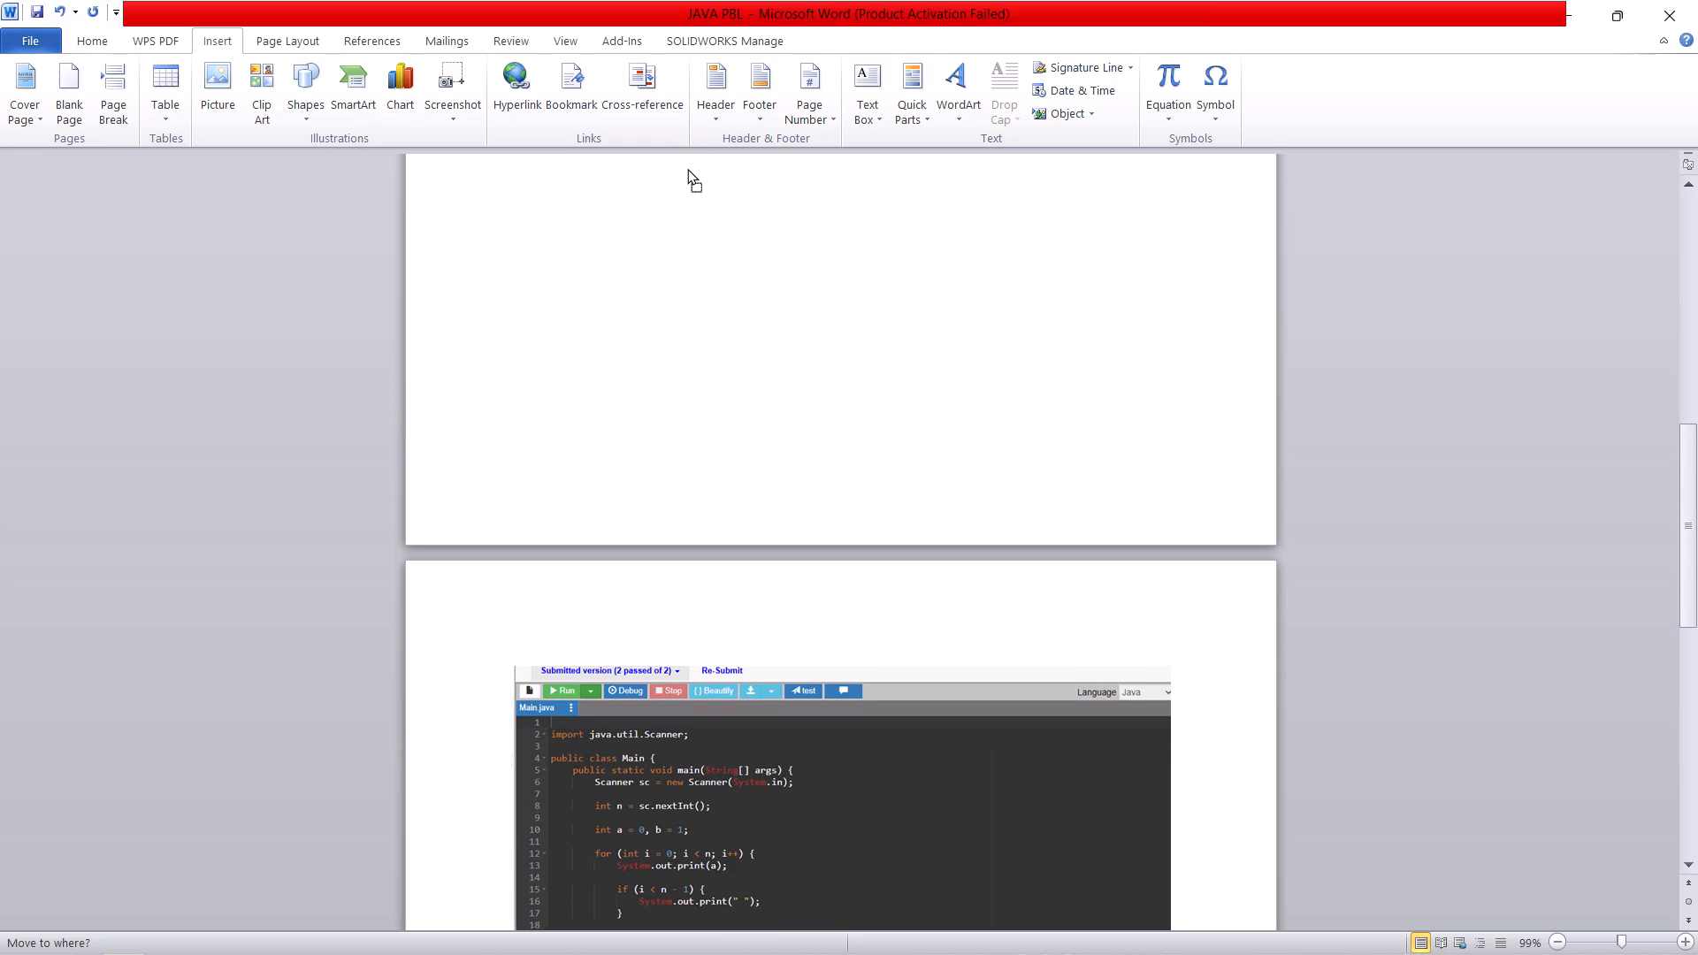
{"action": "left_click_drag", "start_coordinate": [687, 168], "coordinate": [617, 363]}
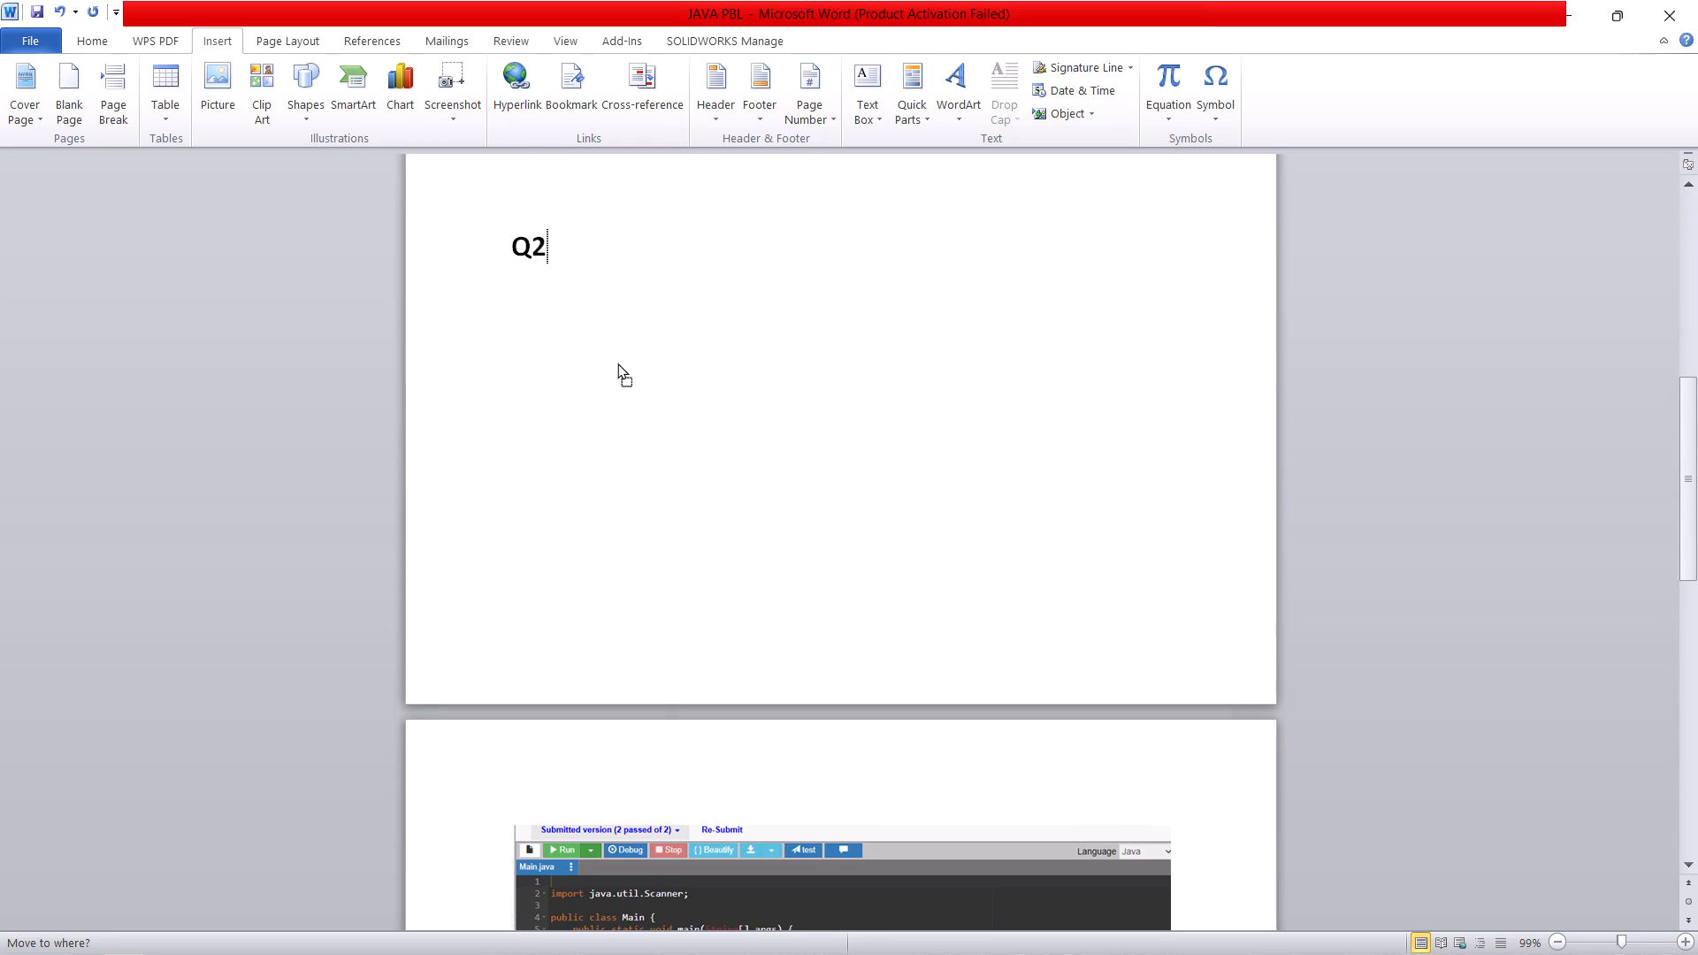
{"action": "left_click_drag", "start_coordinate": [617, 363], "coordinate": [610, 352]}
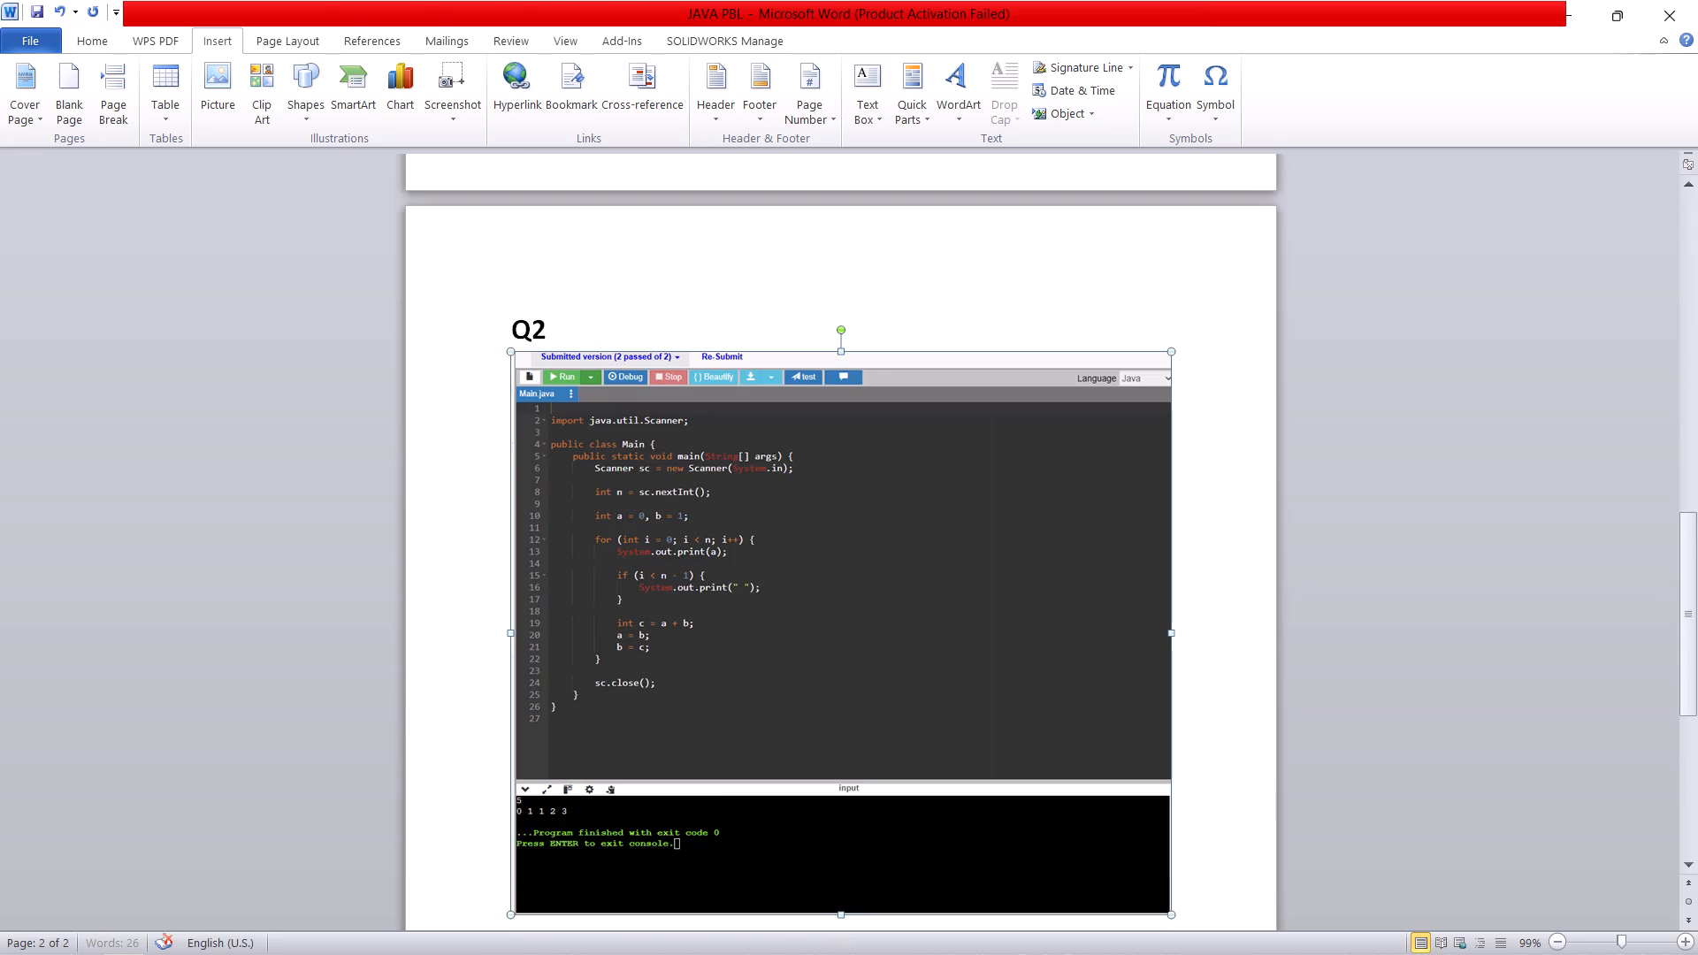
Shorten the Q2 screenshot vertically by about a third, keeping its width.
{"action": "scroll", "coordinate": [608, 355], "scroll_direction": "down", "scroll_amount": 4}
{"action": "scroll", "coordinate": [608, 355], "scroll_direction": "up", "scroll_amount": 20}
{"action": "scroll", "coordinate": [608, 355], "scroll_direction": "up", "scroll_amount": 2}
{"action": "scroll", "coordinate": [608, 355], "scroll_direction": "down", "scroll_amount": 10}
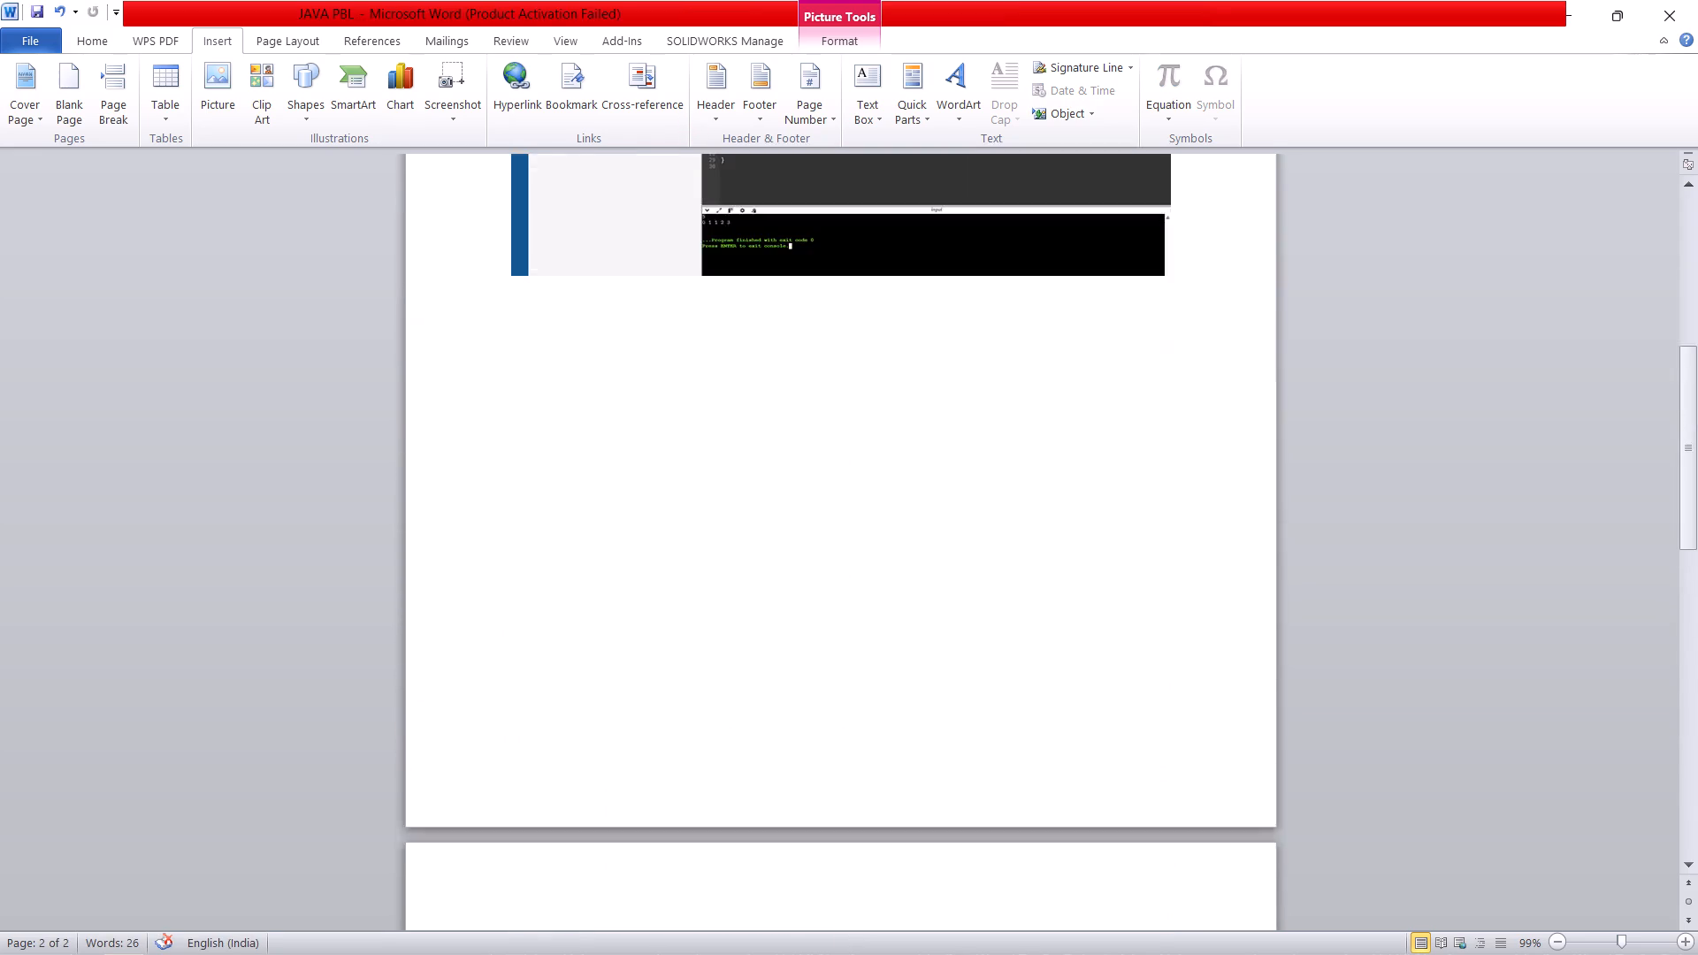
{"action": "scroll", "coordinate": [603, 355], "scroll_direction": "down", "scroll_amount": 5}
{"action": "scroll", "coordinate": [587, 362], "scroll_direction": "up", "scroll_amount": 1}
{"action": "scroll", "coordinate": [528, 428], "scroll_direction": "down", "scroll_amount": 4}
{"action": "scroll", "coordinate": [528, 428], "scroll_direction": "up", "scroll_amount": 6}
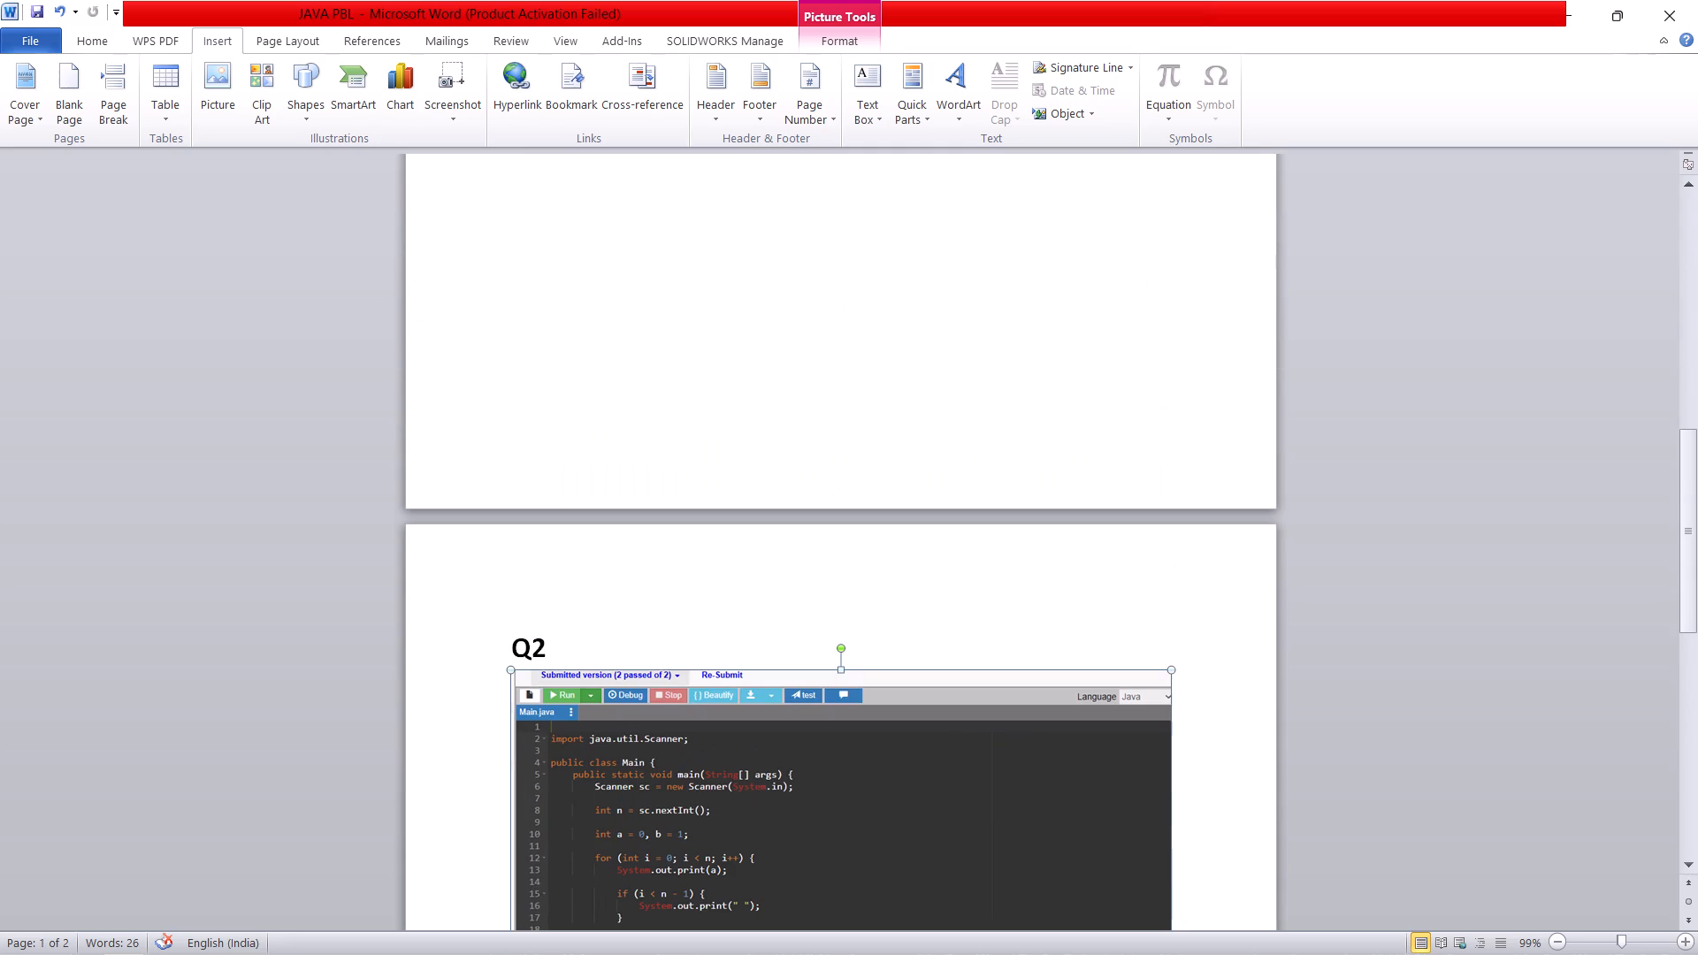
{"action": "scroll", "coordinate": [605, 618], "scroll_direction": "down", "scroll_amount": 10}
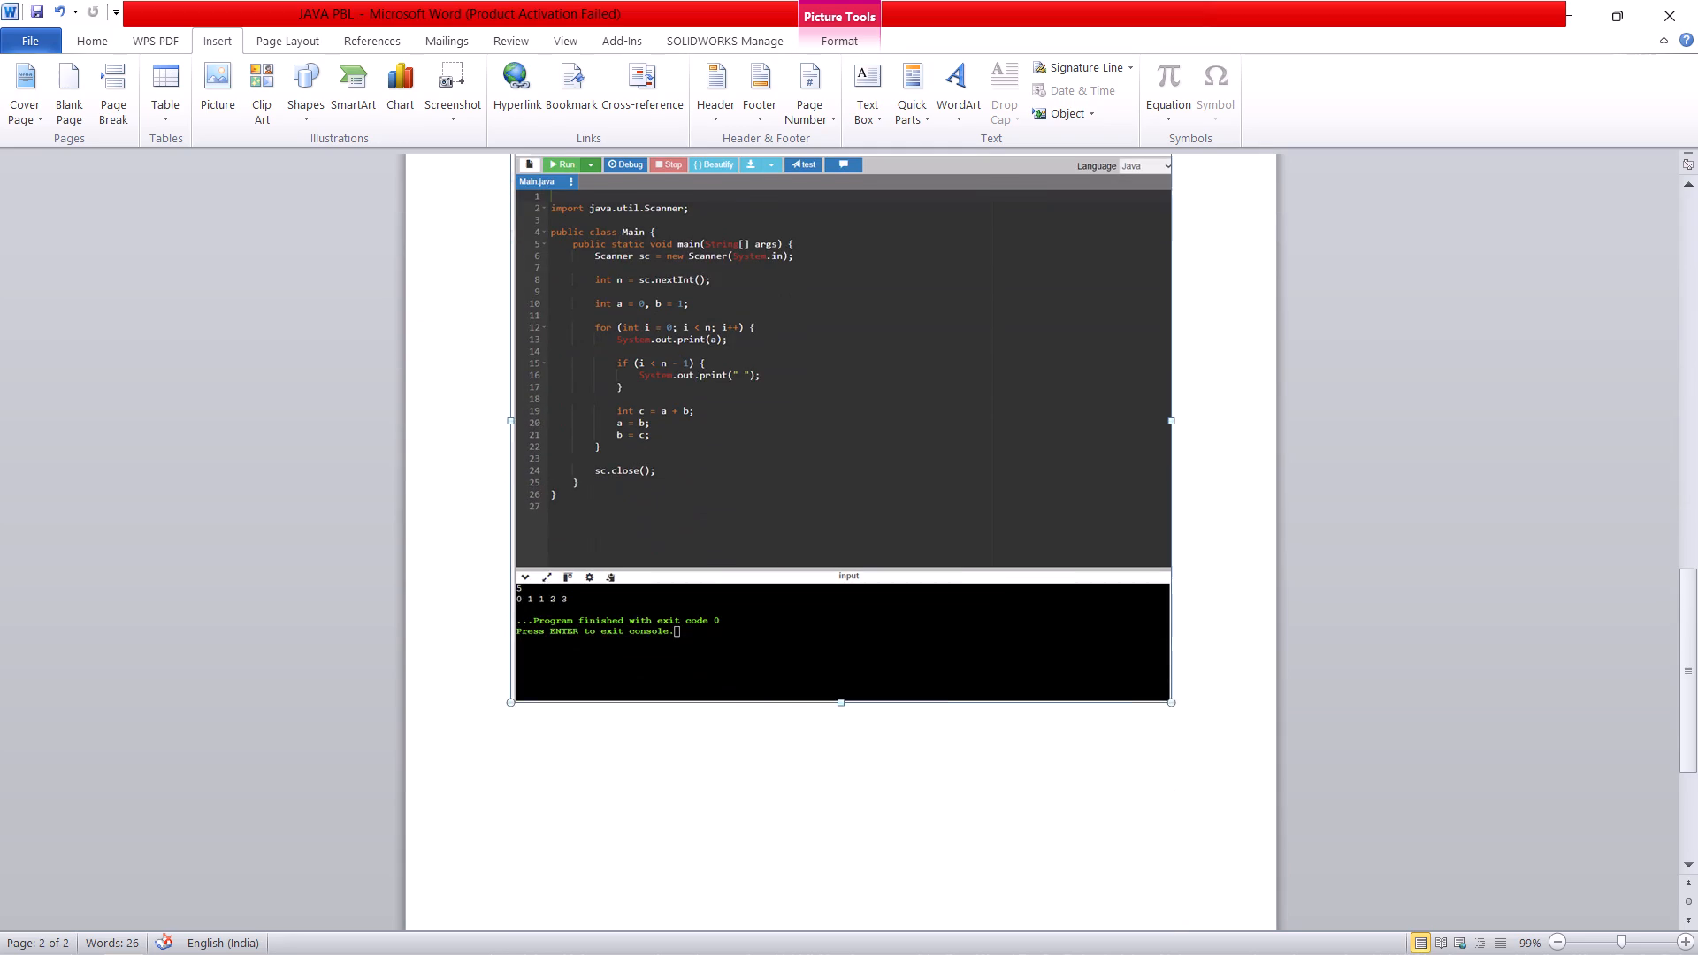
{"action": "left_click", "coordinate": [845, 701]}
{"action": "left_click_drag", "start_coordinate": [841, 706], "coordinate": [856, 497]}
Copy the Q2 heading with its screenshot and paste them on the first page, below the Q1 screenshot.
{"action": "scroll", "coordinate": [770, 415], "scroll_direction": "up", "scroll_amount": 2}
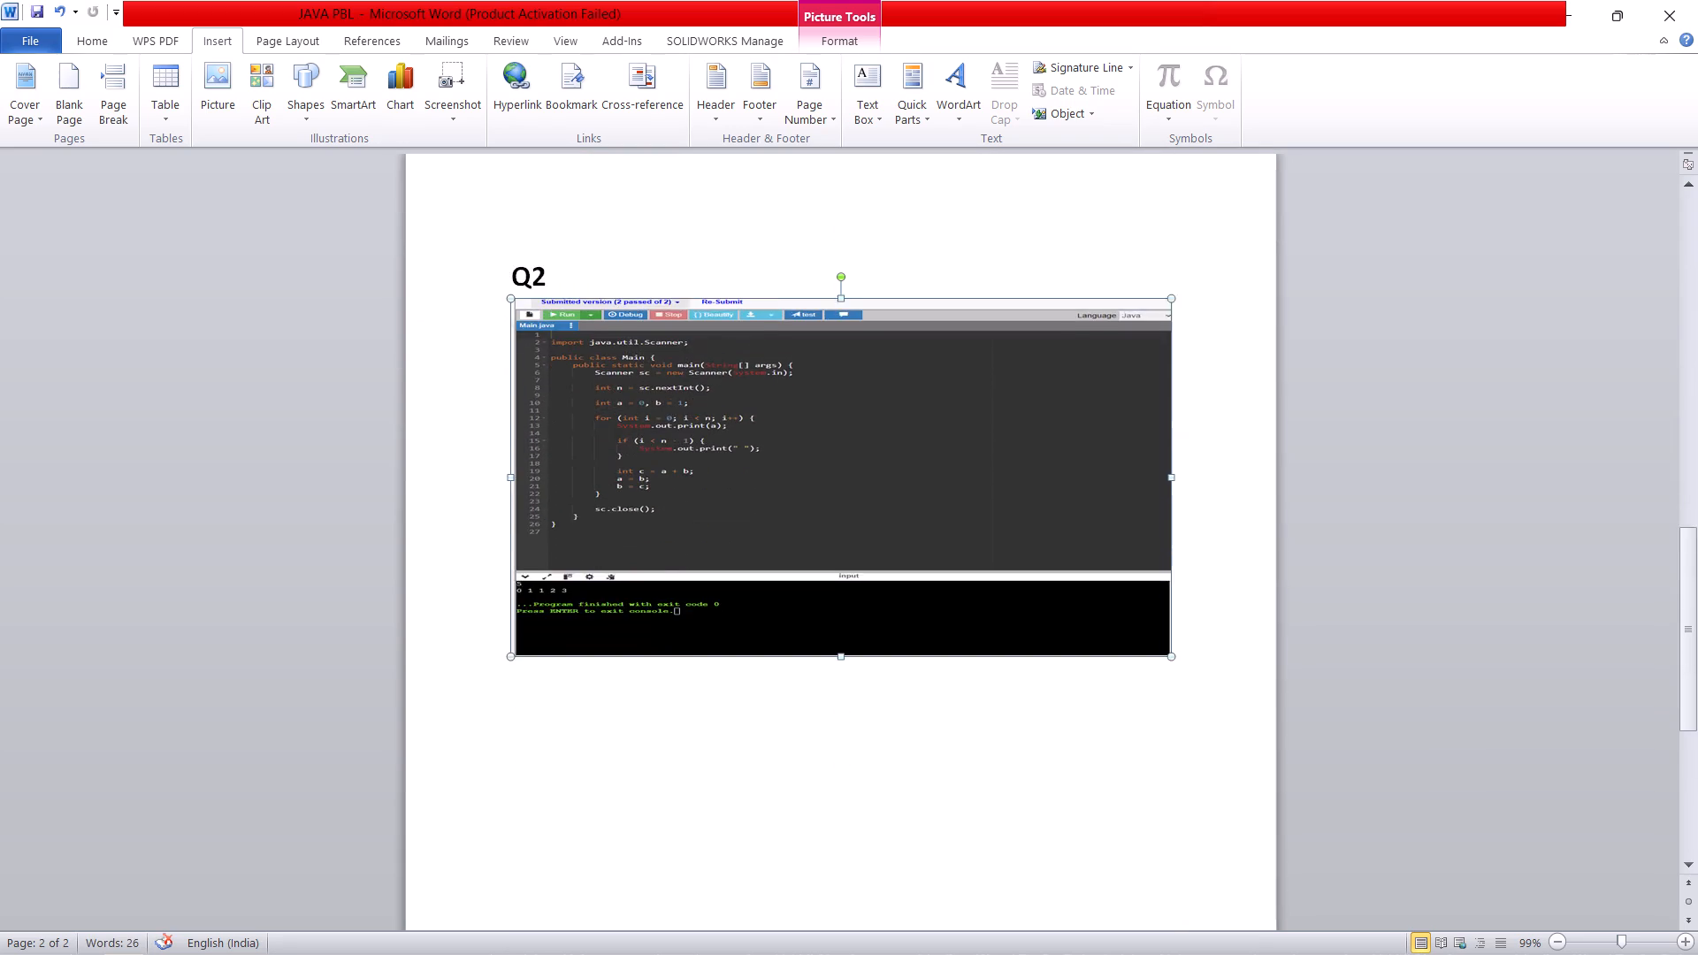
{"action": "scroll", "coordinate": [770, 415], "scroll_direction": "up", "scroll_amount": 3}
{"action": "left_click_drag", "start_coordinate": [490, 339], "coordinate": [943, 767]}
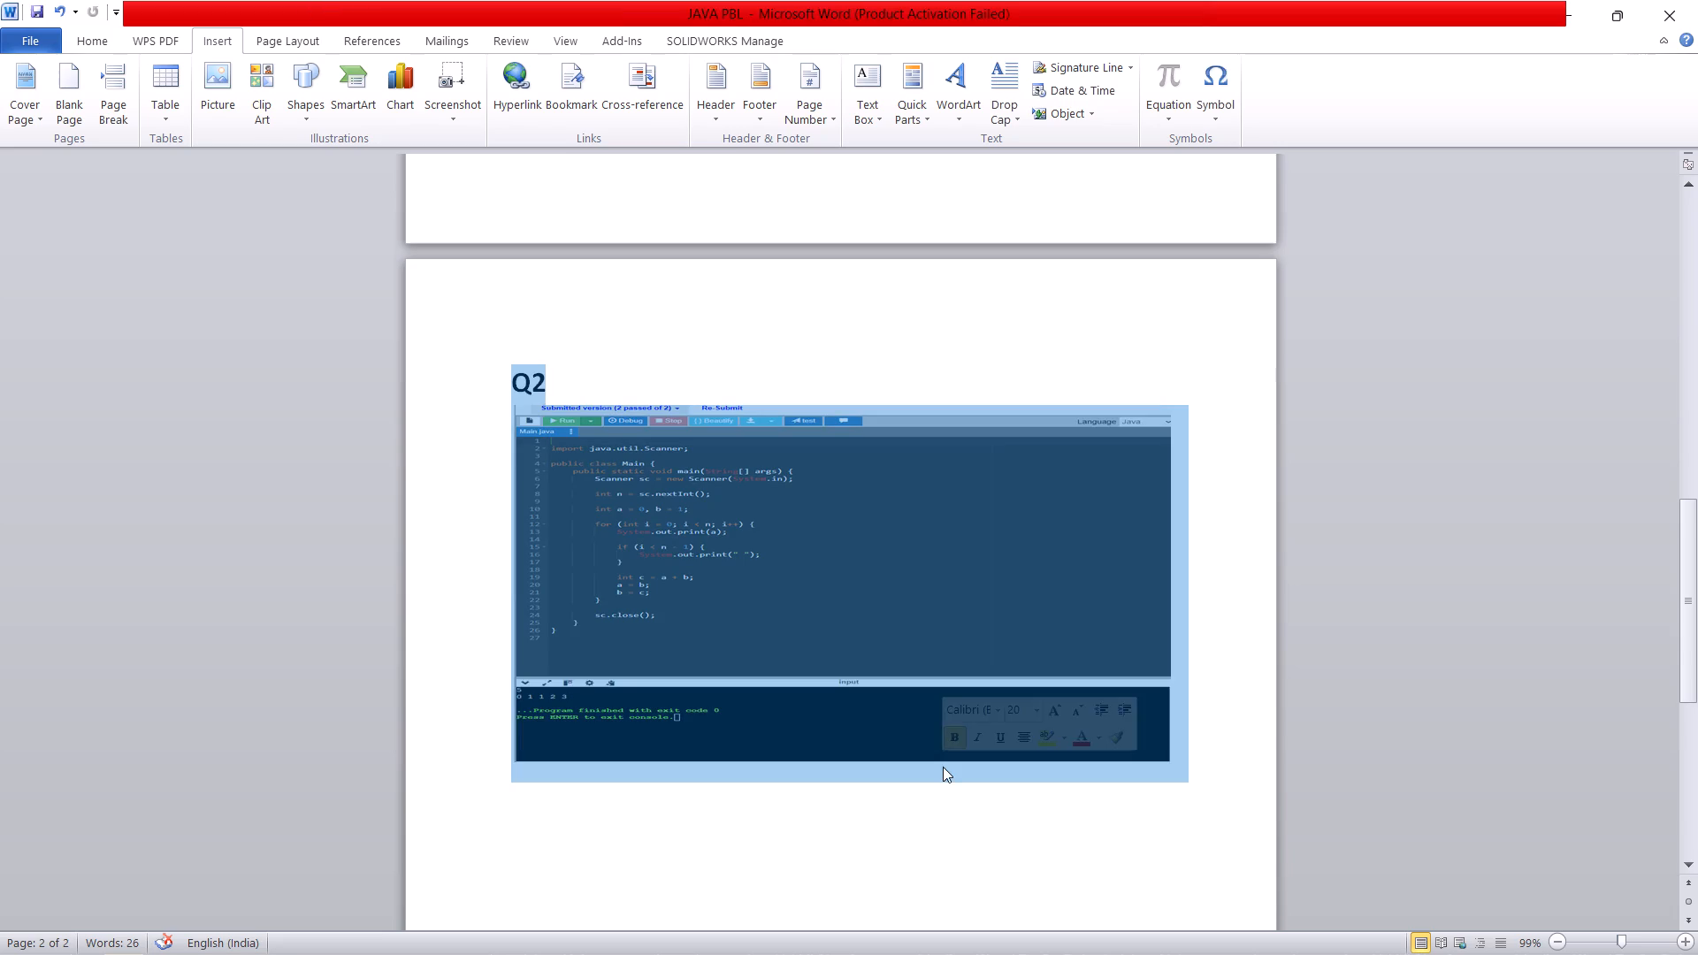
{"action": "key", "text": "Up"}
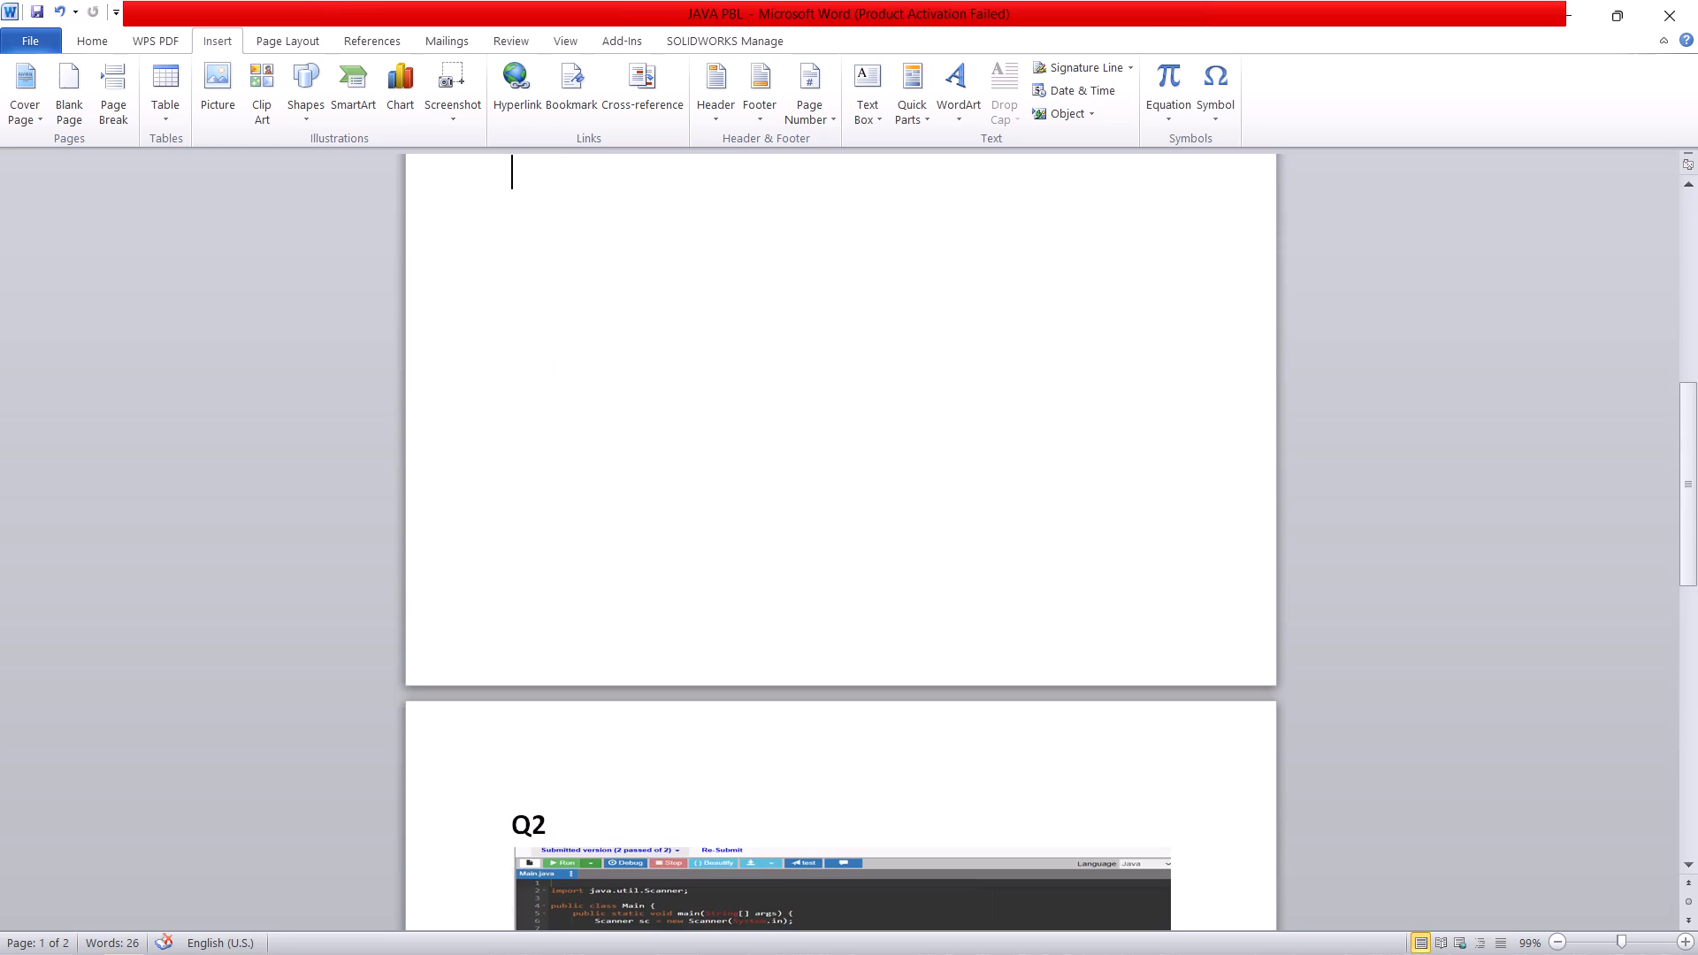
{"action": "left_click_drag", "start_coordinate": [470, 791], "coordinate": [628, 896]}
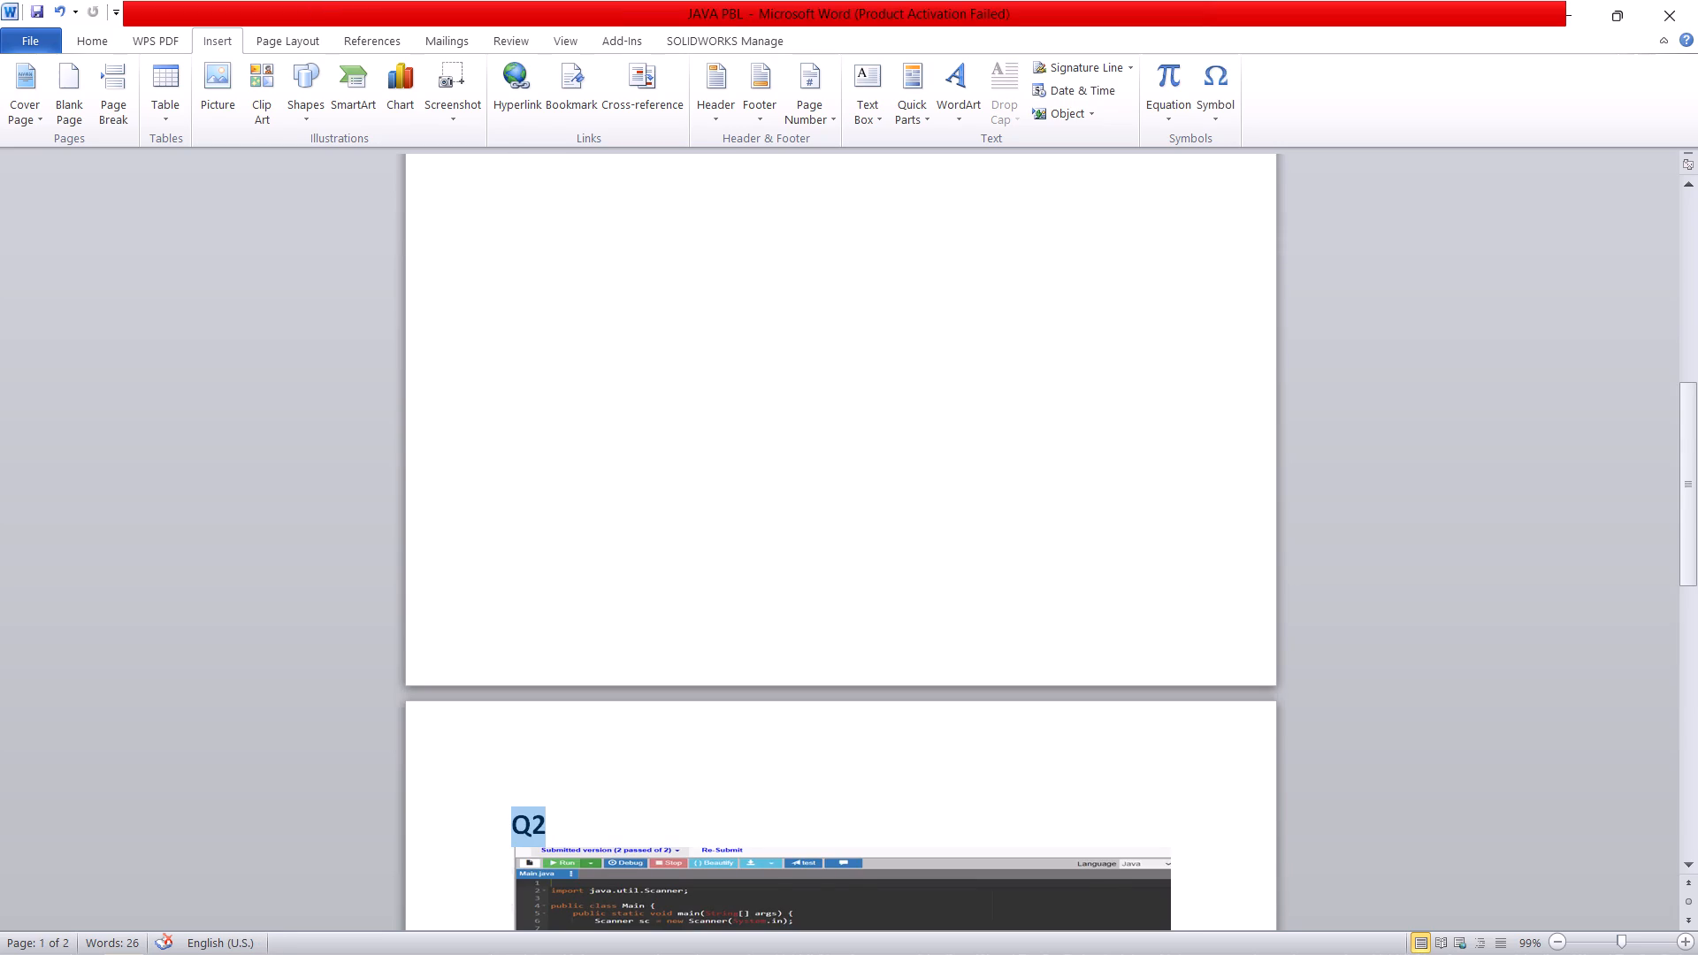
{"action": "left_click_drag", "start_coordinate": [628, 896], "coordinate": [773, 899]}
{"action": "left_click", "coordinate": [387, 601]}
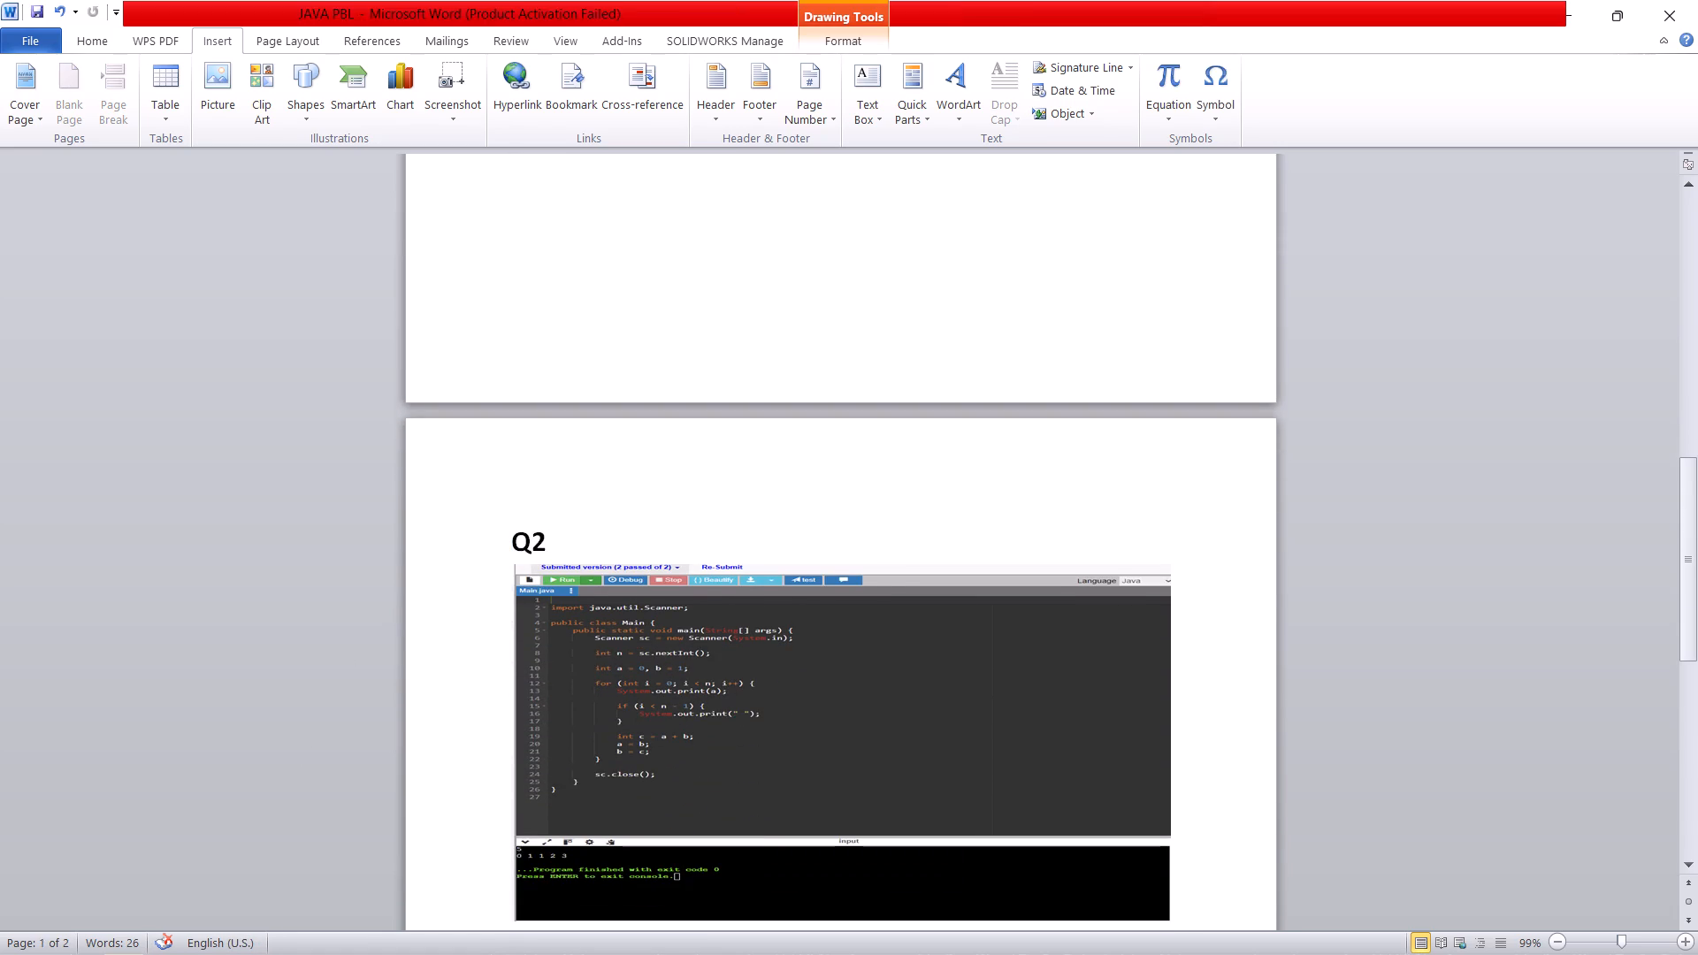
{"action": "left_click_drag", "start_coordinate": [505, 534], "coordinate": [1019, 854]}
{"action": "left_click_drag", "start_coordinate": [1019, 854], "coordinate": [1017, 846]}
{"action": "scroll", "coordinate": [1019, 854], "scroll_direction": "down", "scroll_amount": 3}
{"action": "key", "text": "ctrl+c"}
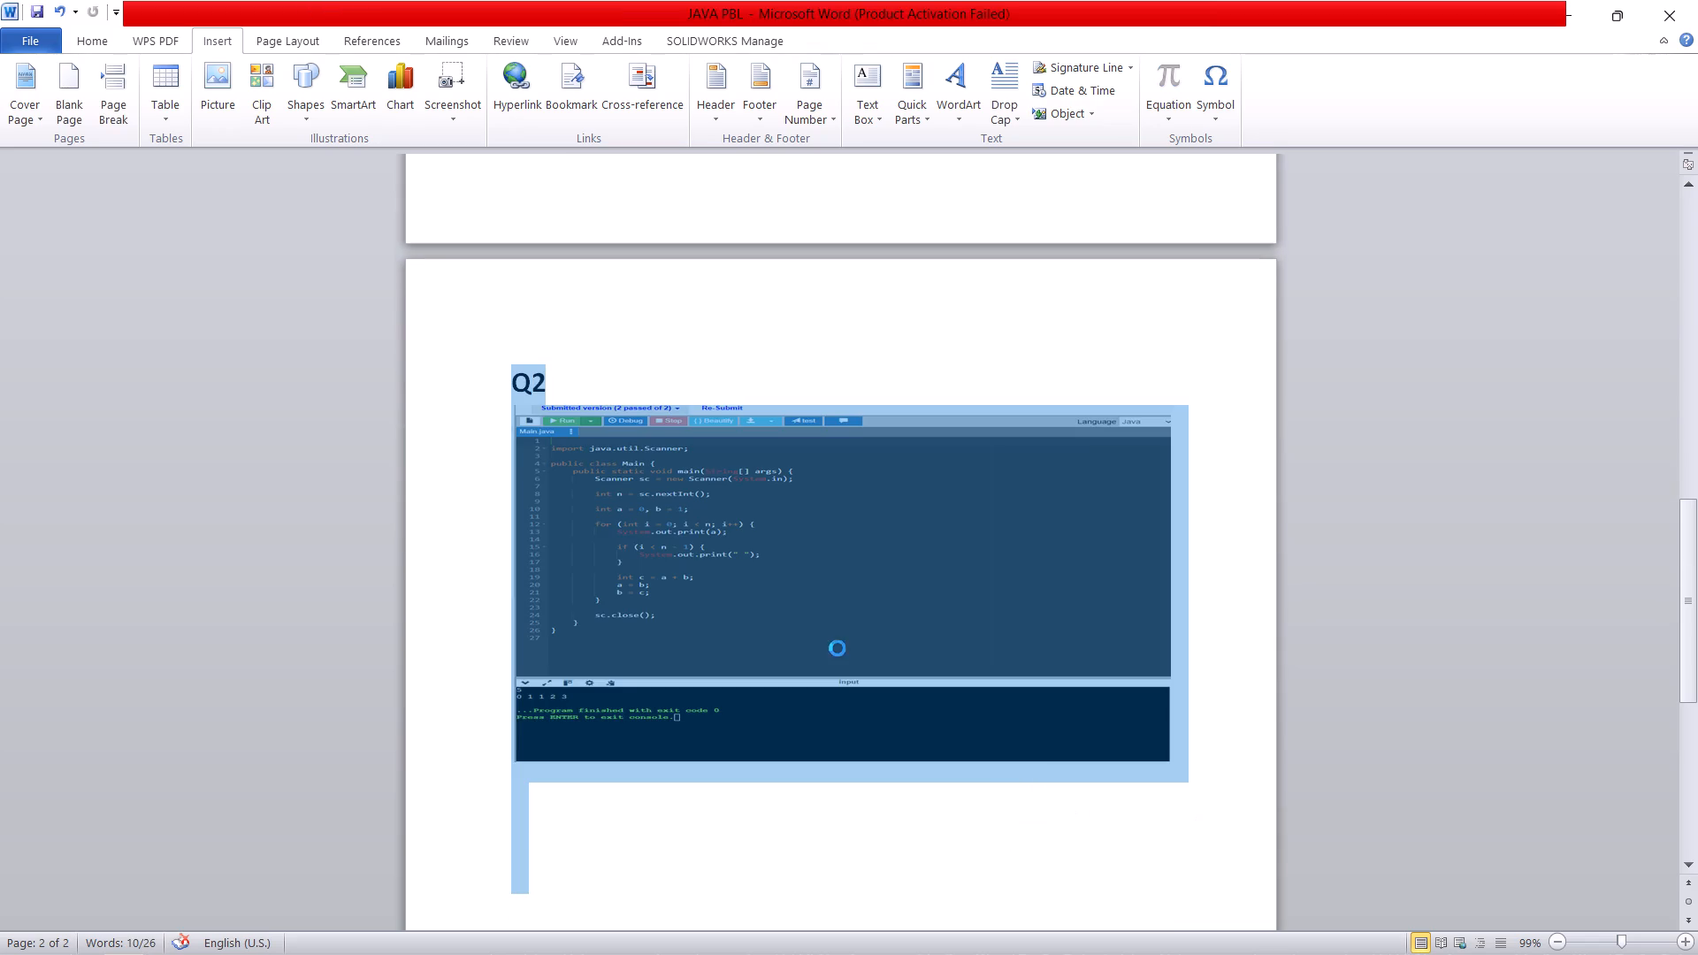
{"action": "scroll", "coordinate": [738, 549], "scroll_direction": "up", "scroll_amount": 10}
{"action": "left_click", "coordinate": [630, 400]}
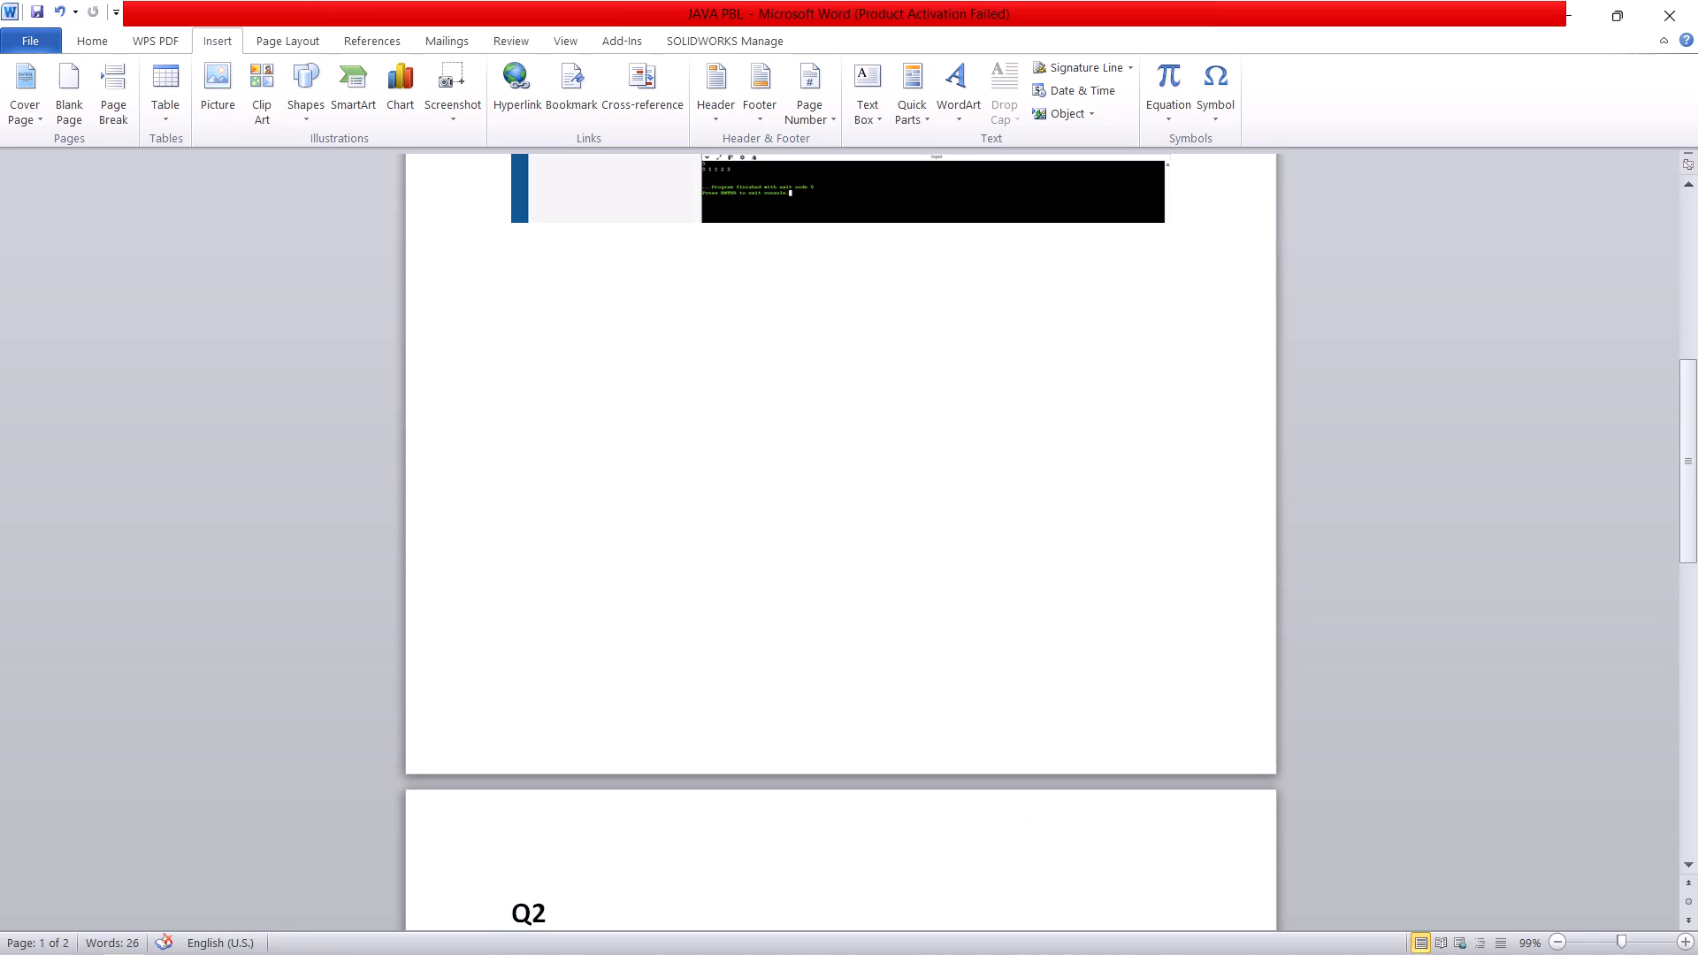
{"action": "key", "text": "ctrl+v"}
Delete the original Q2 heading and screenshot from the second page.
{"action": "scroll", "coordinate": [578, 325], "scroll_direction": "up", "scroll_amount": 4}
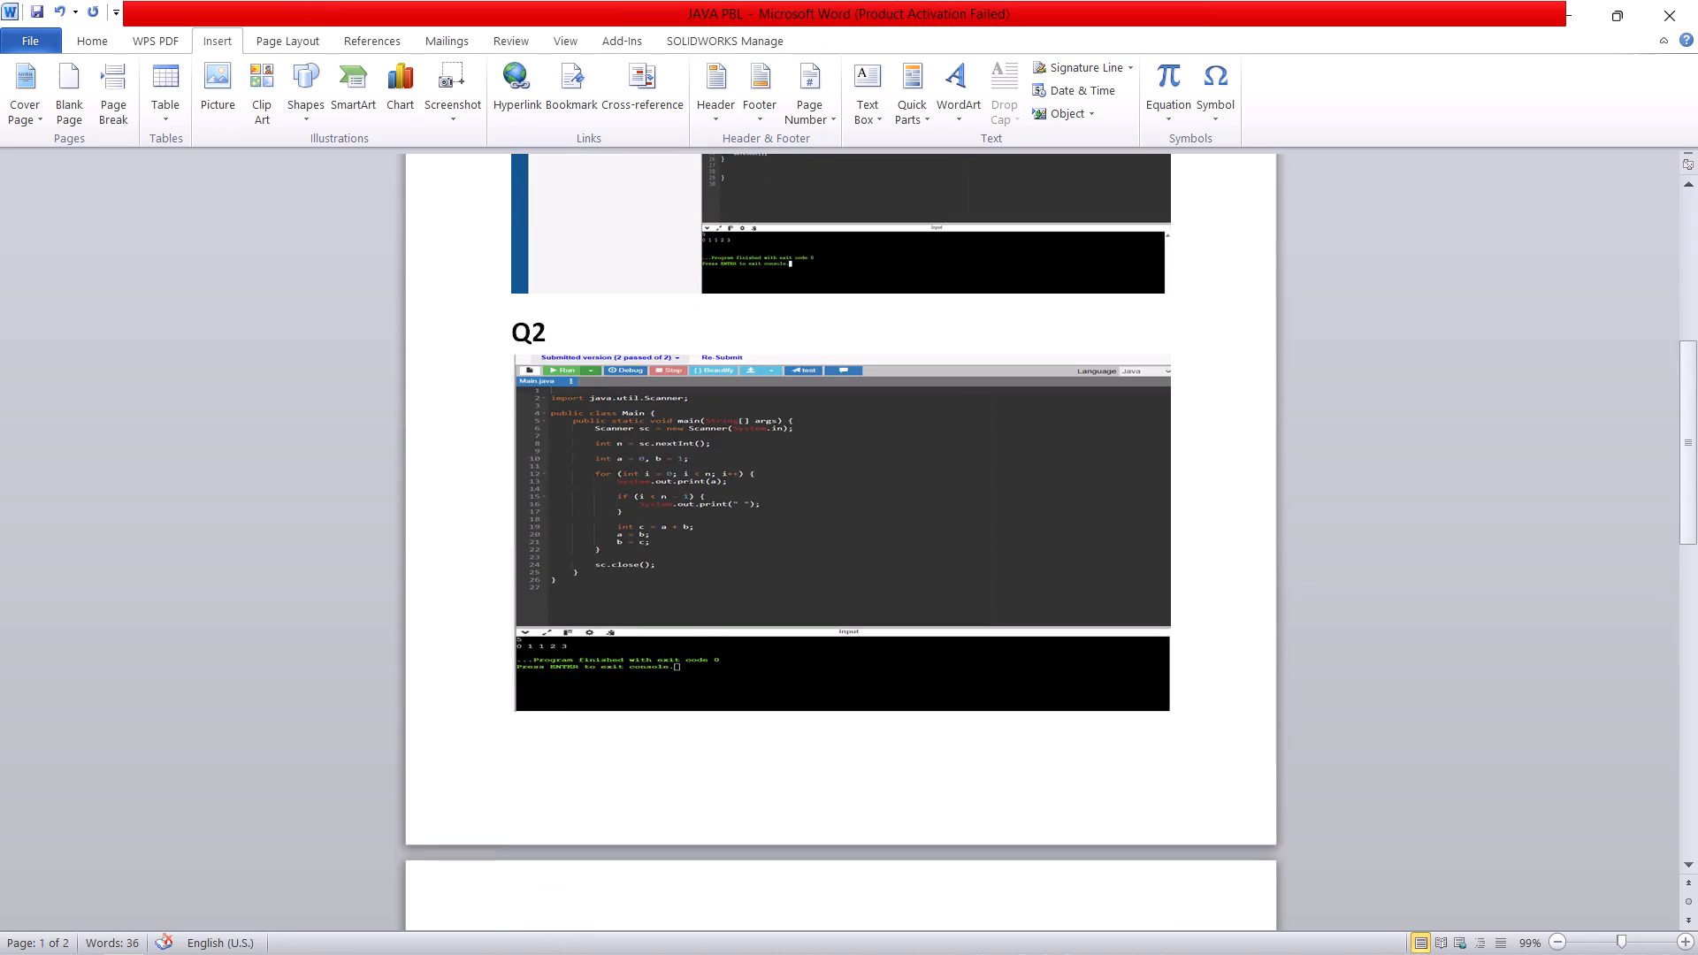
{"action": "scroll", "coordinate": [578, 325], "scroll_direction": "down", "scroll_amount": 6}
{"action": "scroll", "coordinate": [562, 330], "scroll_direction": "up", "scroll_amount": 2}
{"action": "scroll", "coordinate": [562, 330], "scroll_direction": "down", "scroll_amount": 10}
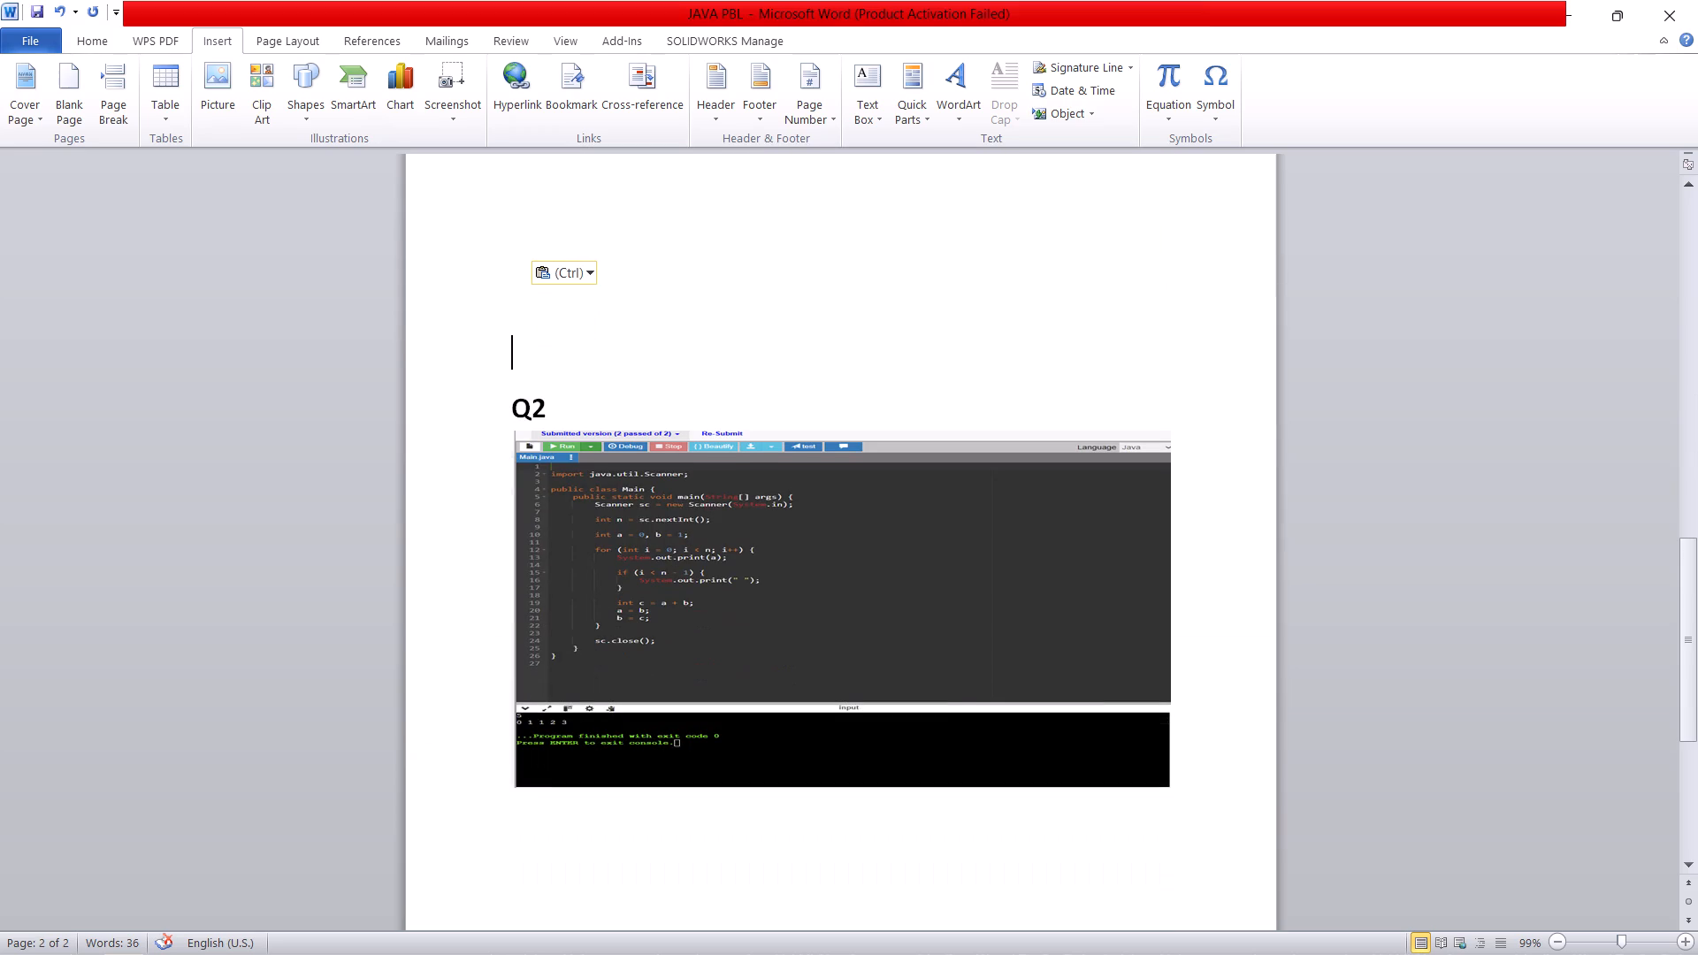
{"action": "left_click_drag", "start_coordinate": [500, 386], "coordinate": [1173, 816]}
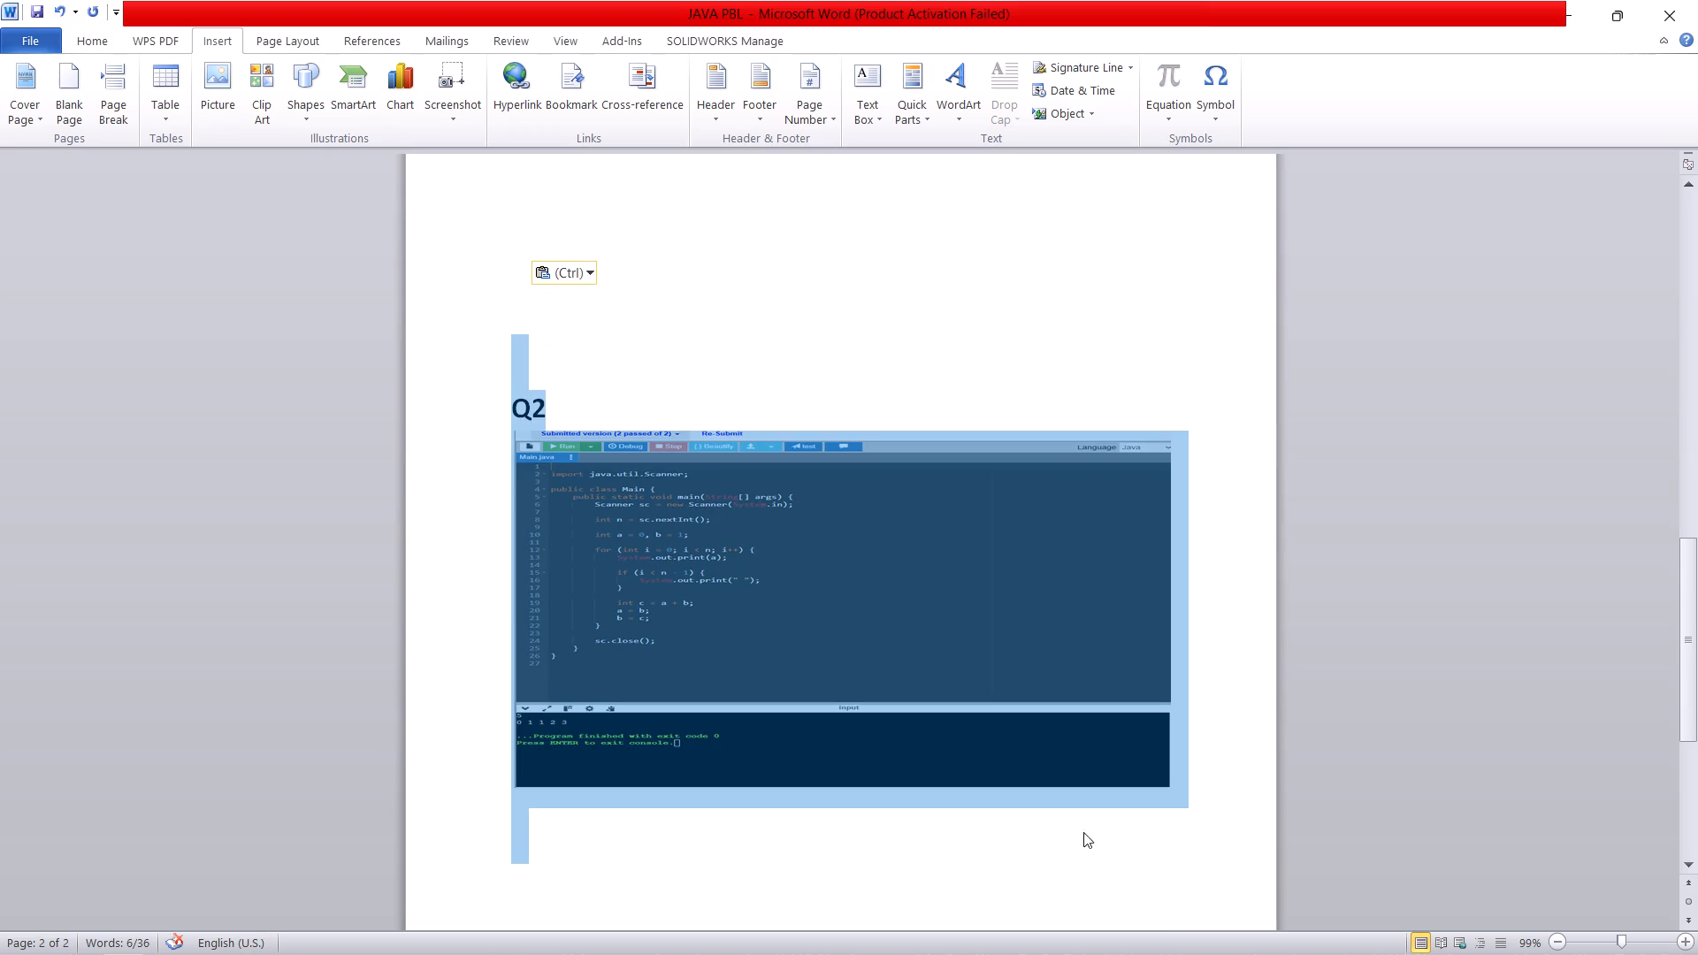
{"action": "key", "text": "Delete"}
Add the heading Q3 at the top of the second page, followed by a new line.
{"action": "scroll", "coordinate": [799, 616], "scroll_direction": "up", "scroll_amount": 4}
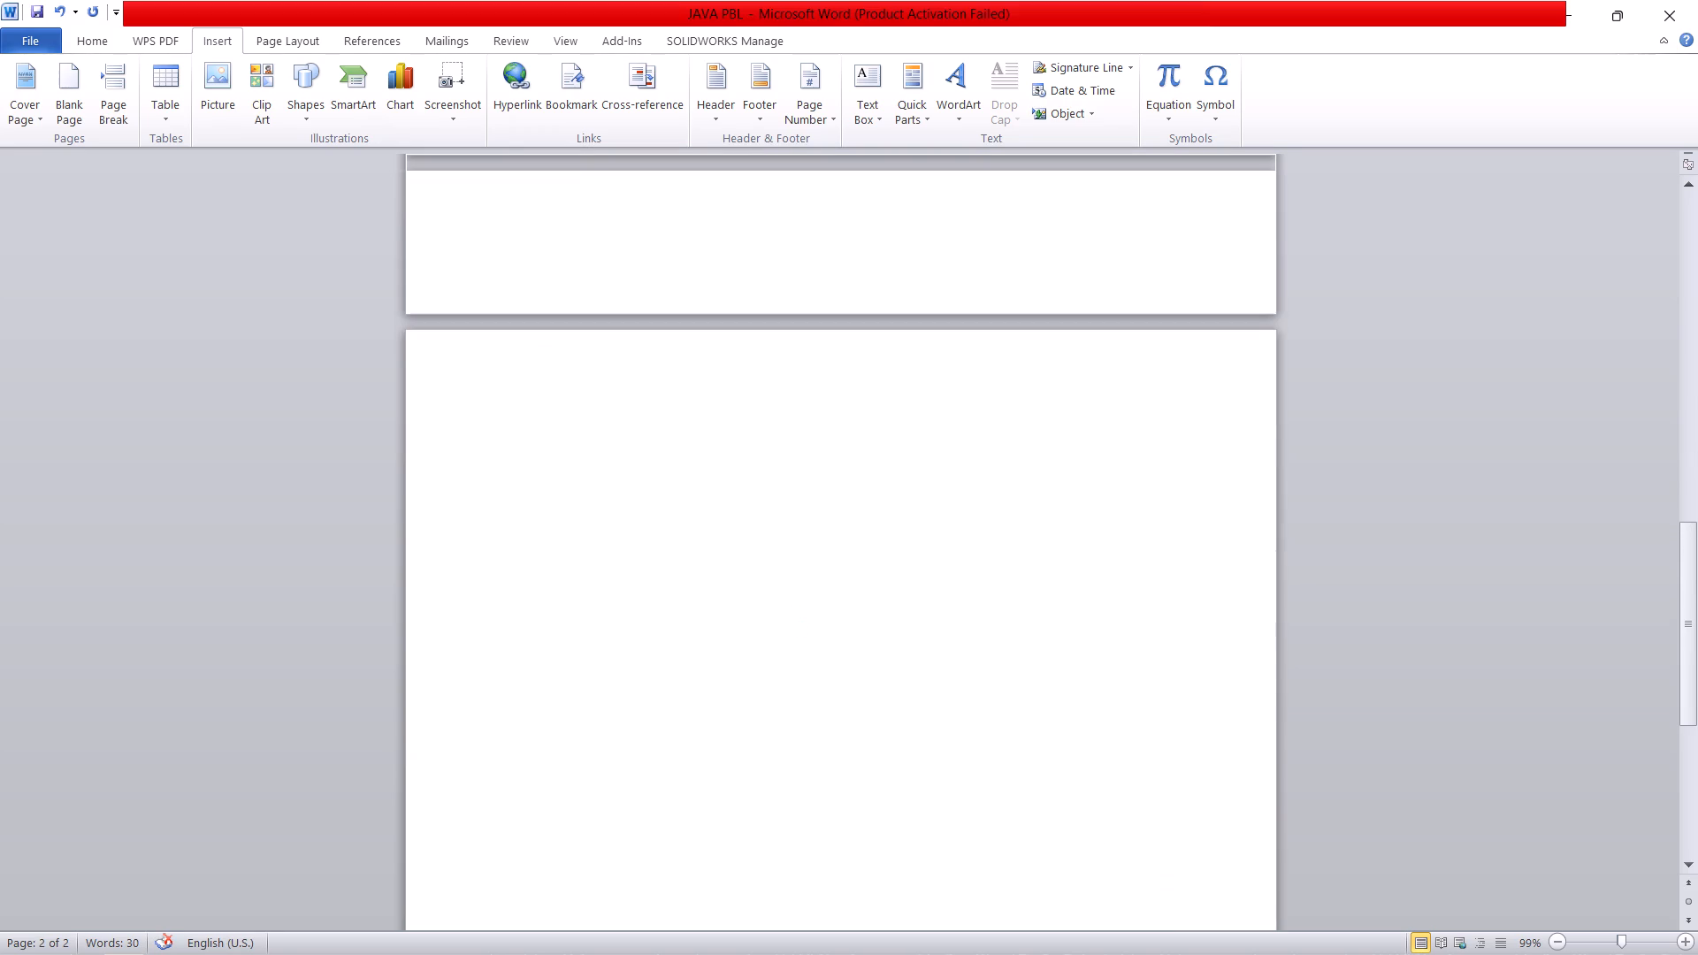
{"action": "left_click", "coordinate": [539, 412]}
{"action": "left_click", "coordinate": [531, 364]}
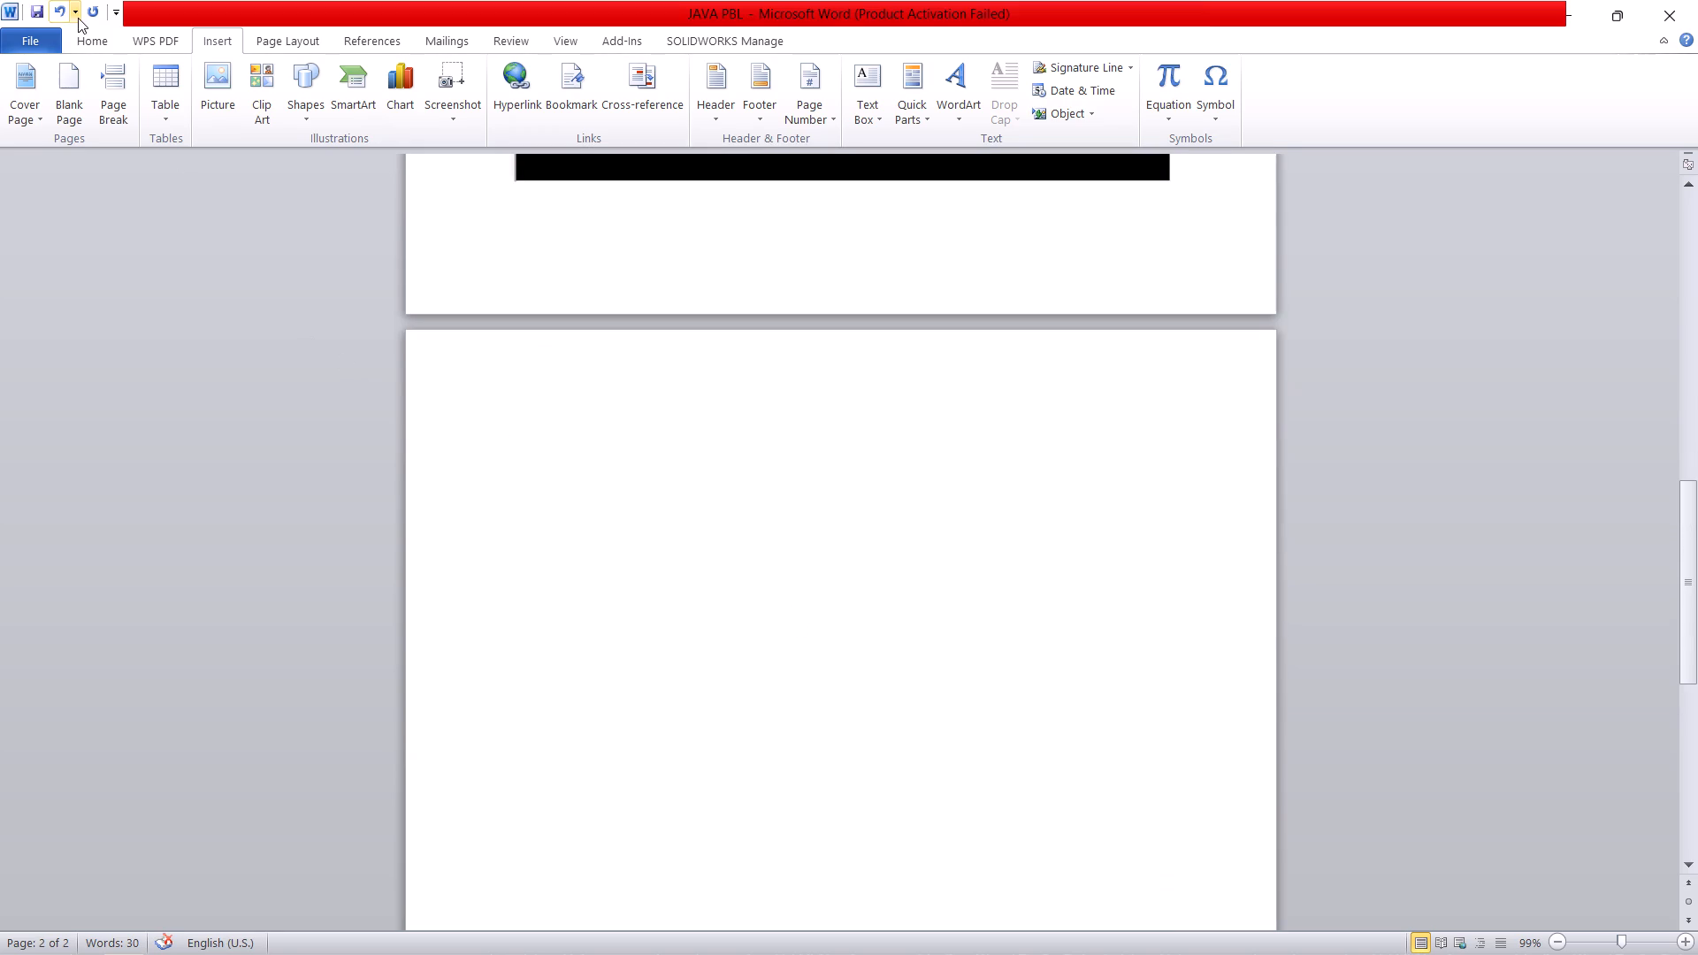
{"action": "left_click", "coordinate": [42, 39]}
{"action": "left_click", "coordinate": [69, 50]}
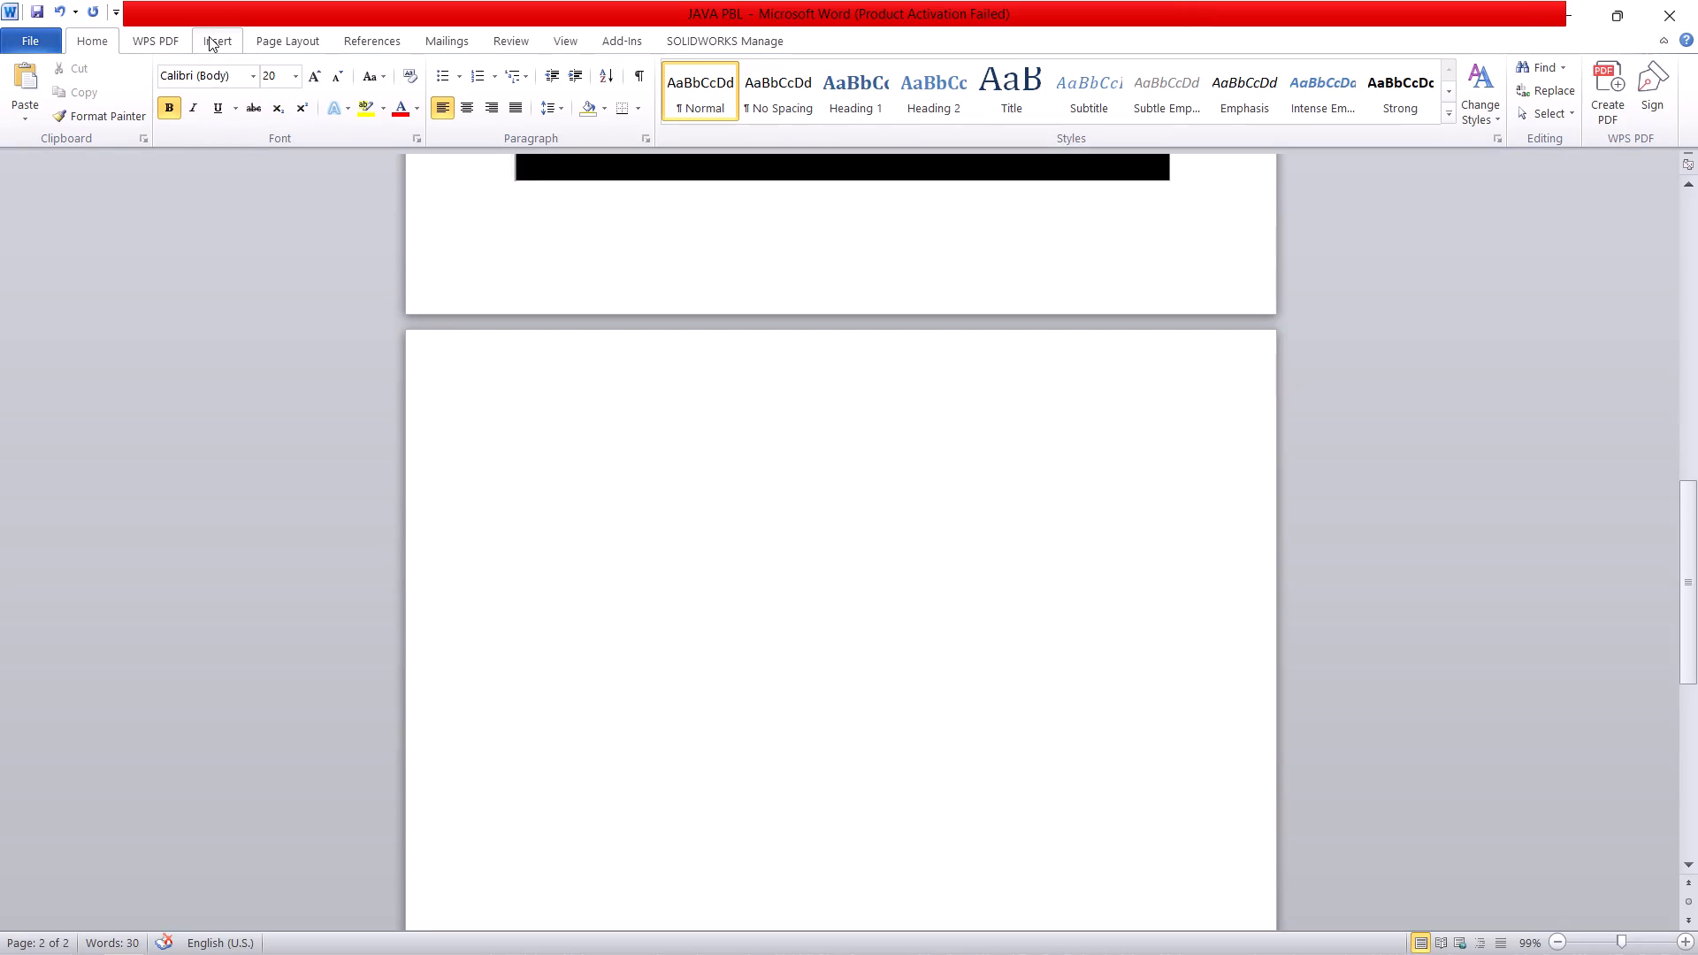
{"action": "type", "text": "Q3"}
{"action": "key", "text": "Return"}
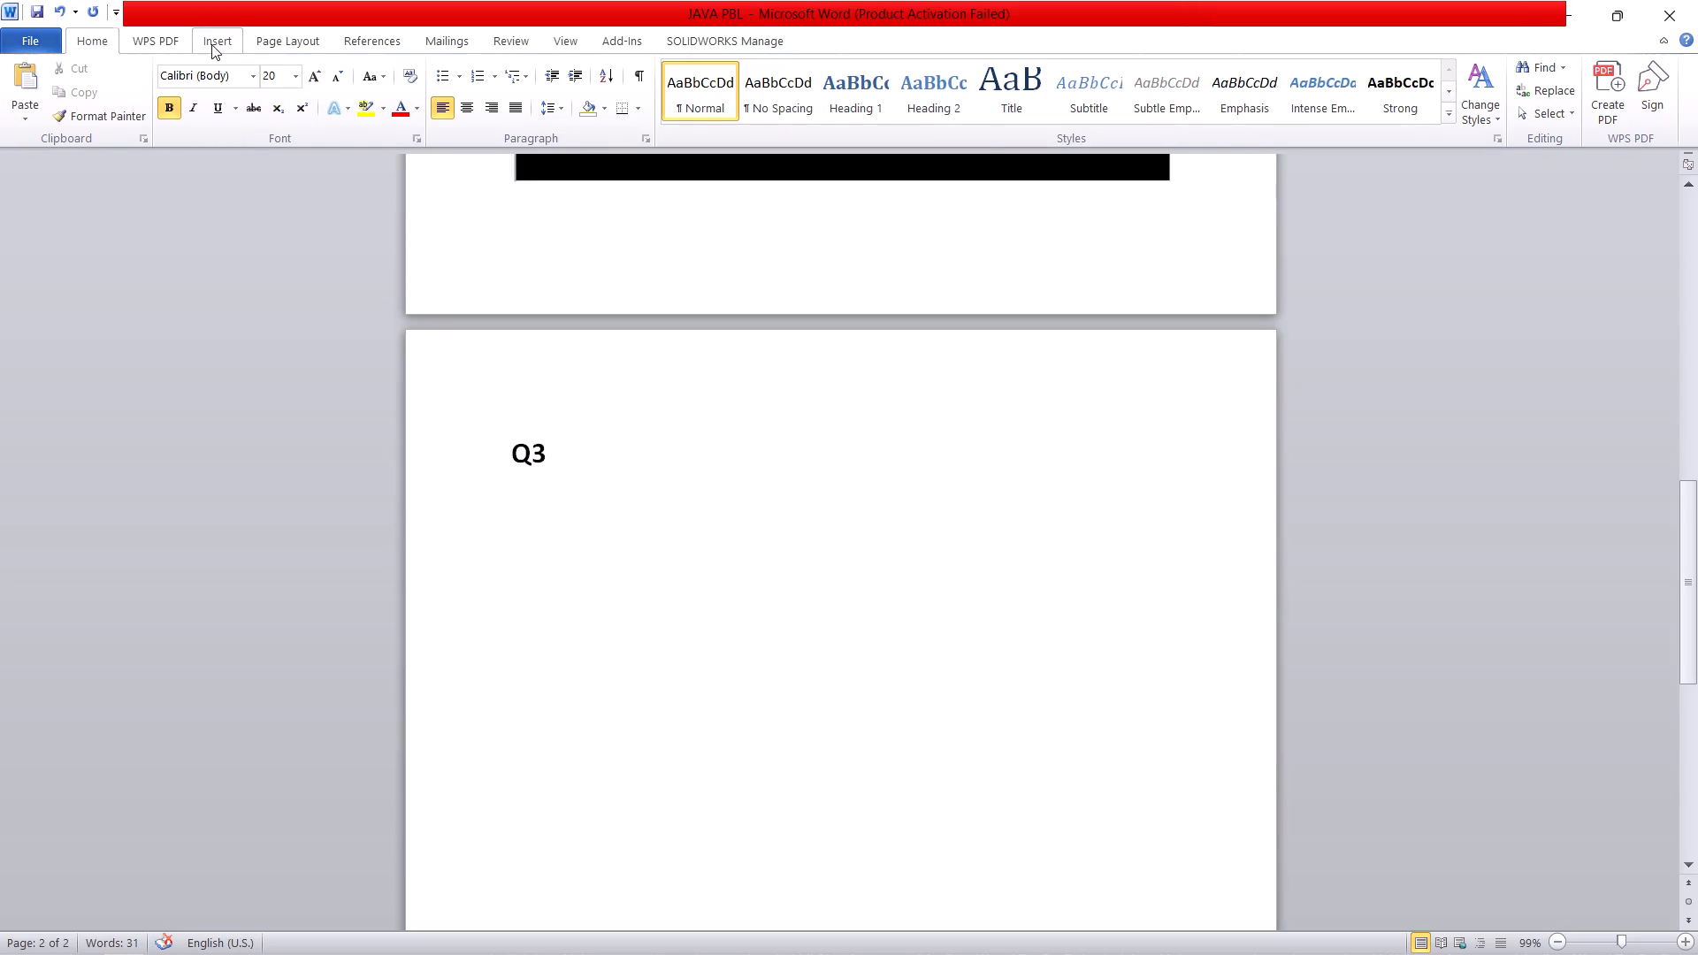
{"action": "left_click", "coordinate": [211, 44]}
{"action": "left_click", "coordinate": [224, 80]}
{"action": "scroll", "coordinate": [423, 275], "scroll_direction": "down", "scroll_amount": 17}
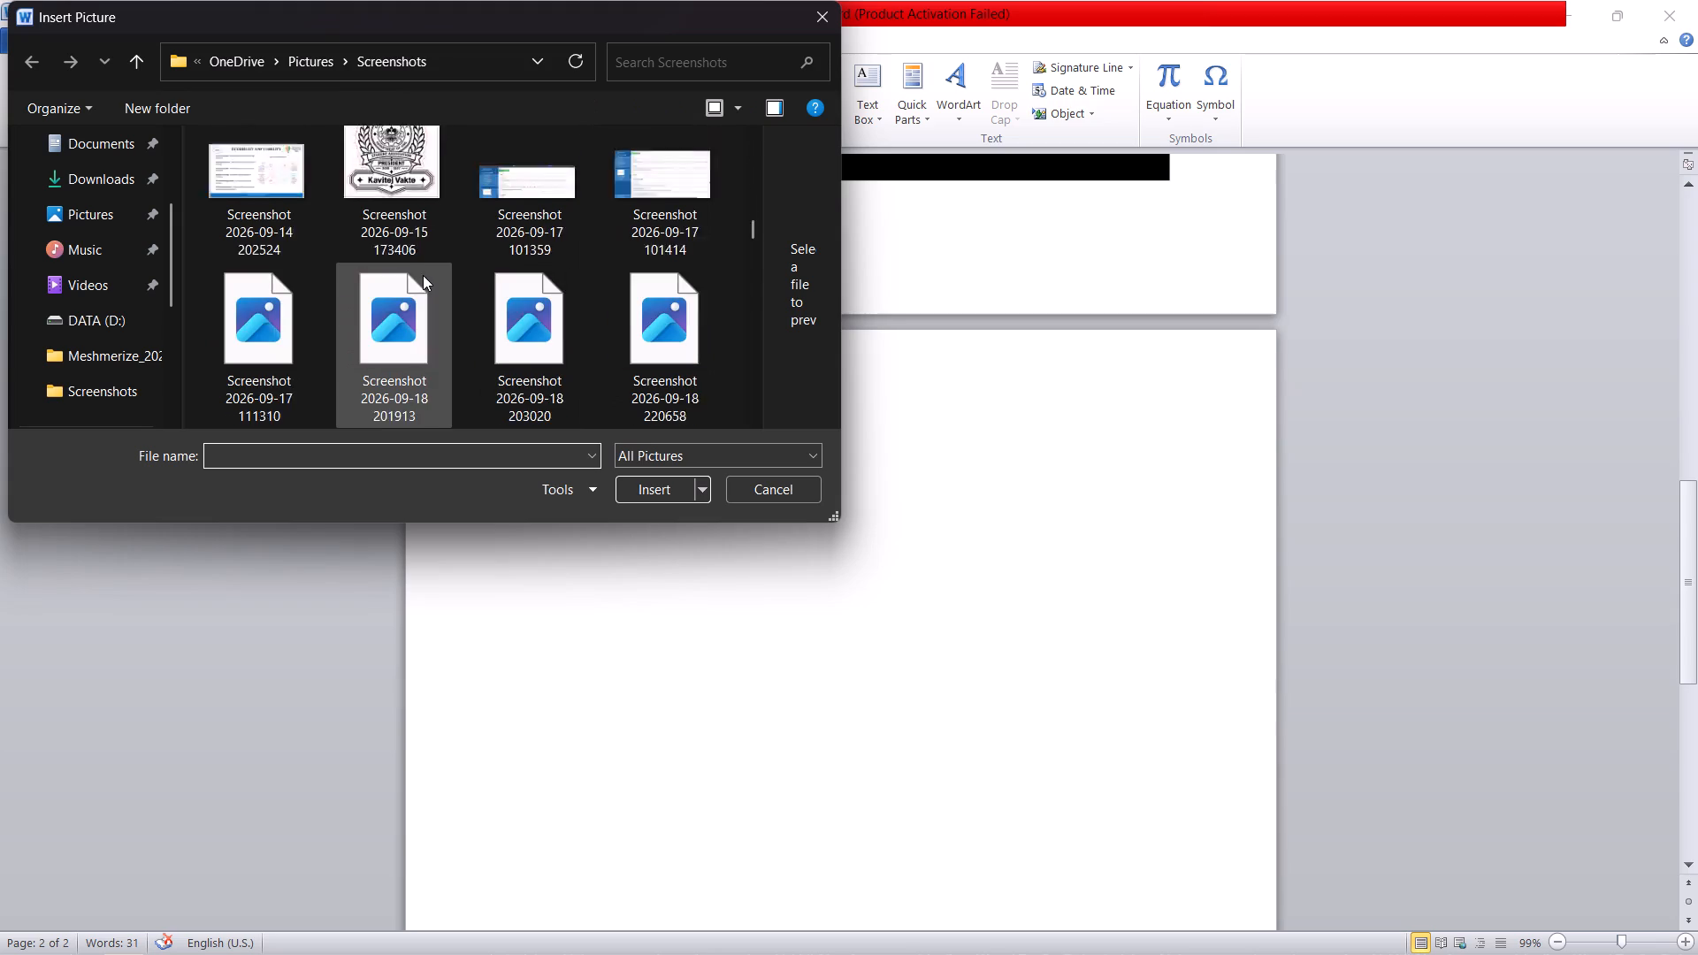
{"action": "scroll", "coordinate": [423, 275], "scroll_direction": "down", "scroll_amount": 20}
{"action": "scroll", "coordinate": [423, 275], "scroll_direction": "down", "scroll_amount": 15}
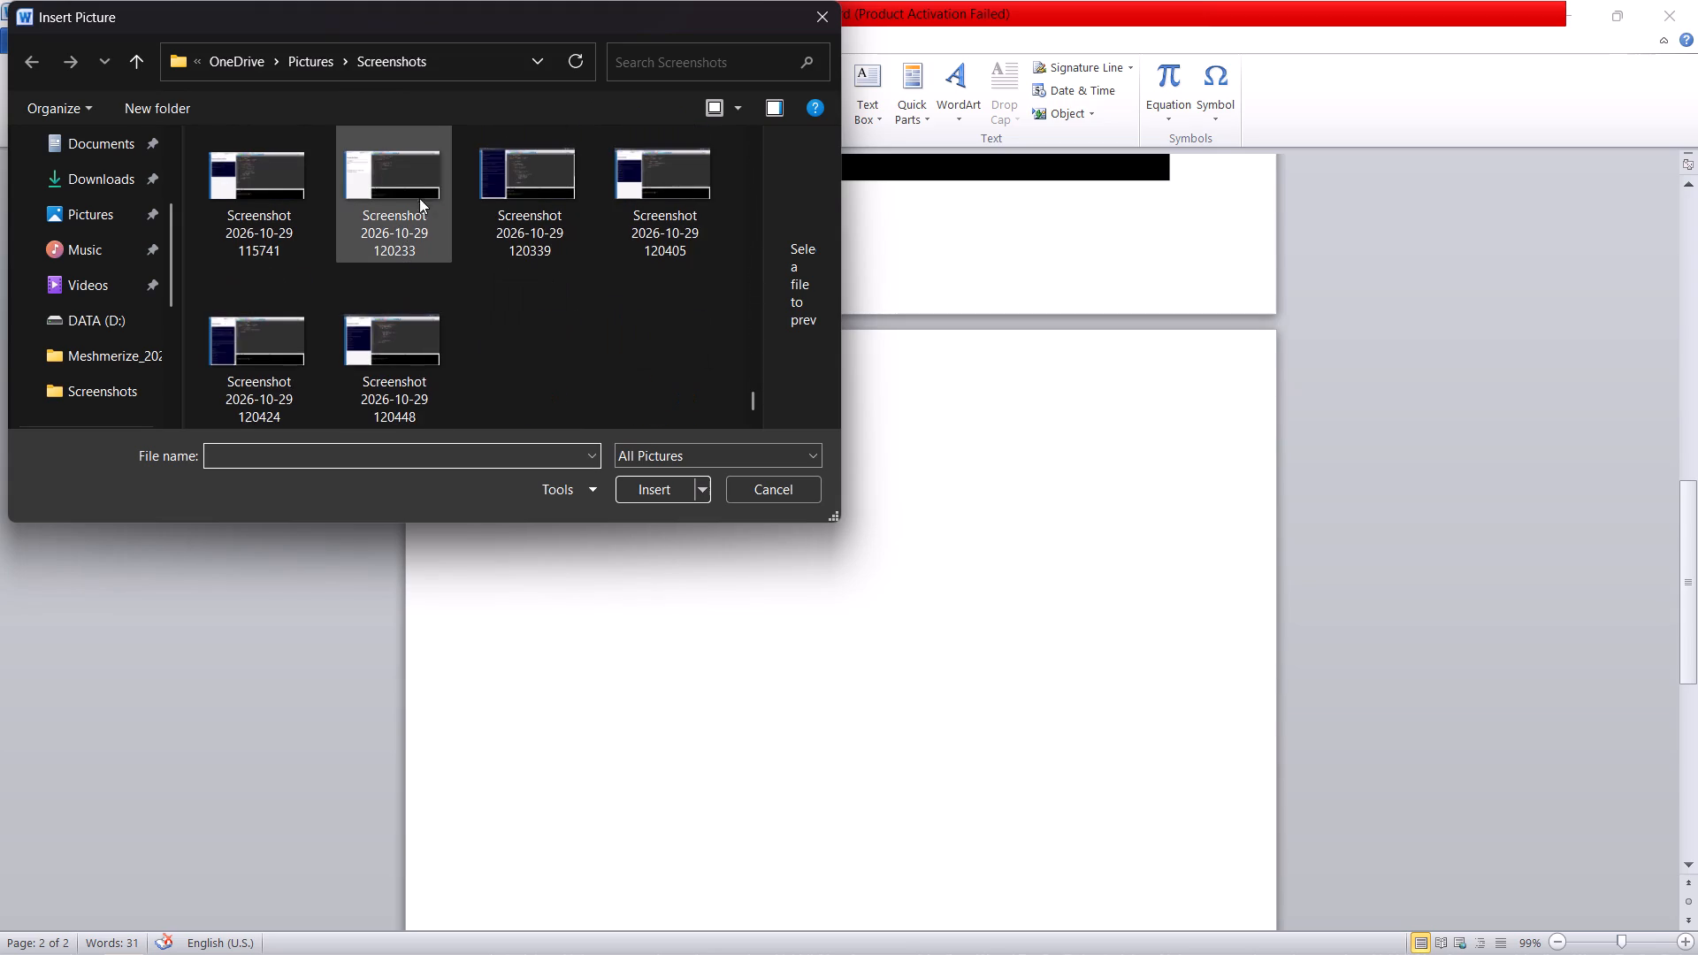
{"action": "left_click", "coordinate": [412, 172]}
{"action": "left_click", "coordinate": [642, 482]}
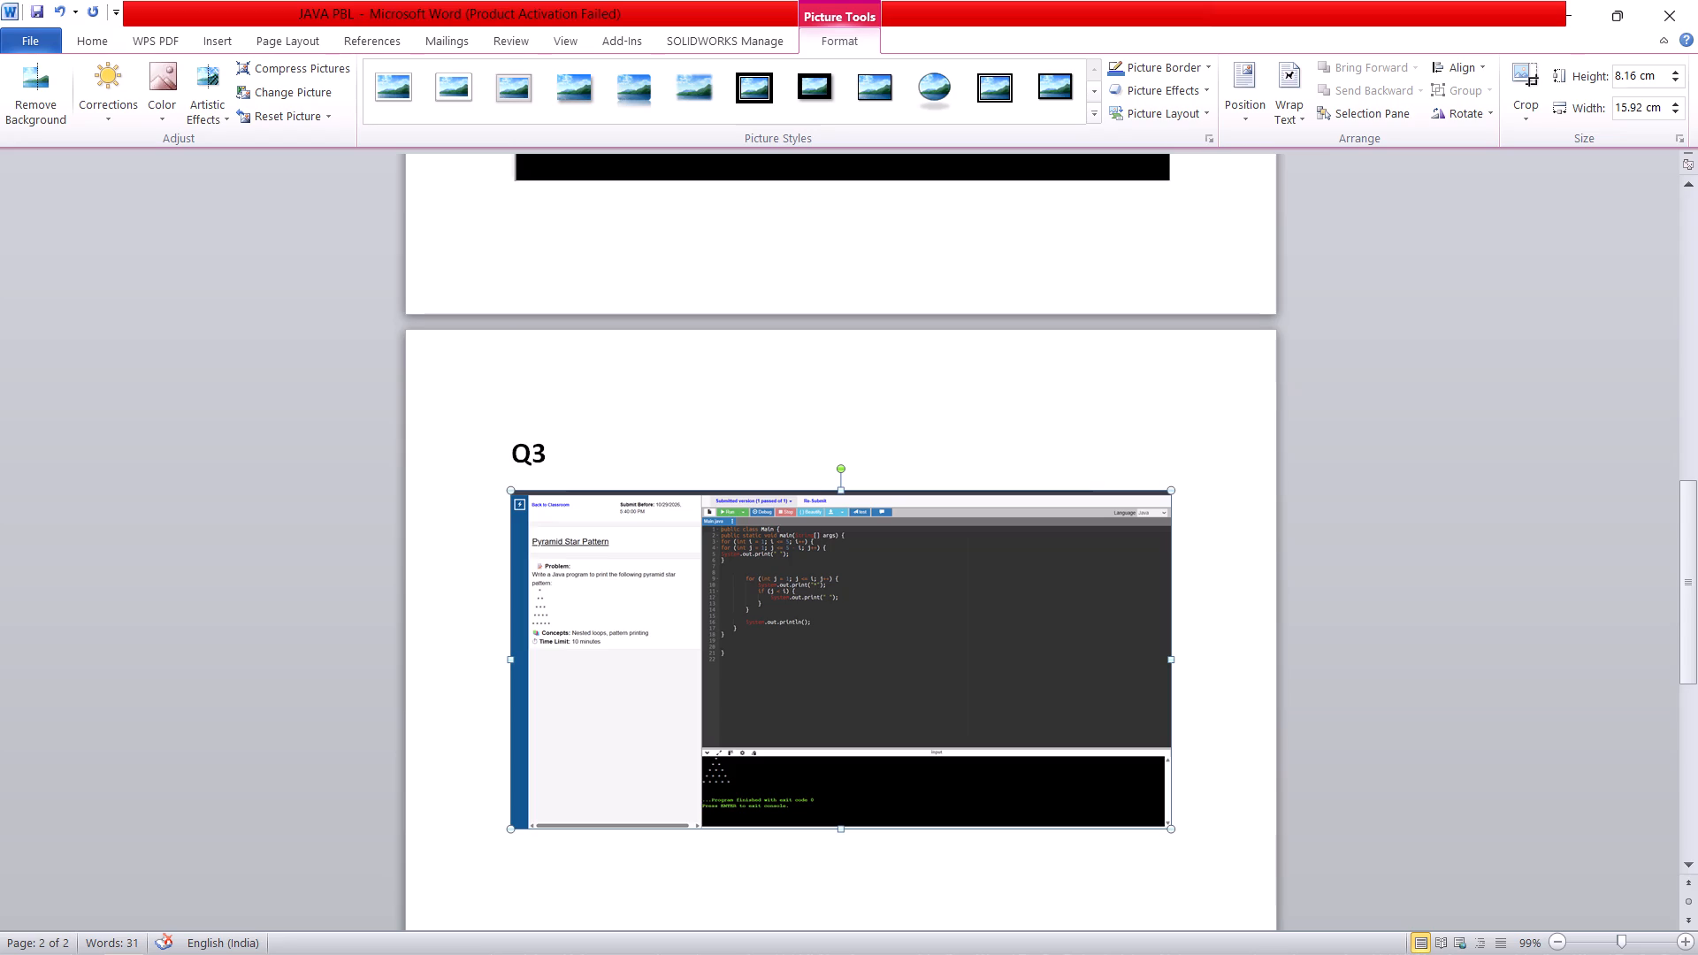
Add the heading Q4 directly below the Q3 screenshot, followed by a new line.
{"action": "scroll", "coordinate": [535, 463], "scroll_direction": "down", "scroll_amount": 9}
{"action": "left_click", "coordinate": [568, 454]}
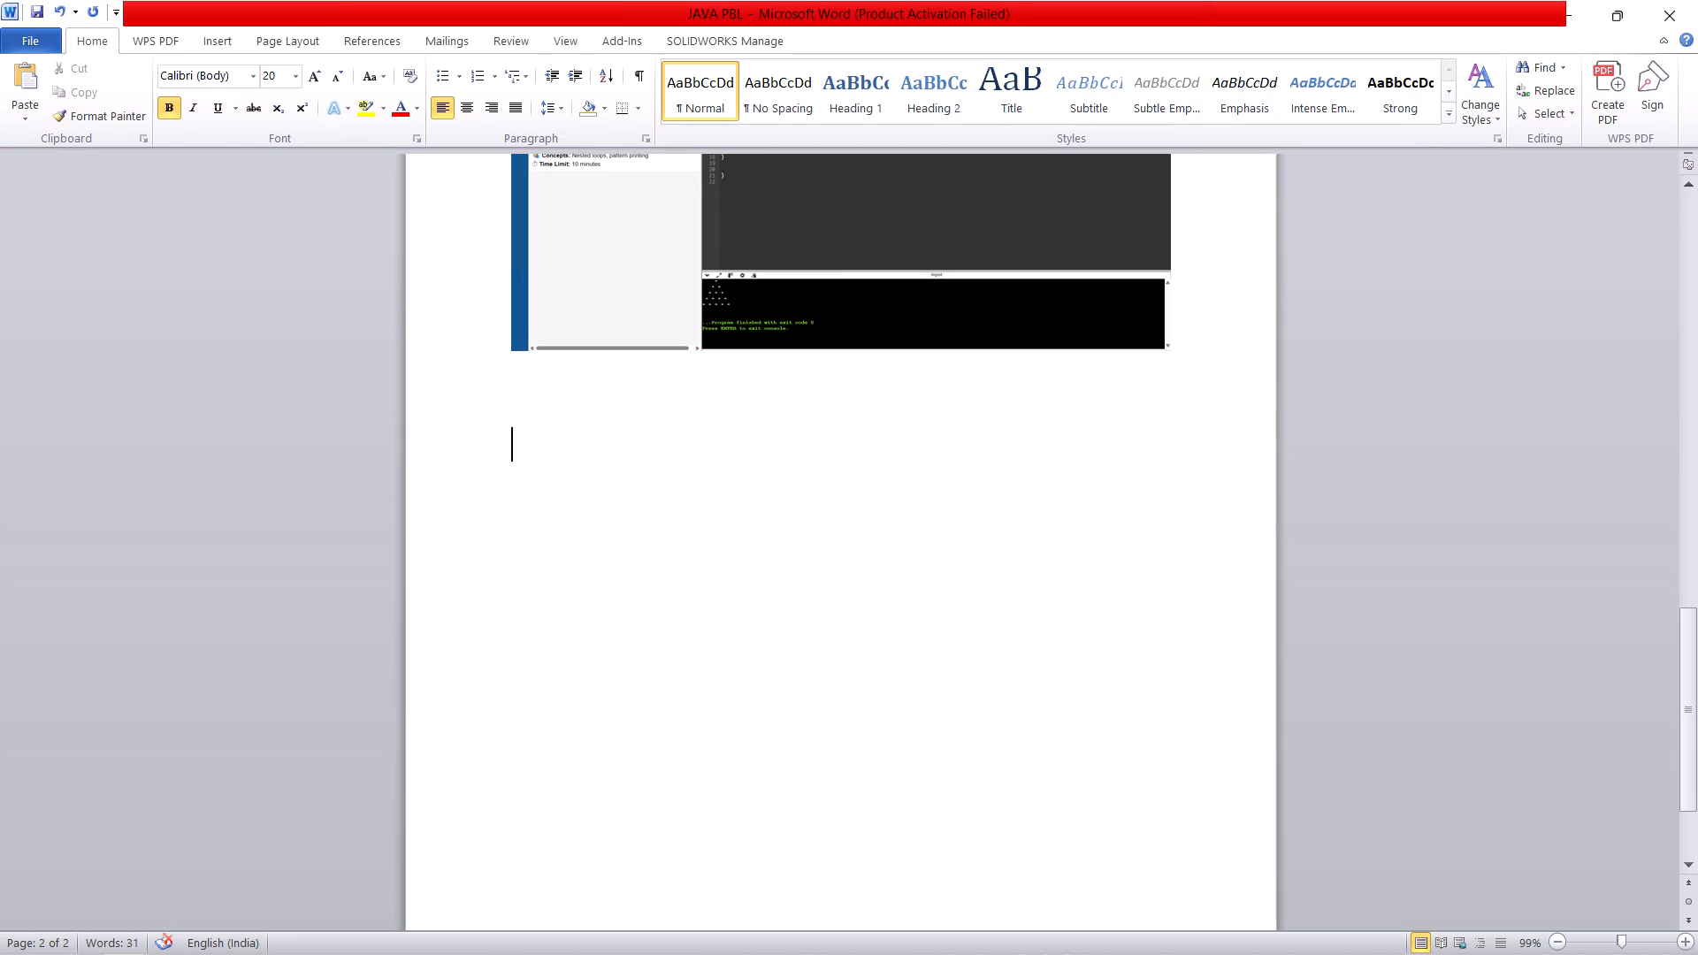
{"action": "key", "text": "Up"}
{"action": "type", "text": "Q4"}
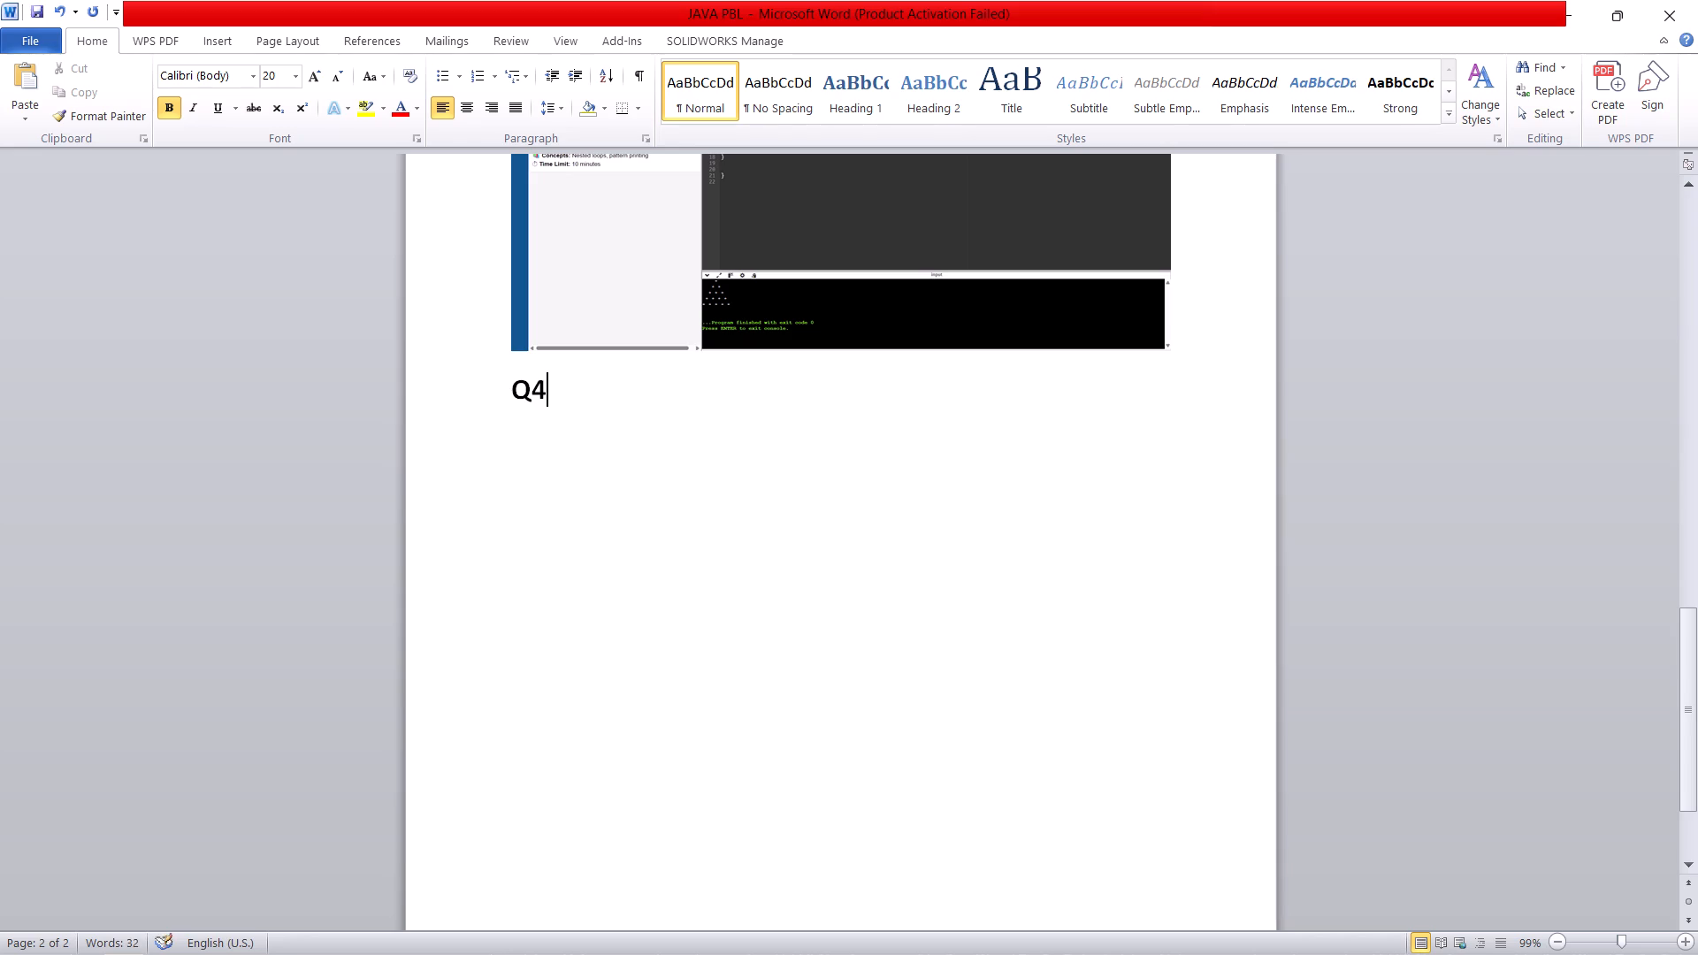
{"action": "key", "text": "Return"}
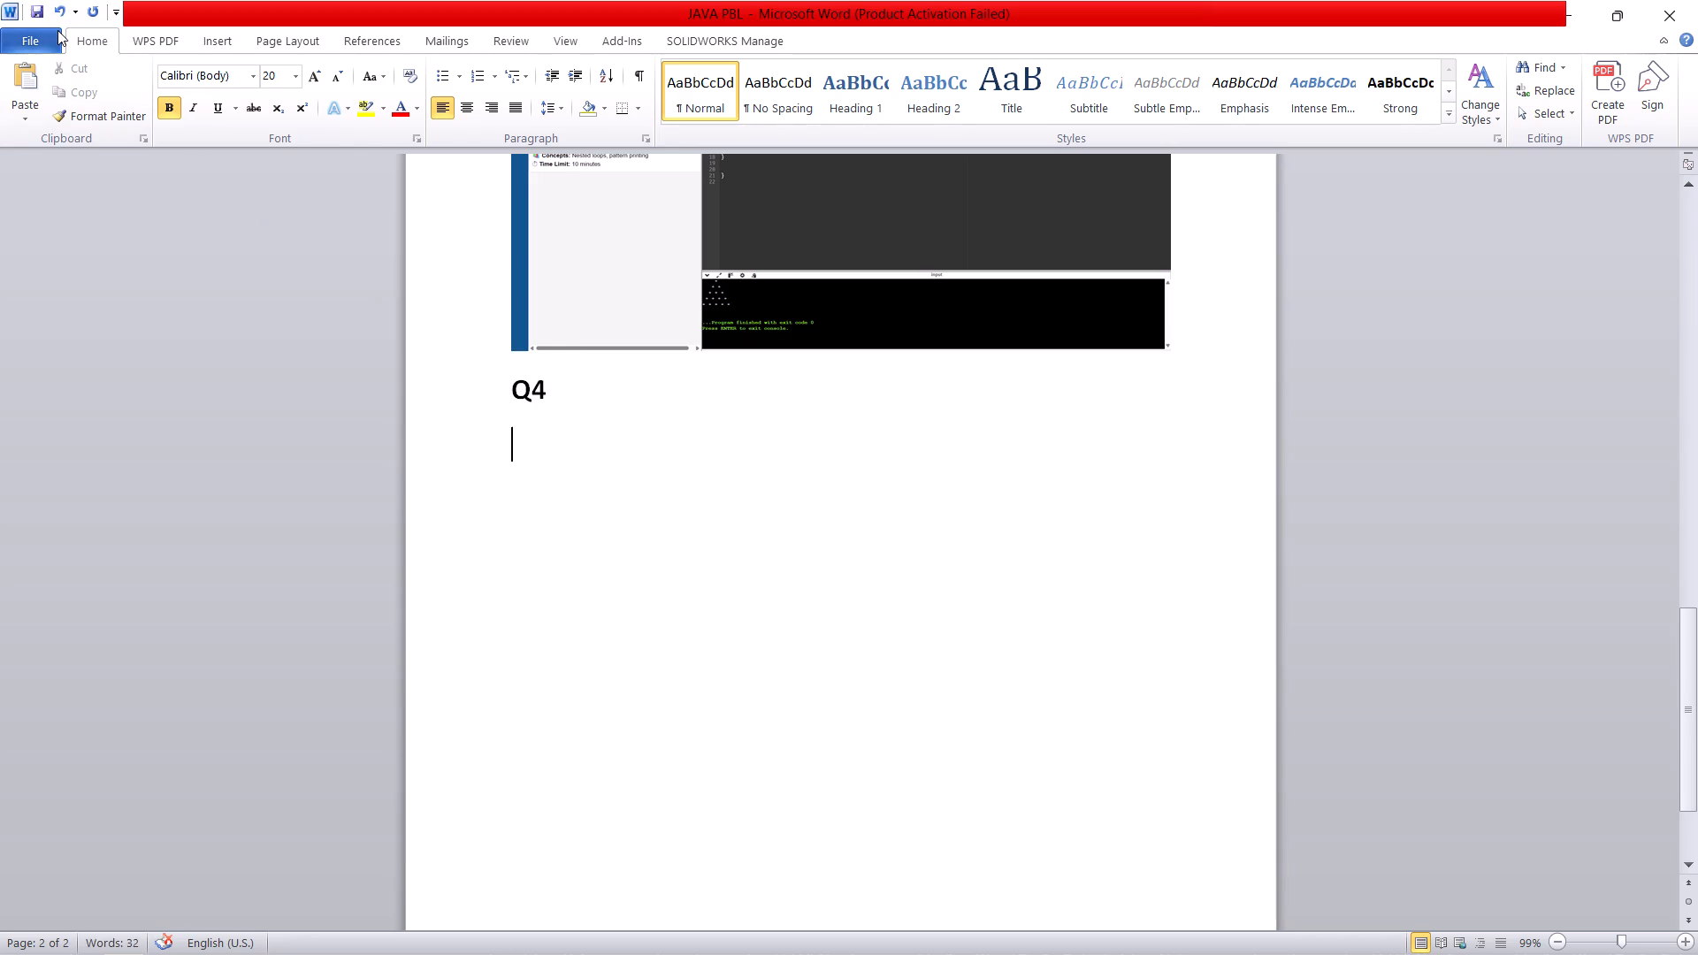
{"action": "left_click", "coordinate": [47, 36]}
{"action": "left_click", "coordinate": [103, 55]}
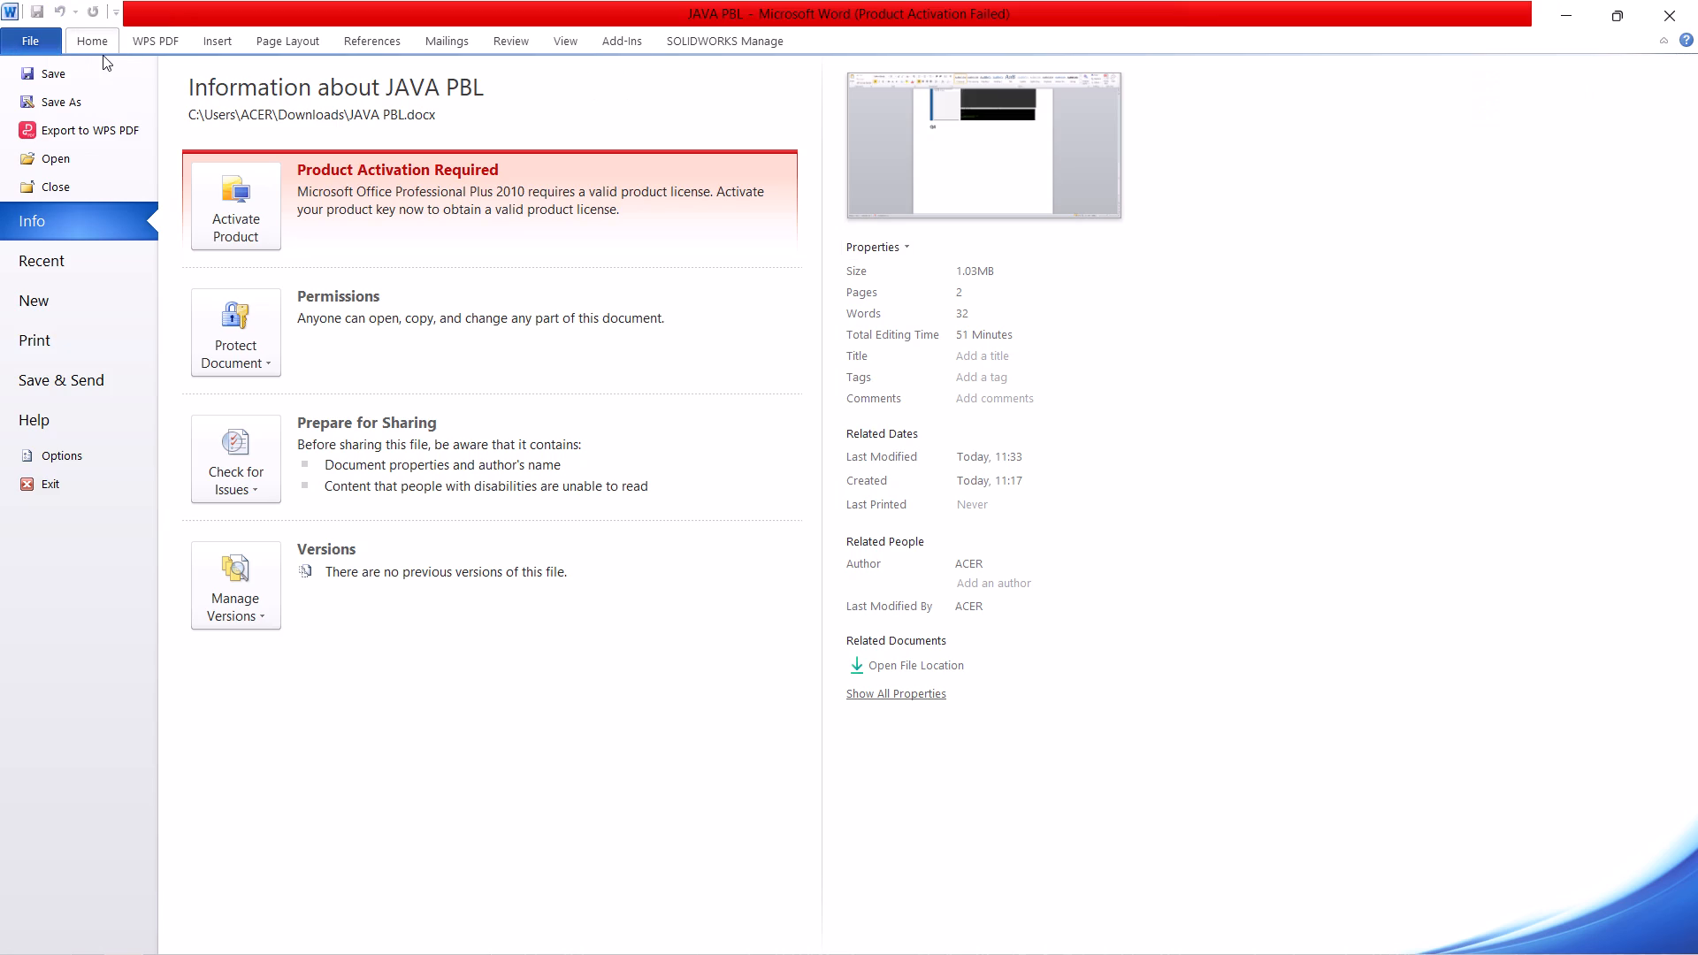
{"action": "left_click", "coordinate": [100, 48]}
{"action": "left_click", "coordinate": [216, 49]}
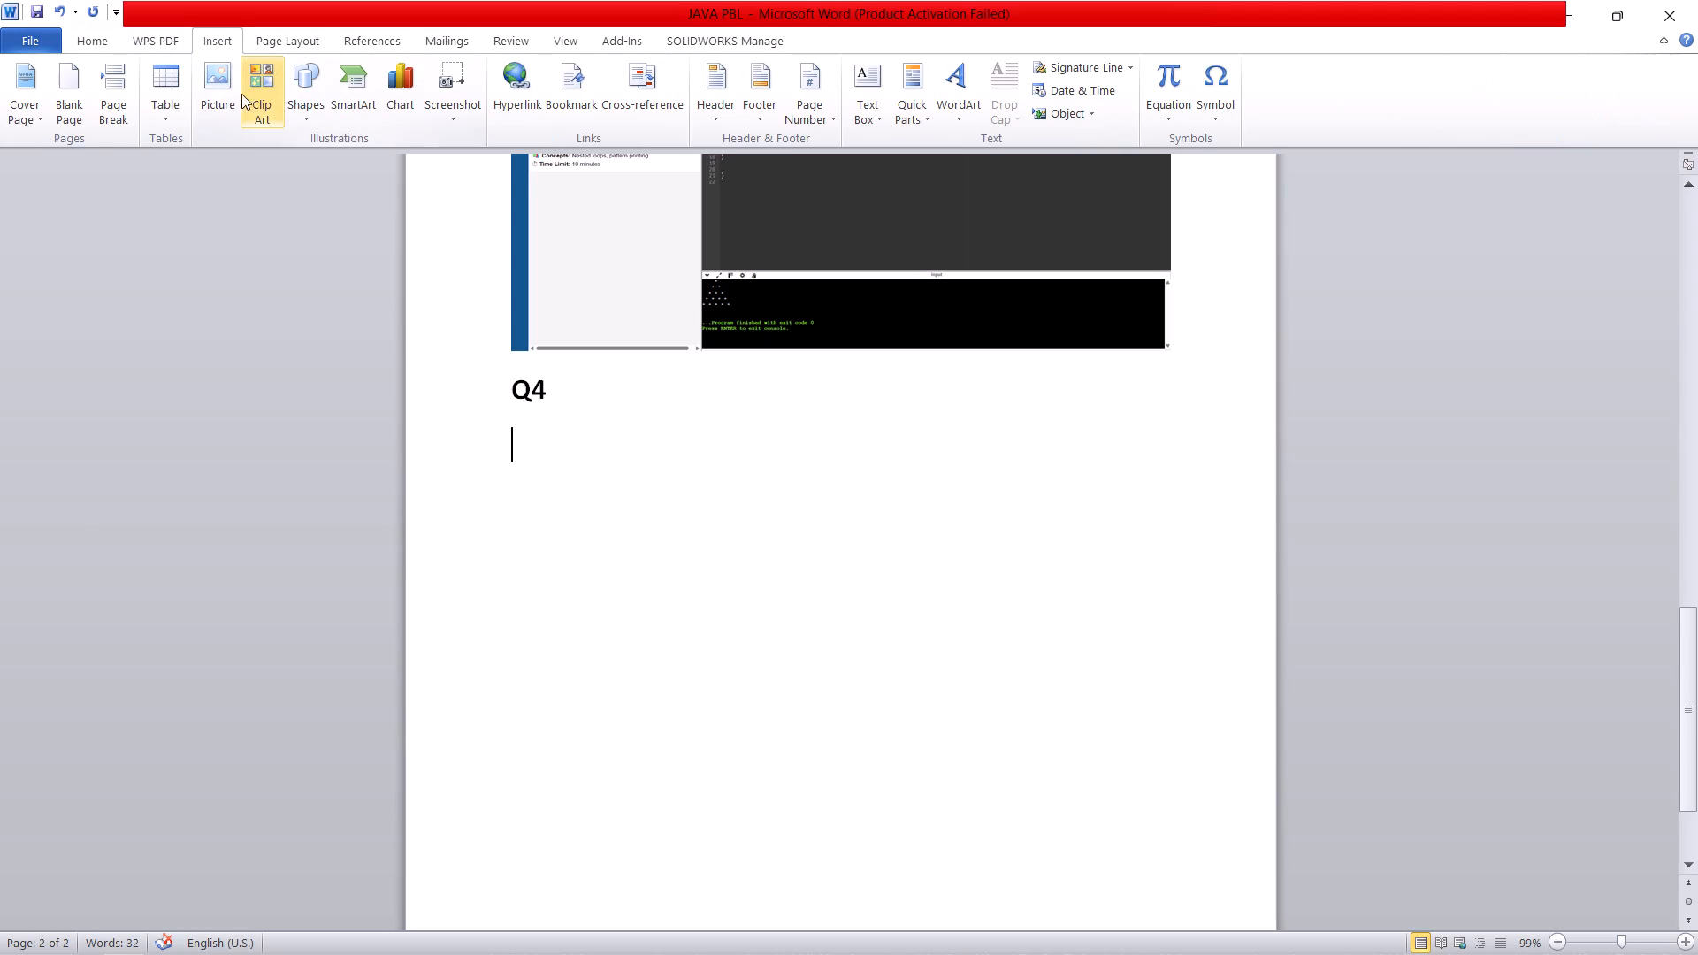
{"action": "left_click", "coordinate": [218, 69]}
{"action": "scroll", "coordinate": [486, 318], "scroll_direction": "down", "scroll_amount": 15}
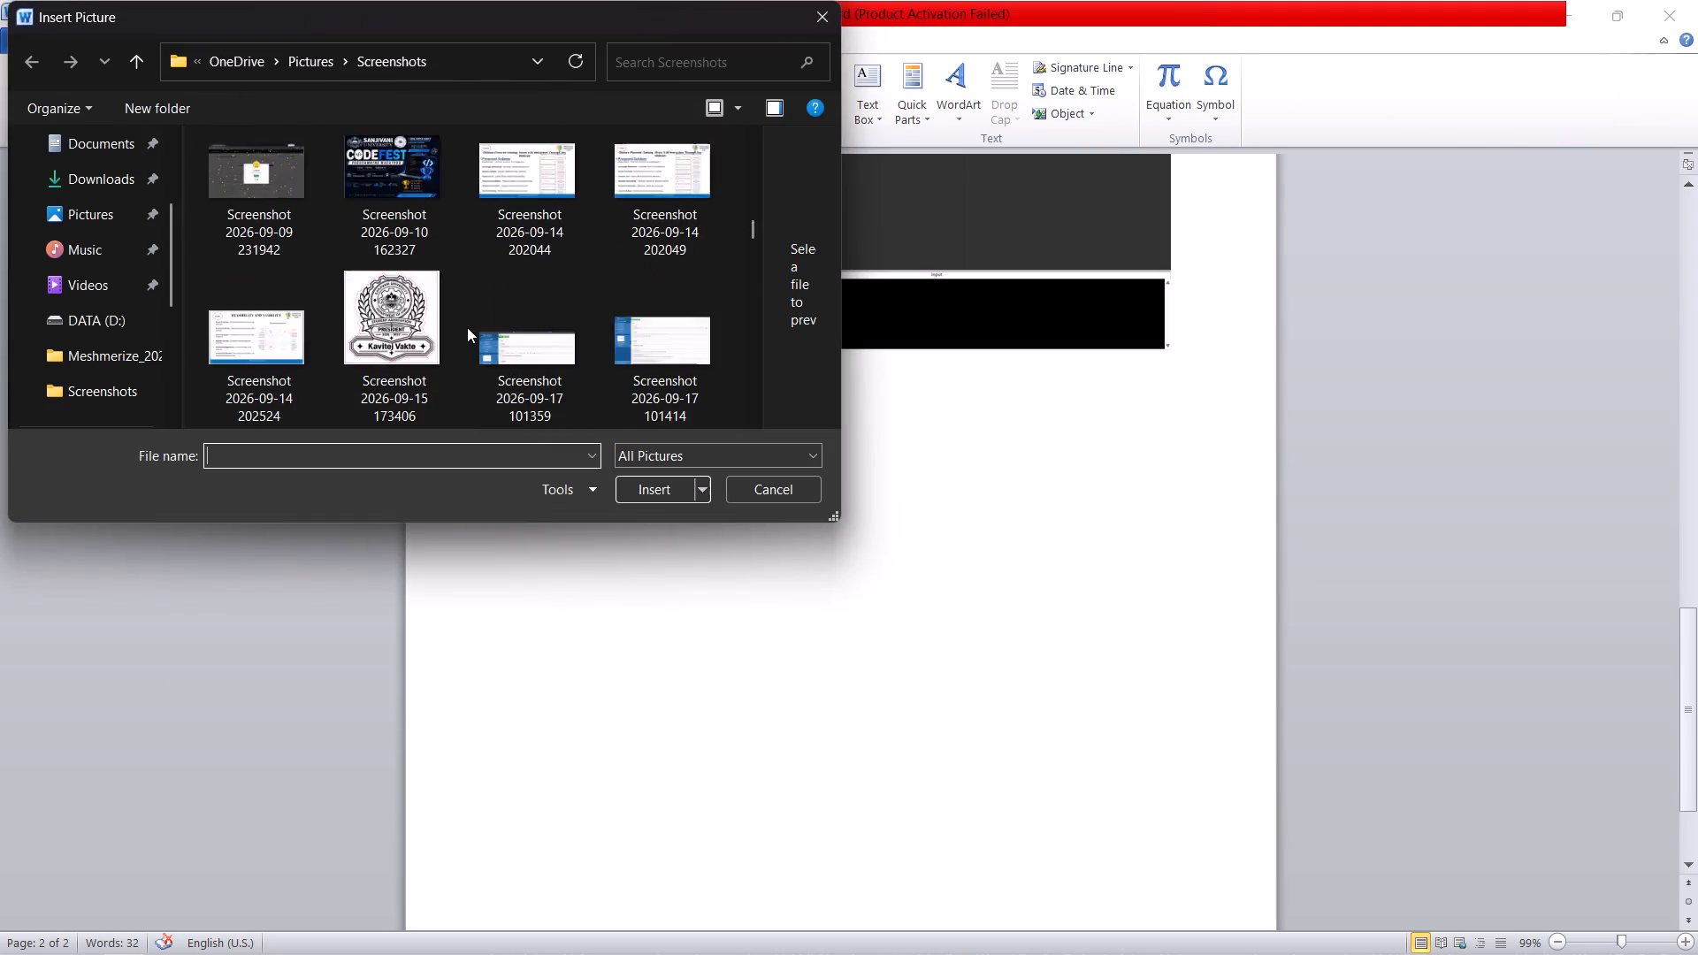
{"action": "scroll", "coordinate": [467, 327], "scroll_direction": "down", "scroll_amount": 20}
{"action": "scroll", "coordinate": [467, 327], "scroll_direction": "down", "scroll_amount": 18}
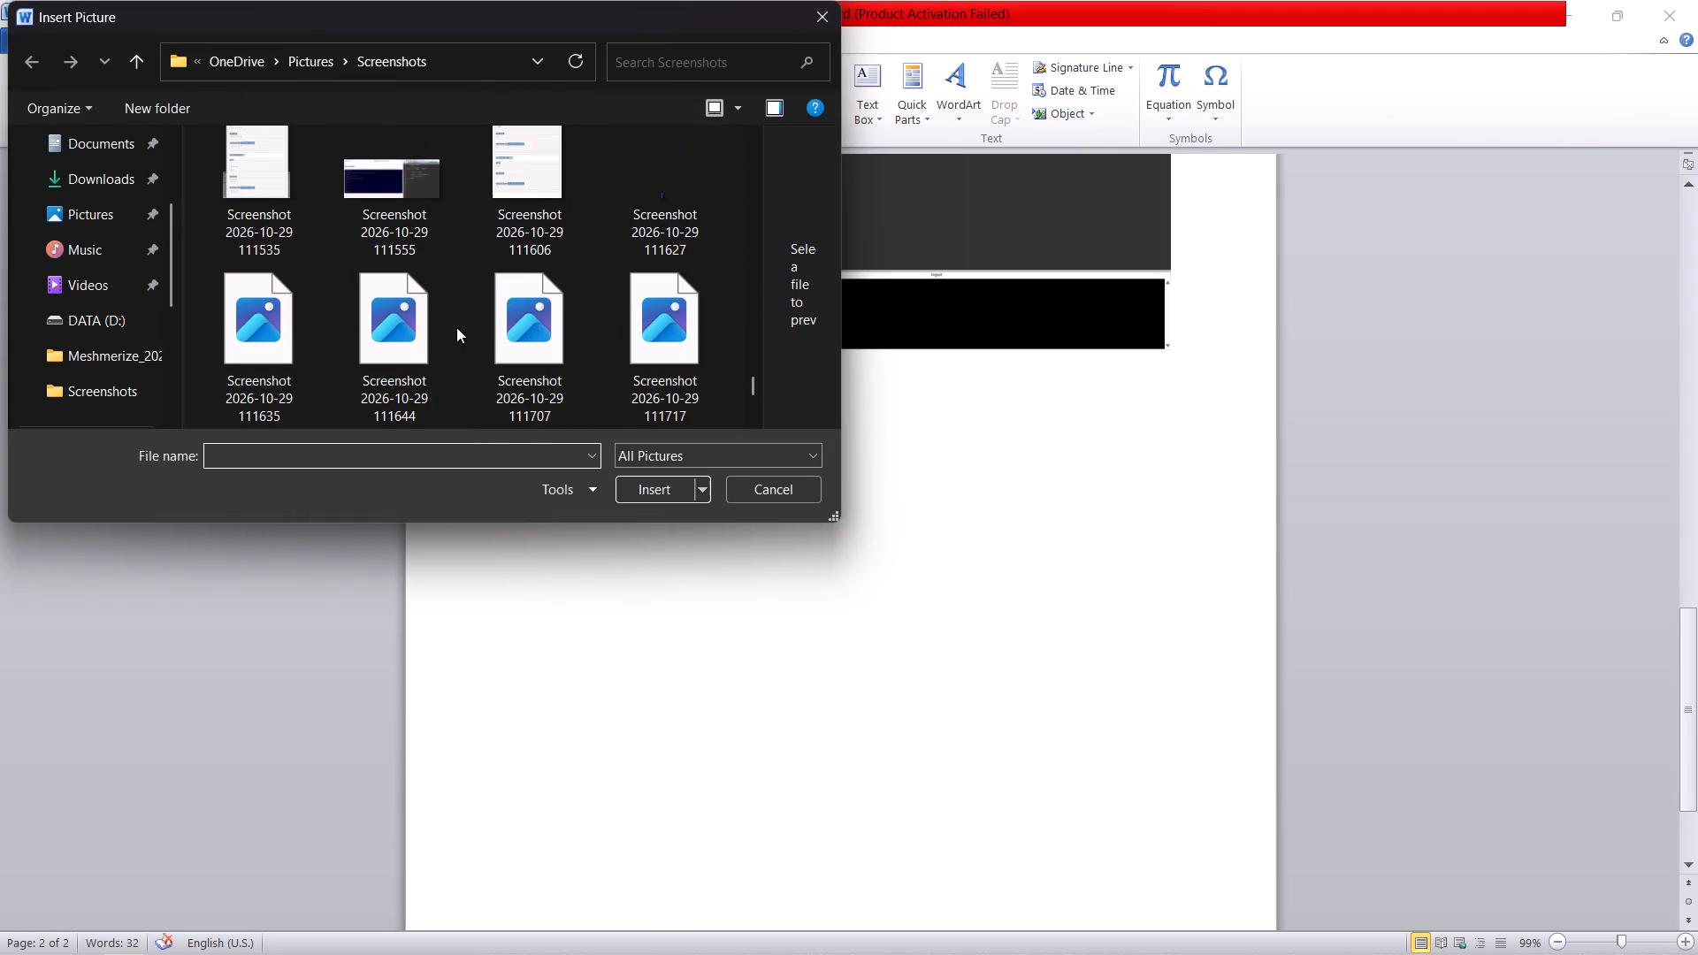
{"action": "left_click", "coordinate": [535, 169]}
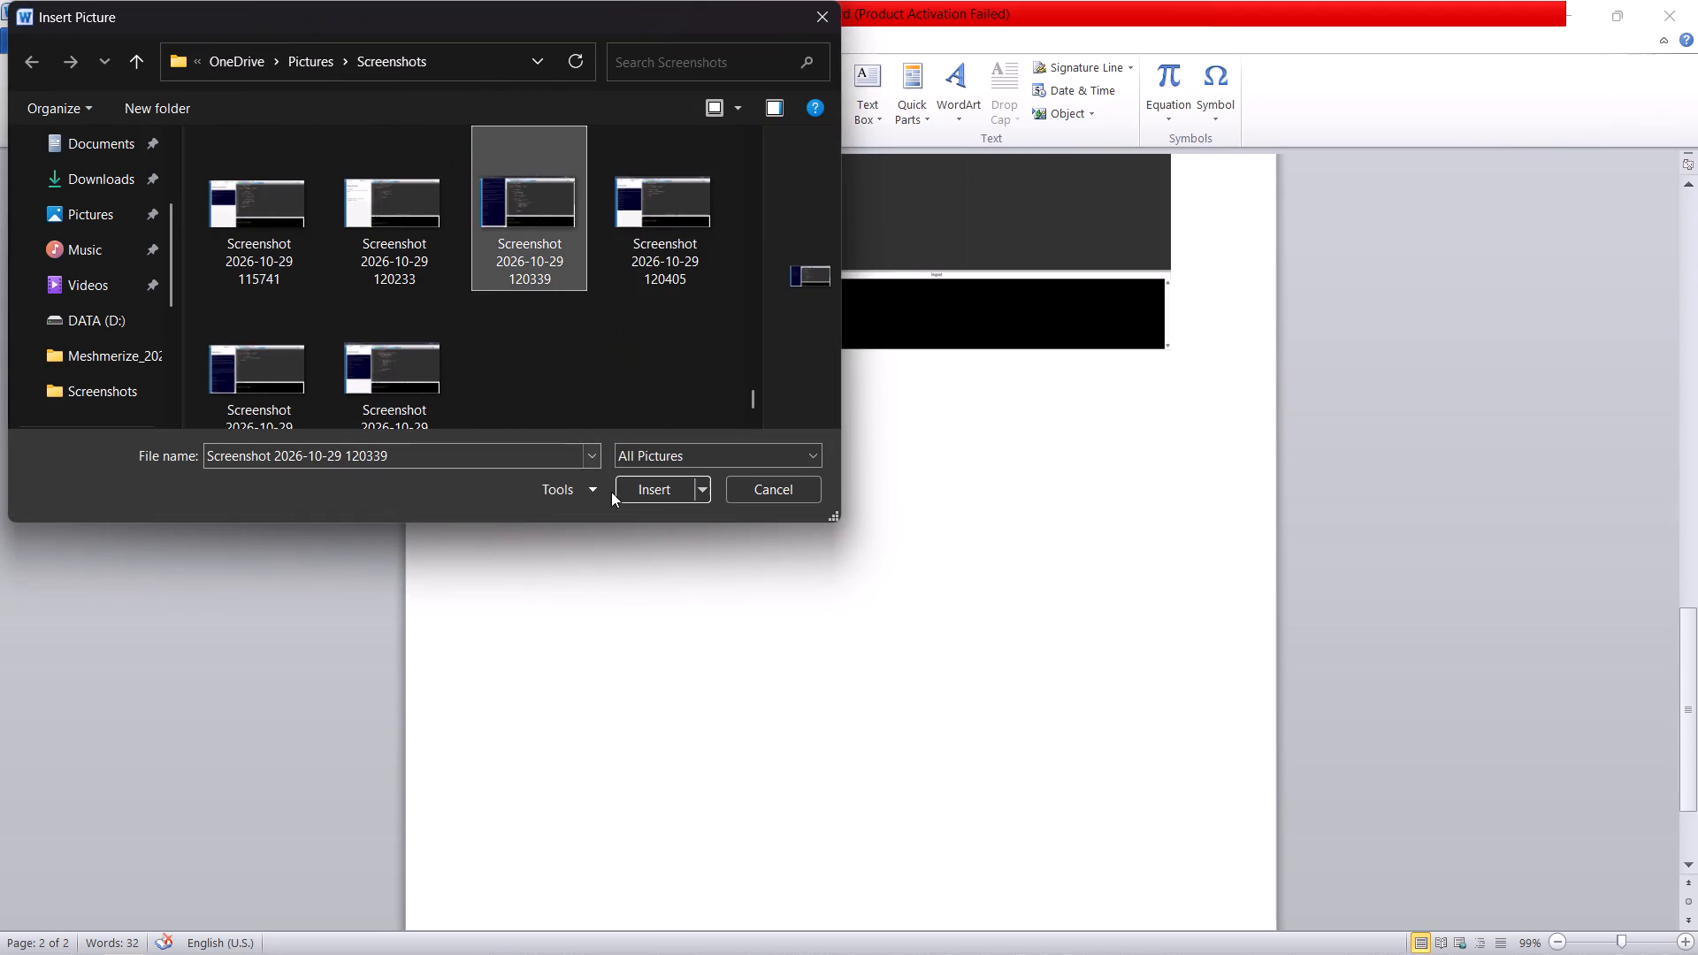
{"action": "left_click", "coordinate": [631, 492]}
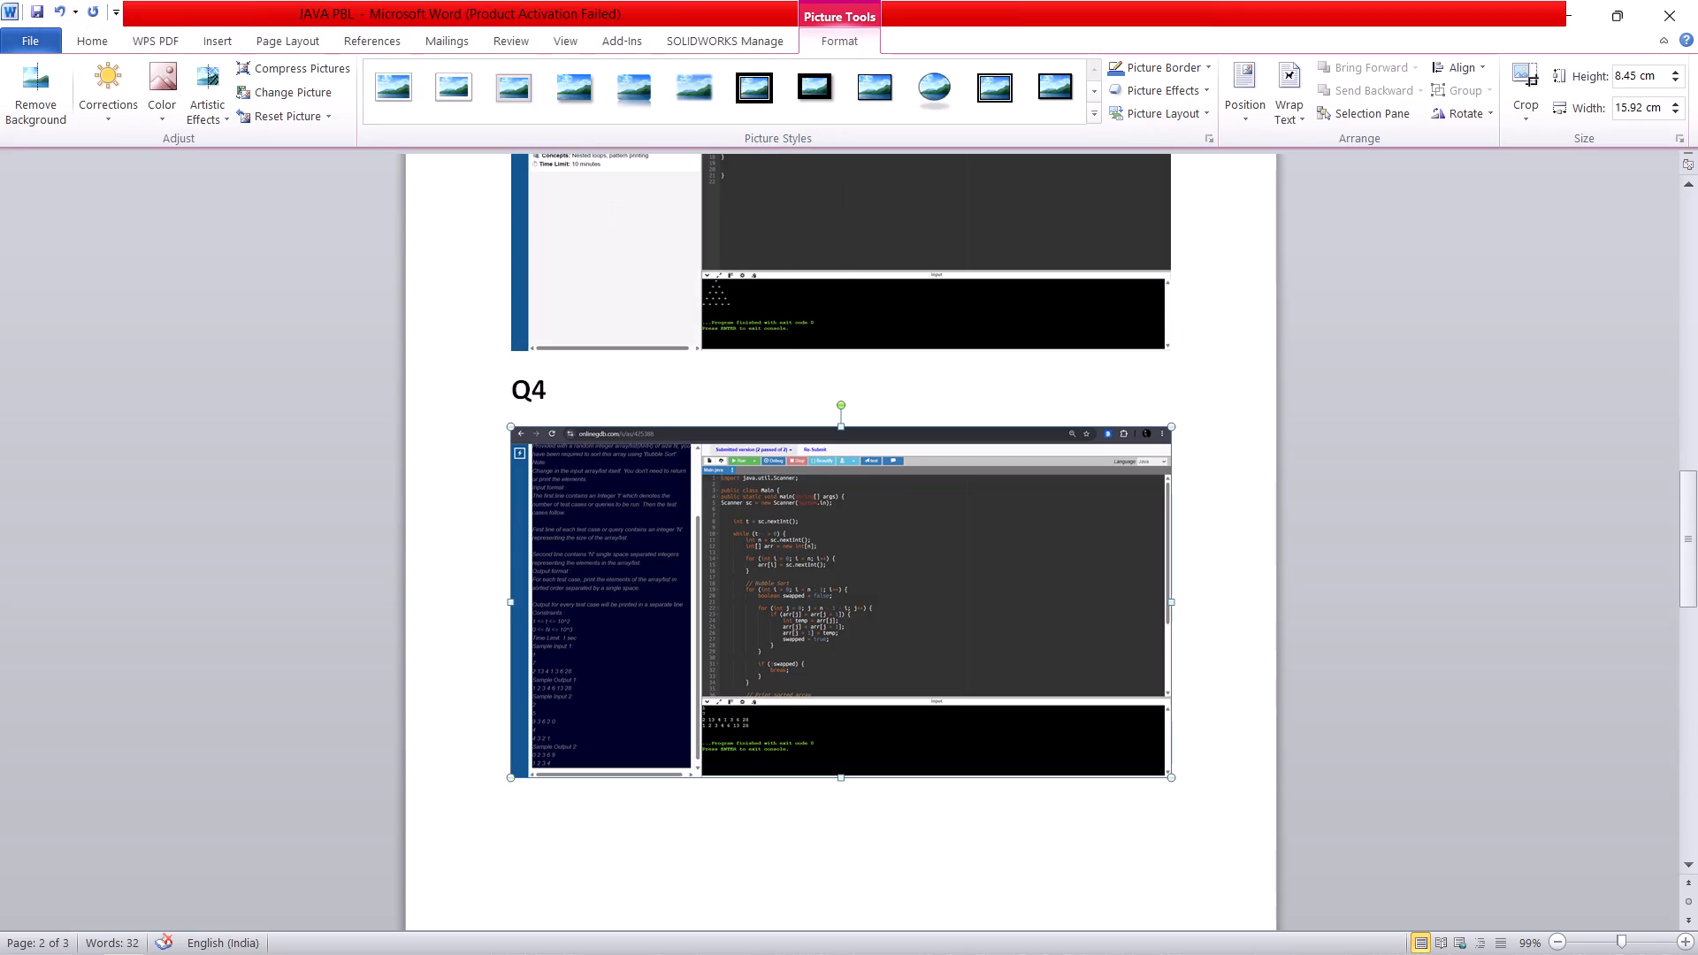
Add the heading Q5 at the top of the third page, followed by a new line.
{"action": "scroll", "coordinate": [952, 665], "scroll_direction": "down", "scroll_amount": 13}
{"action": "left_click", "coordinate": [555, 470]}
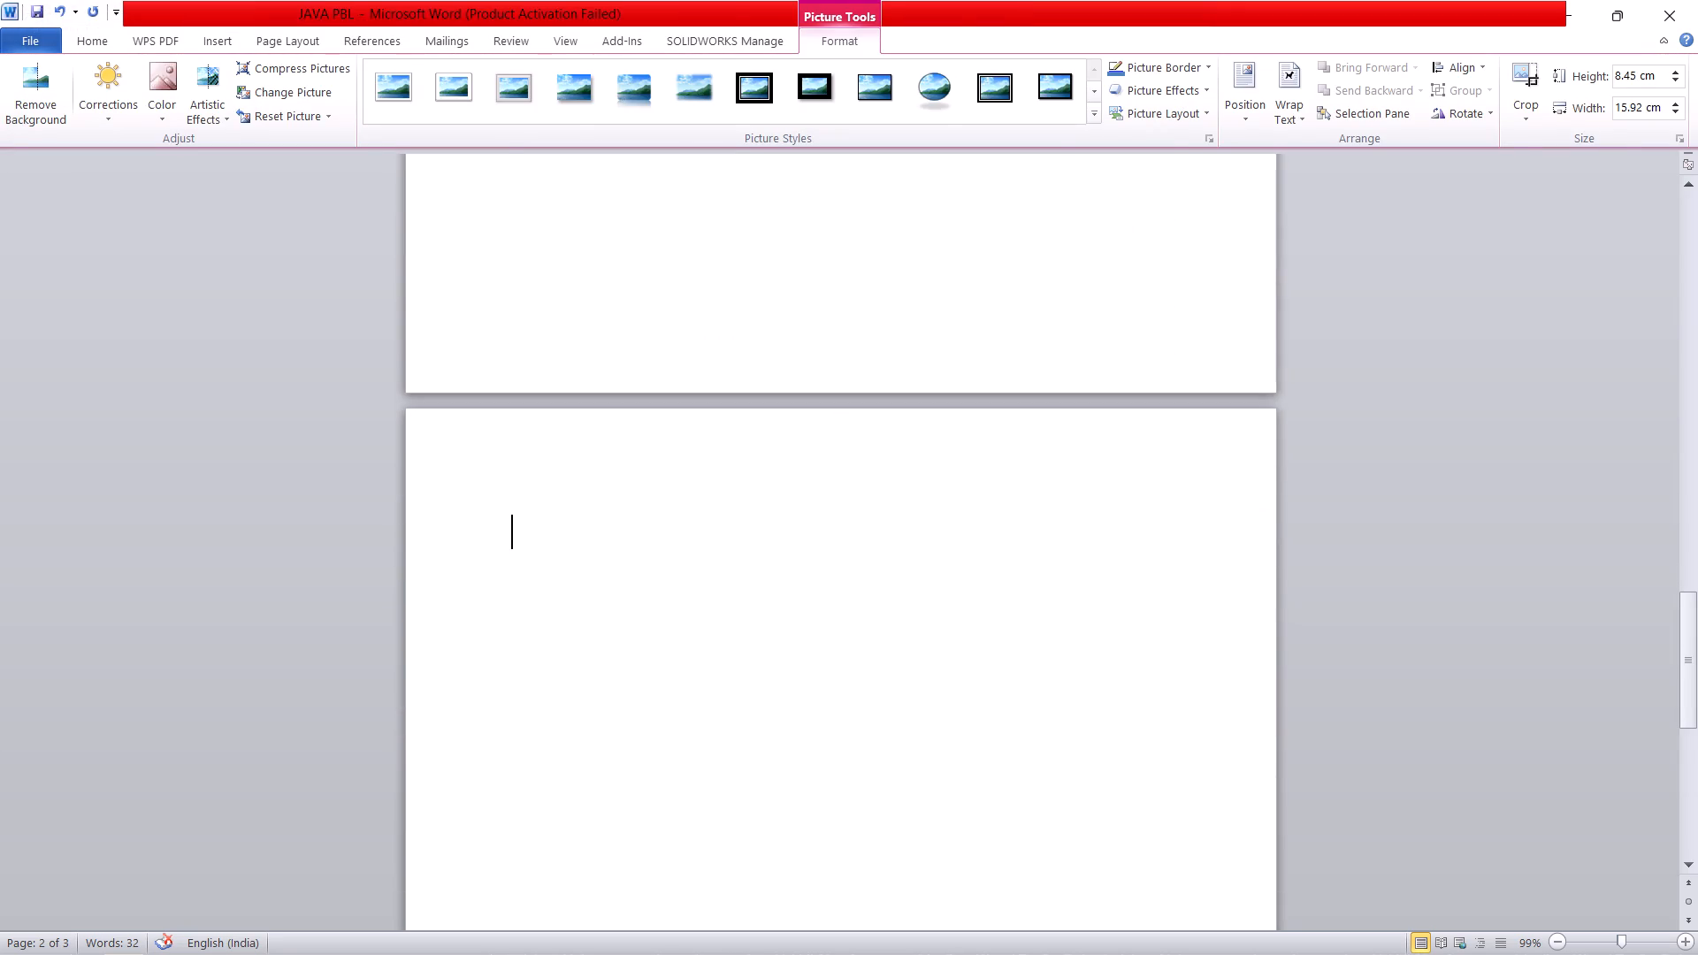
{"action": "type", "text": "Q5"}
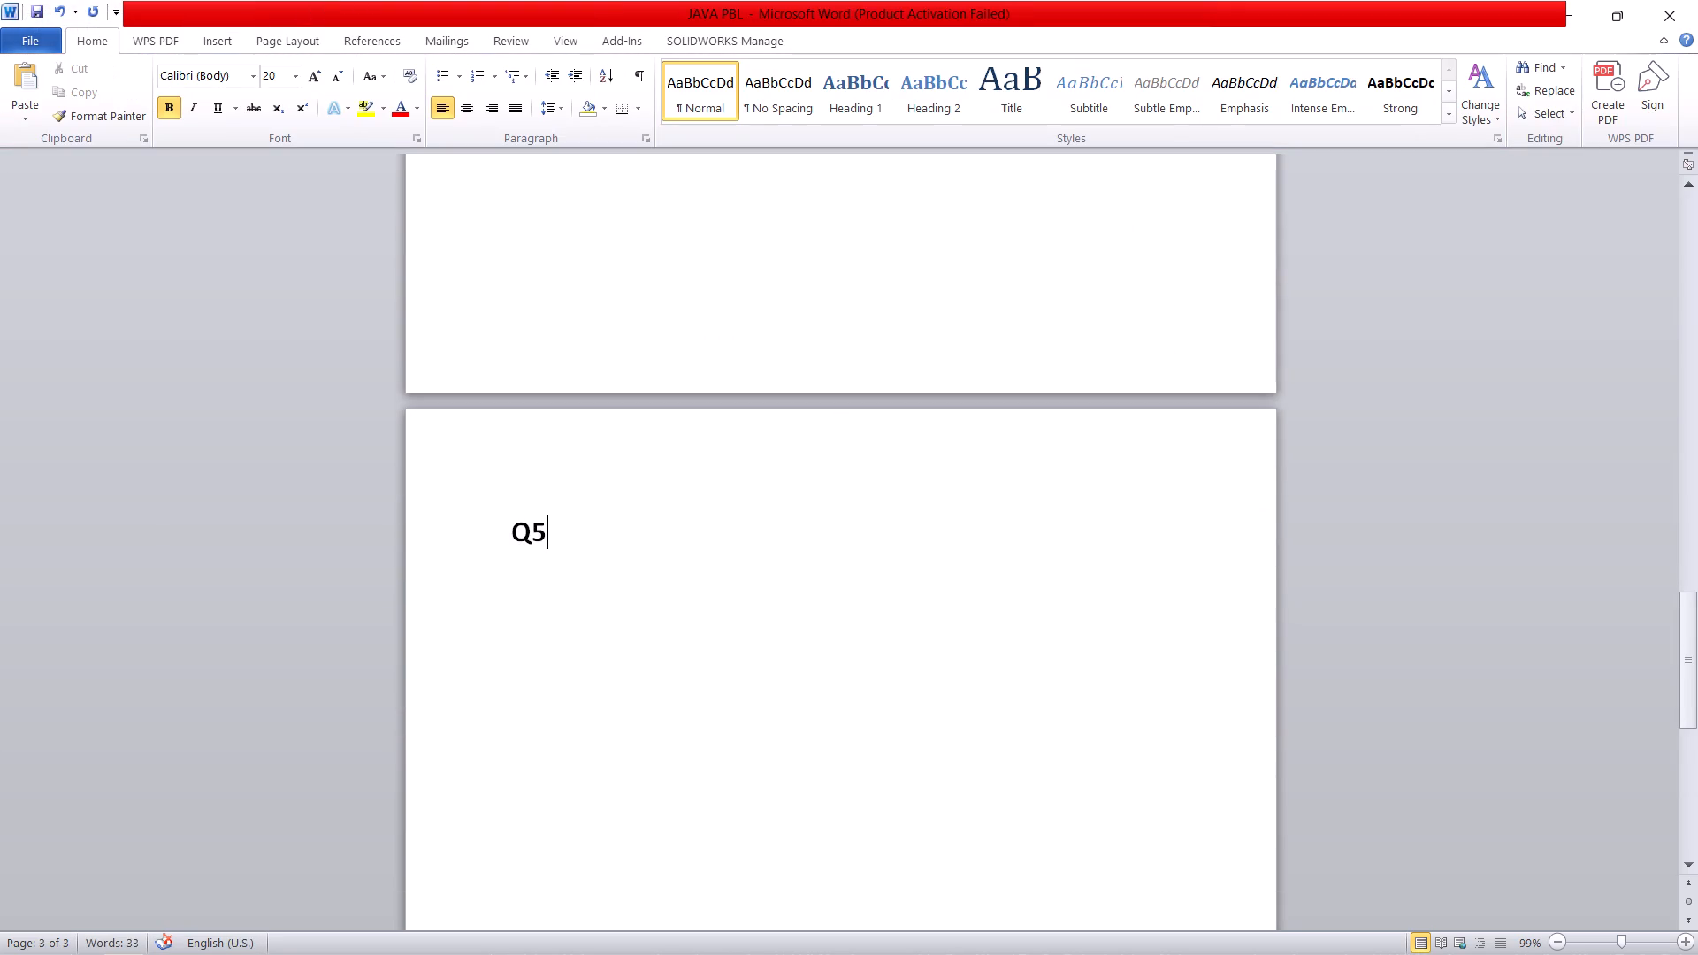
{"action": "key", "text": "Return"}
{"action": "left_click", "coordinate": [202, 41]}
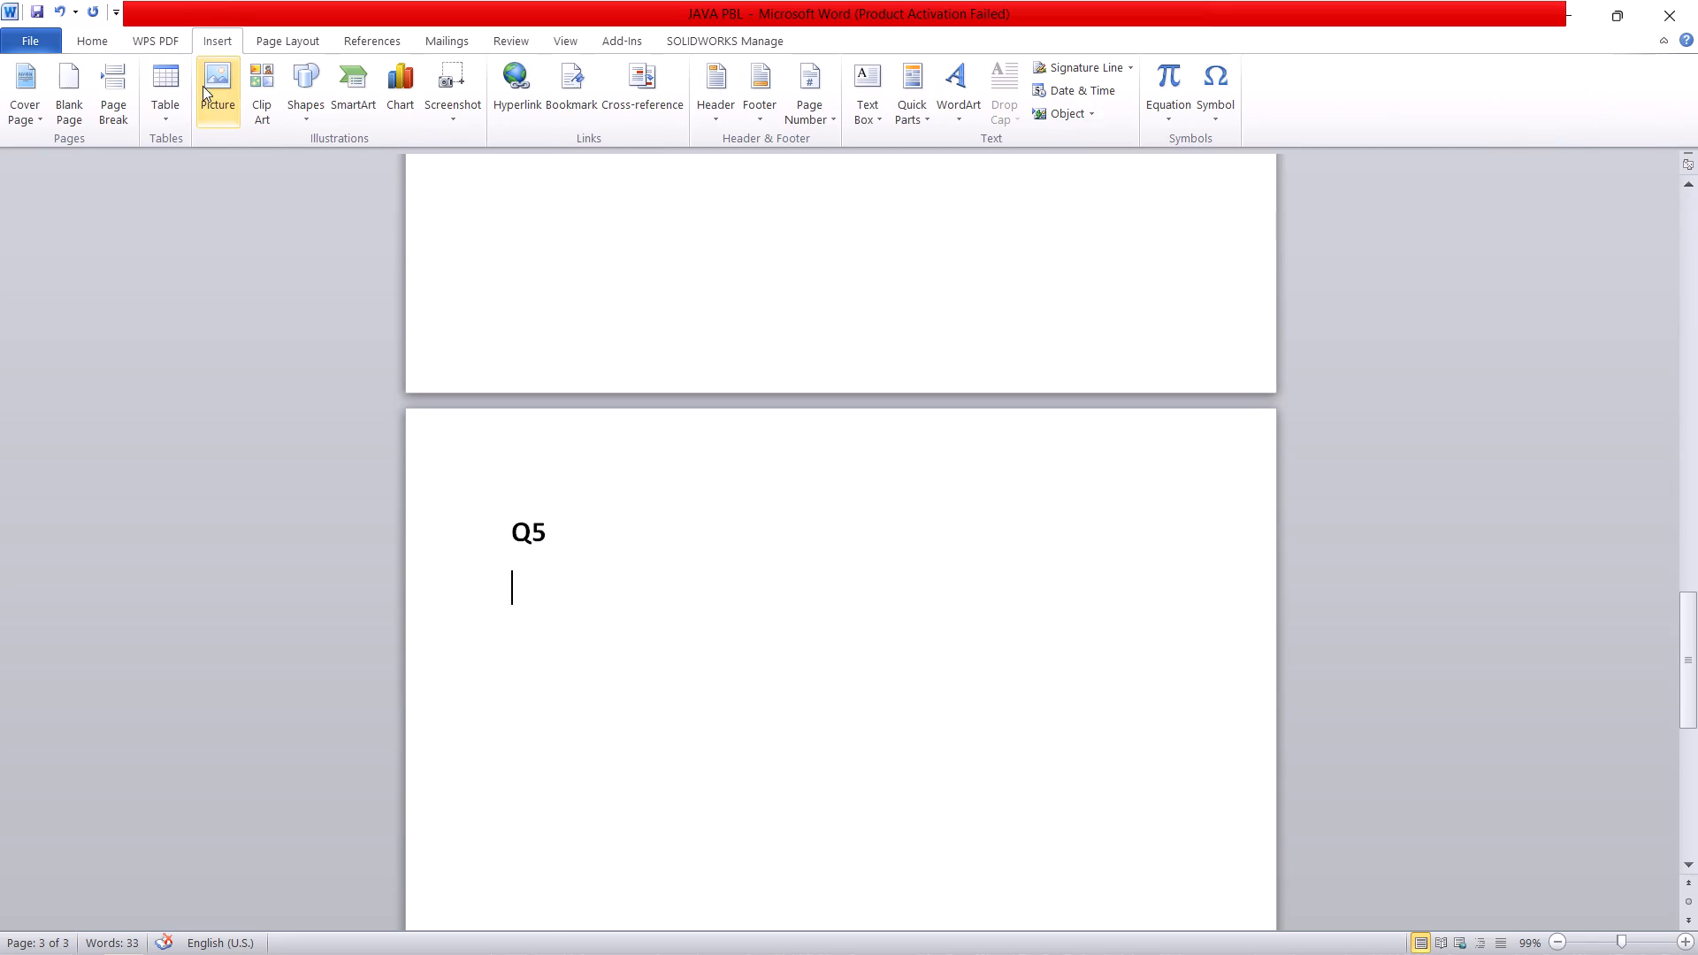
{"action": "left_click", "coordinate": [226, 86]}
{"action": "scroll", "coordinate": [250, 323], "scroll_direction": "down", "scroll_amount": 16}
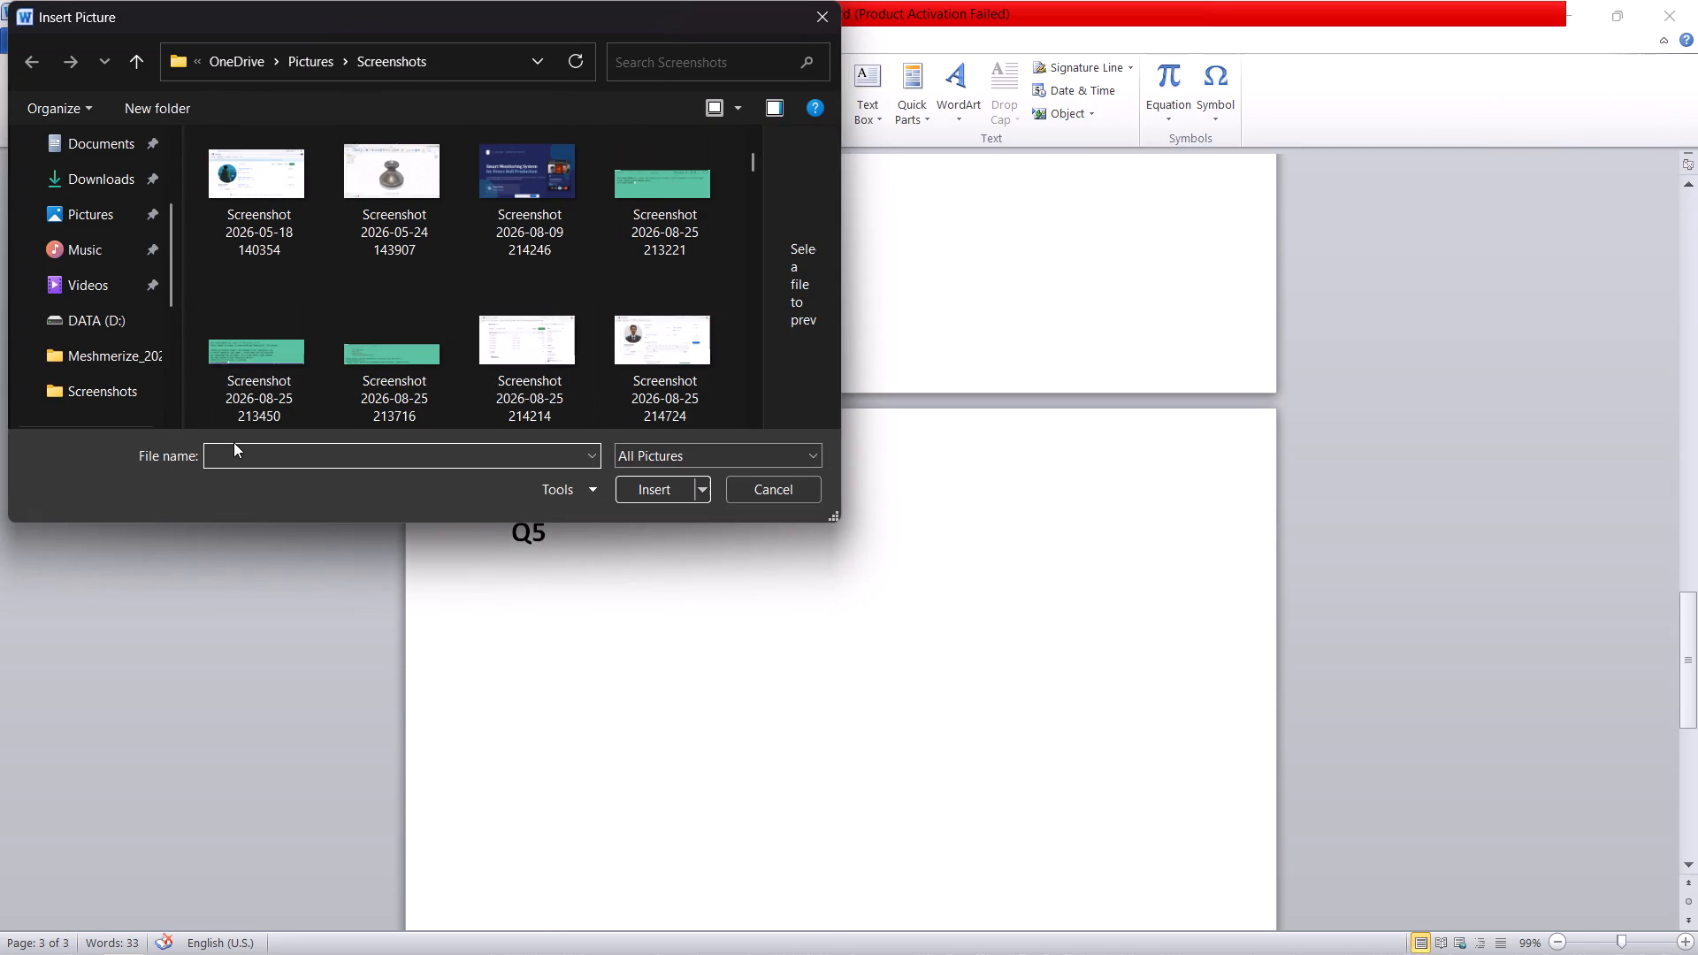
{"action": "scroll", "coordinate": [233, 442], "scroll_direction": "down", "scroll_amount": 20}
{"action": "scroll", "coordinate": [233, 442], "scroll_direction": "down", "scroll_amount": 20}
{"action": "scroll", "coordinate": [233, 442], "scroll_direction": "down", "scroll_amount": 12}
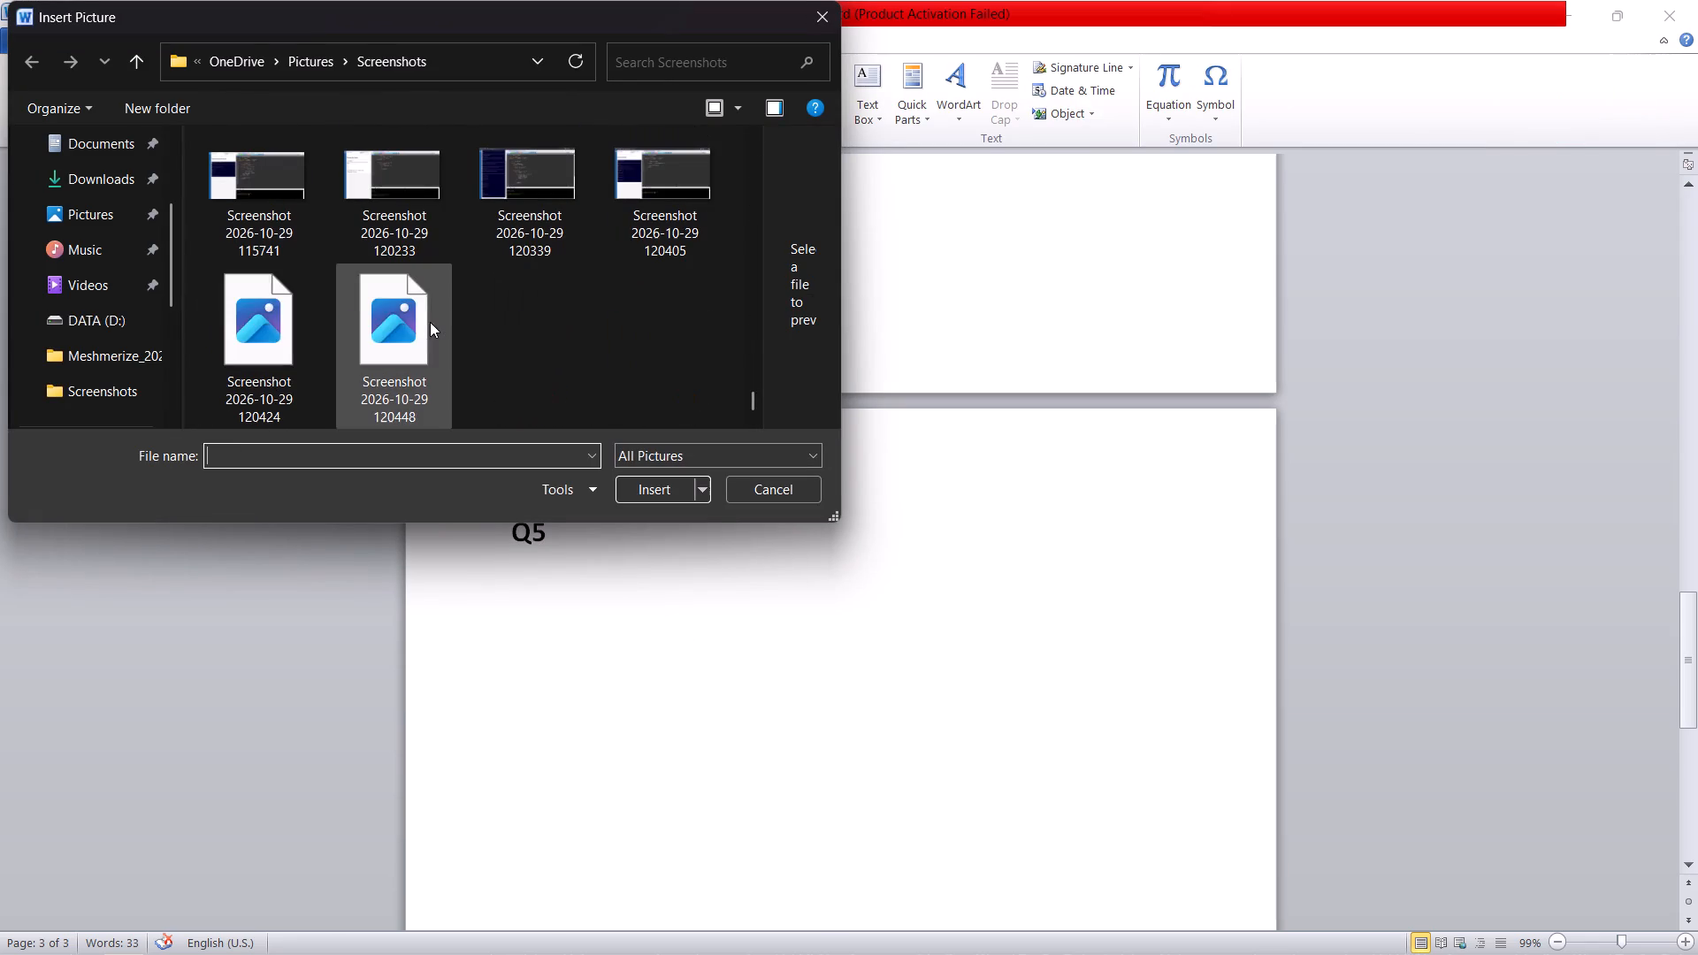
{"action": "scroll", "coordinate": [430, 322], "scroll_direction": "down", "scroll_amount": 4}
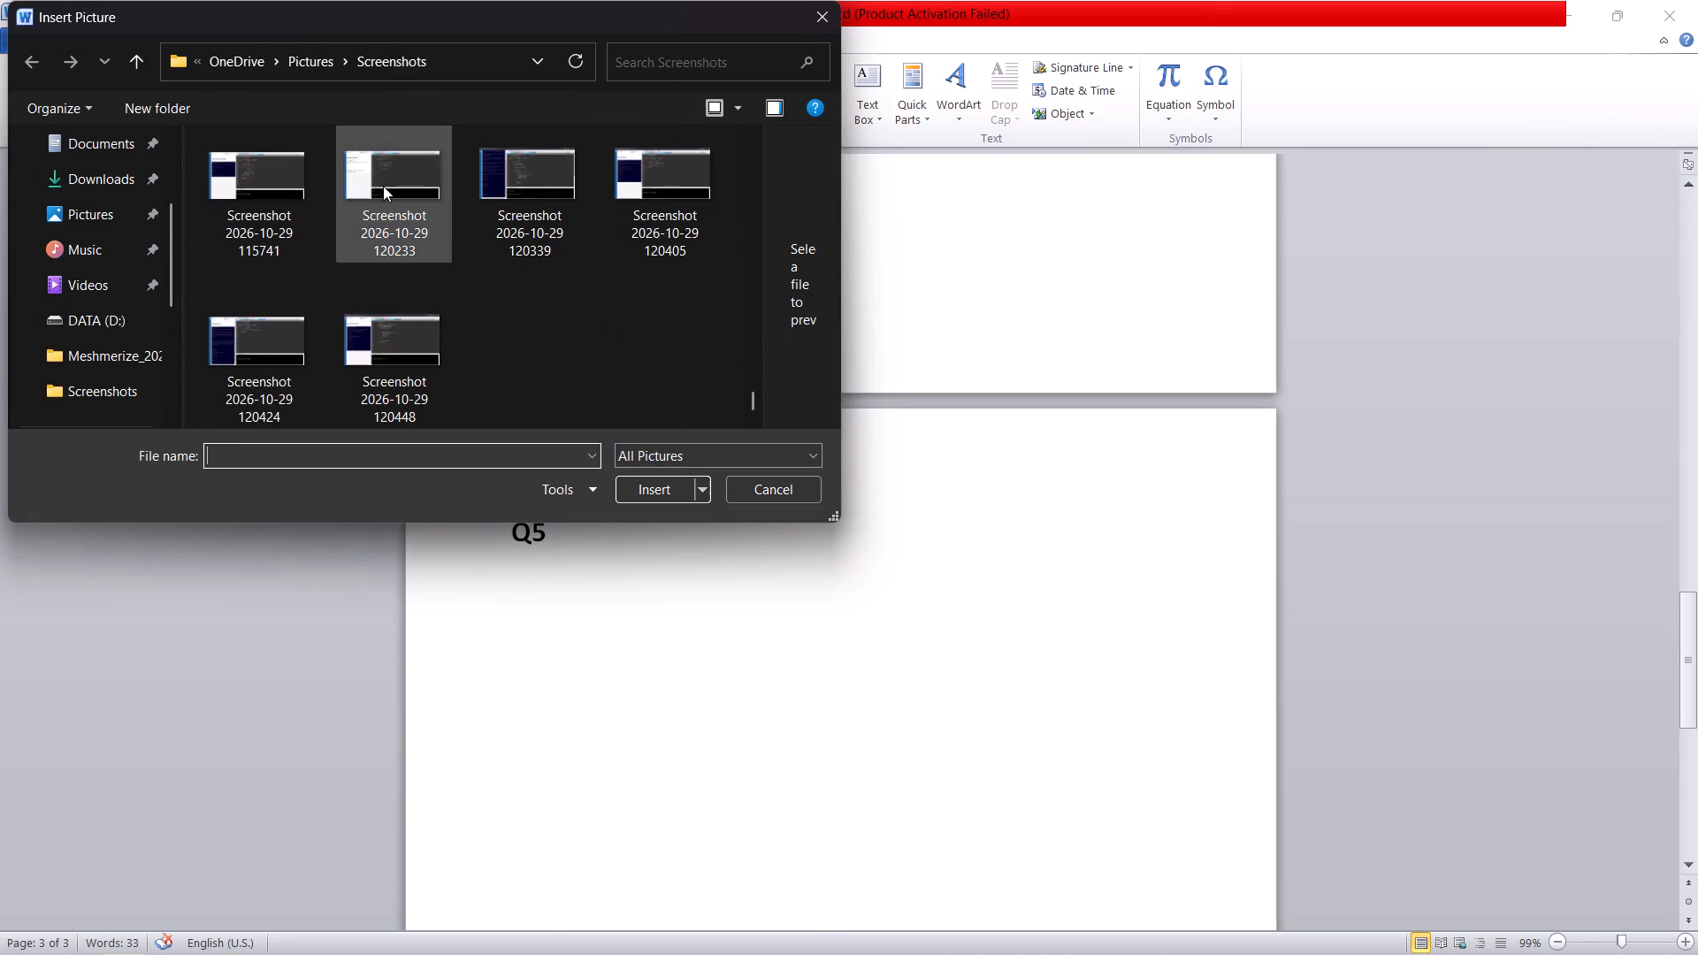
{"action": "left_click", "coordinate": [635, 204]}
{"action": "left_click", "coordinate": [651, 488]}
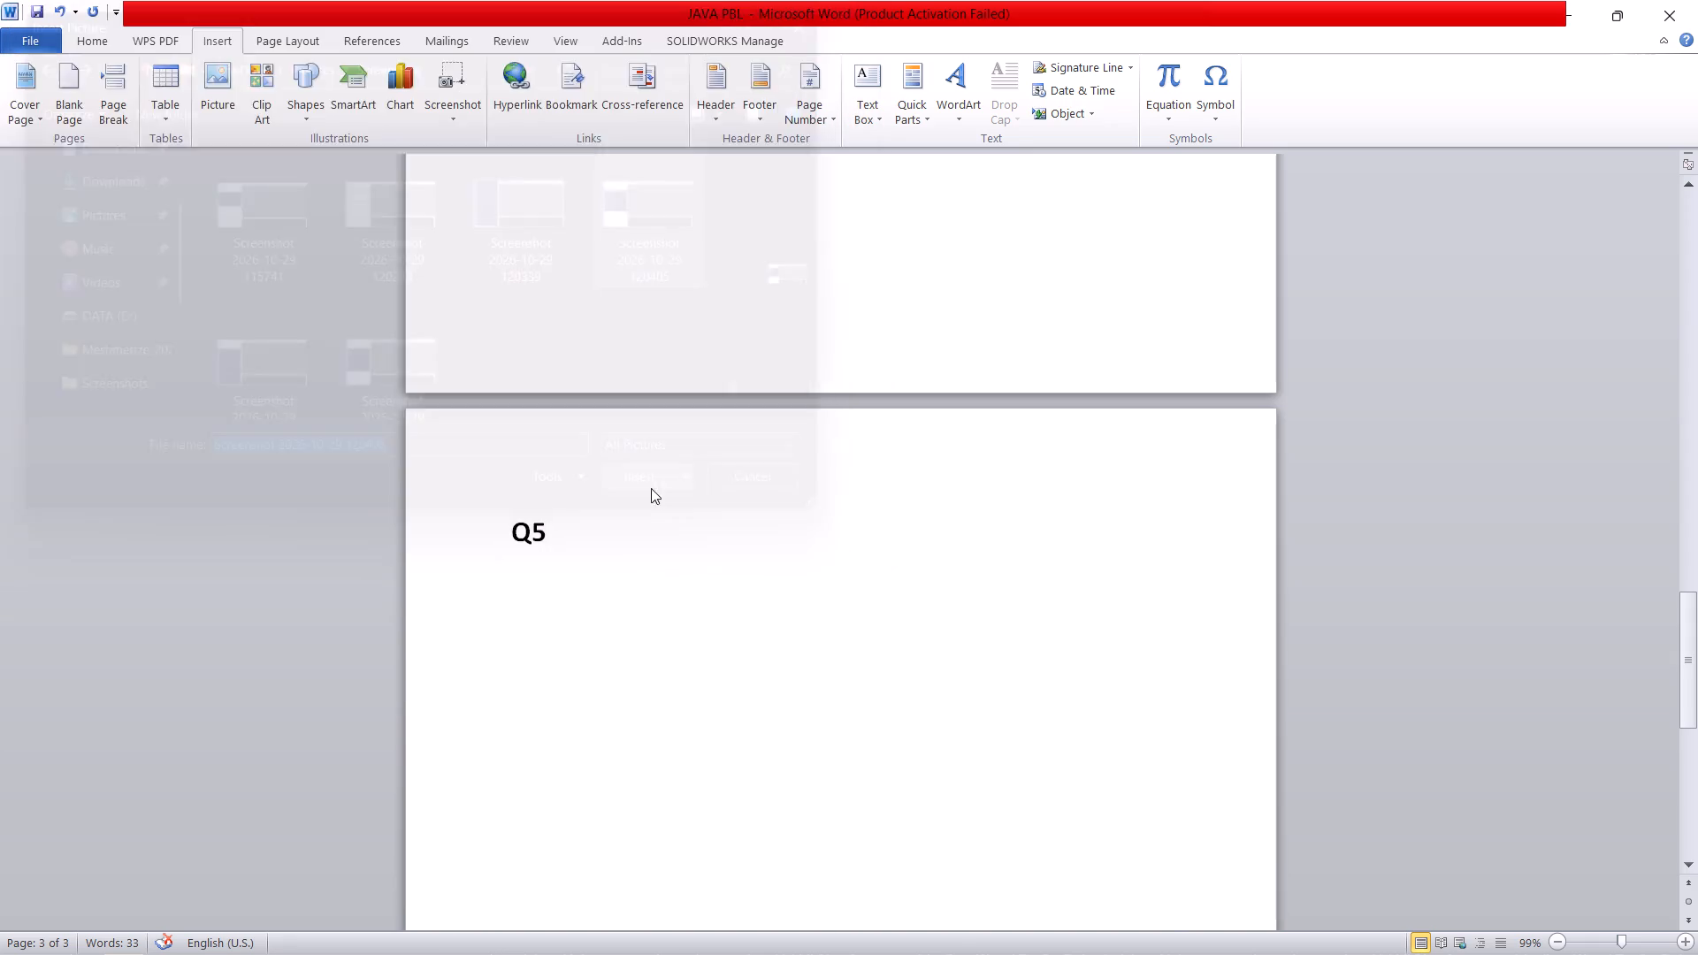
Add the heading Q6 on the third page below the Q5 screenshot, followed by a new line.
{"action": "scroll", "coordinate": [711, 722], "scroll_direction": "down", "scroll_amount": 3}
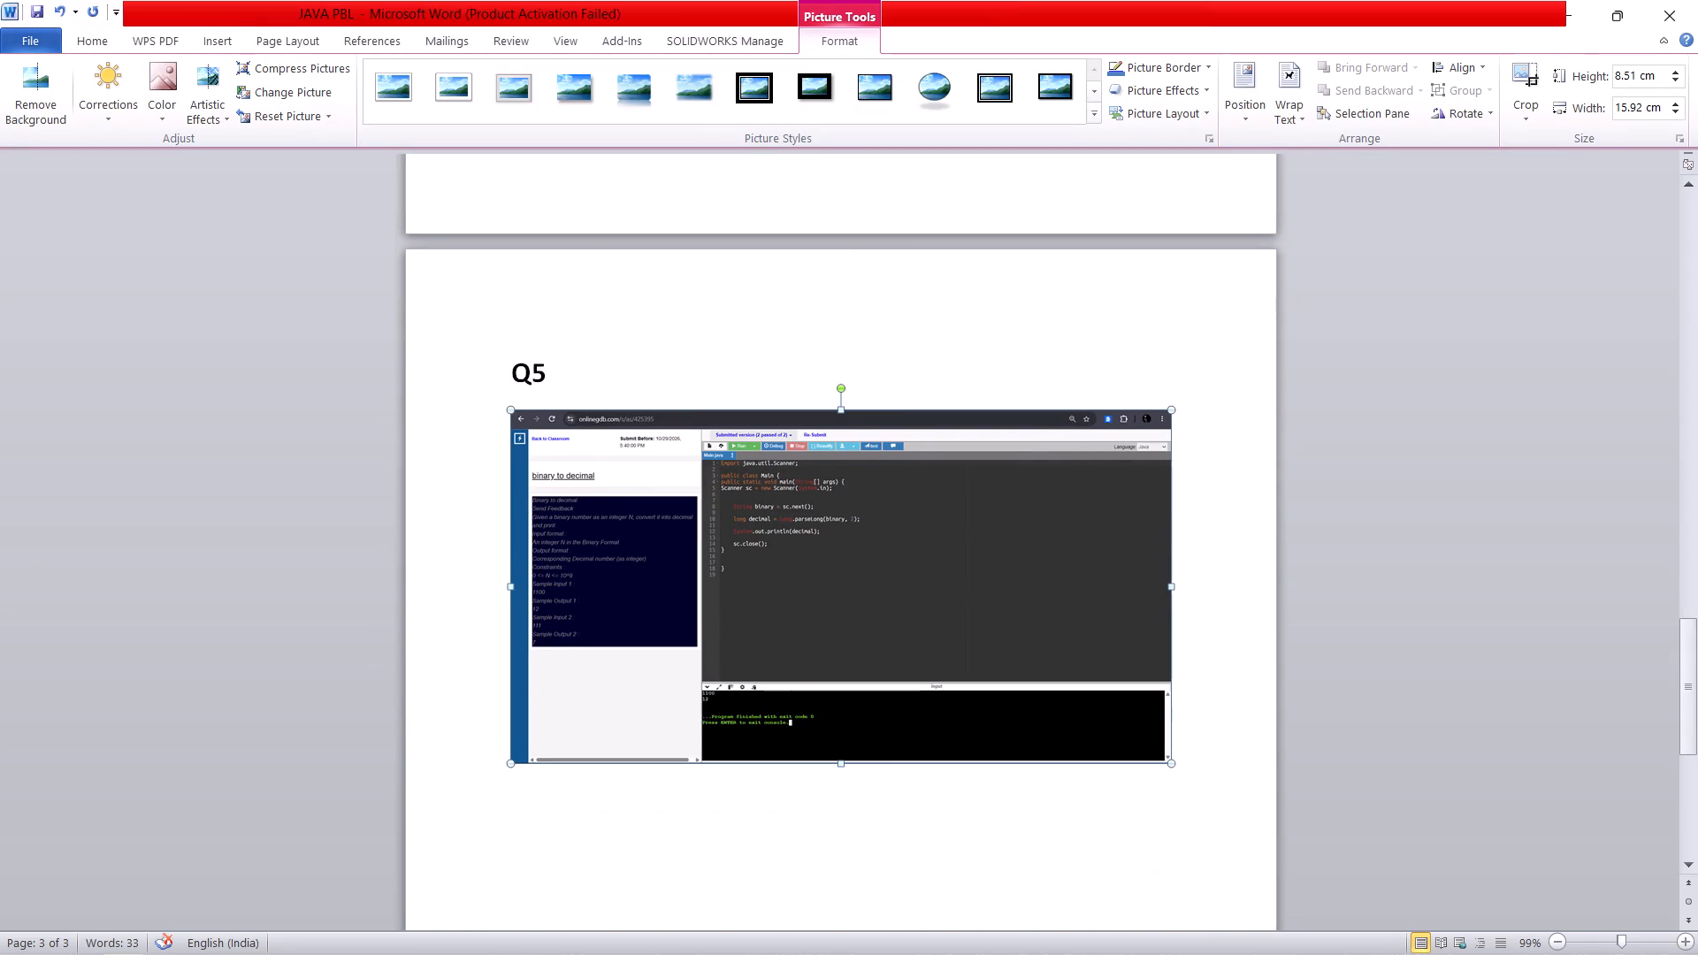
{"action": "scroll", "coordinate": [440, 601], "scroll_direction": "down", "scroll_amount": 6}
{"action": "left_click", "coordinate": [578, 534]}
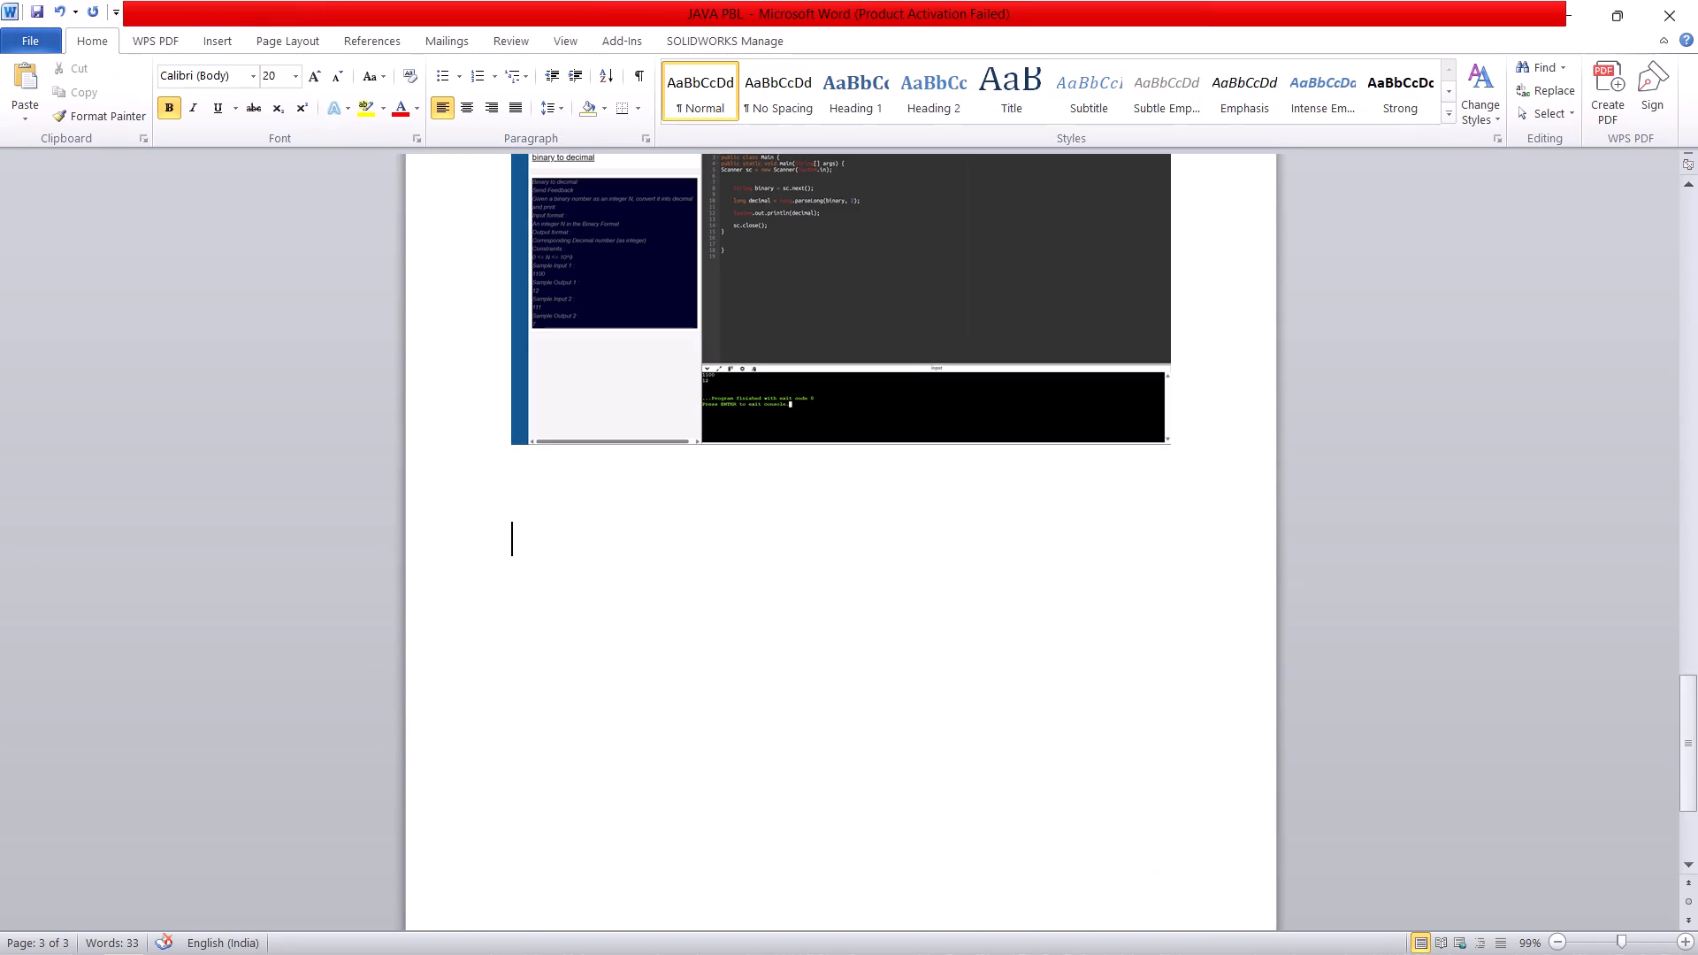
{"action": "key", "text": "q"}
{"action": "key", "text": "6"}
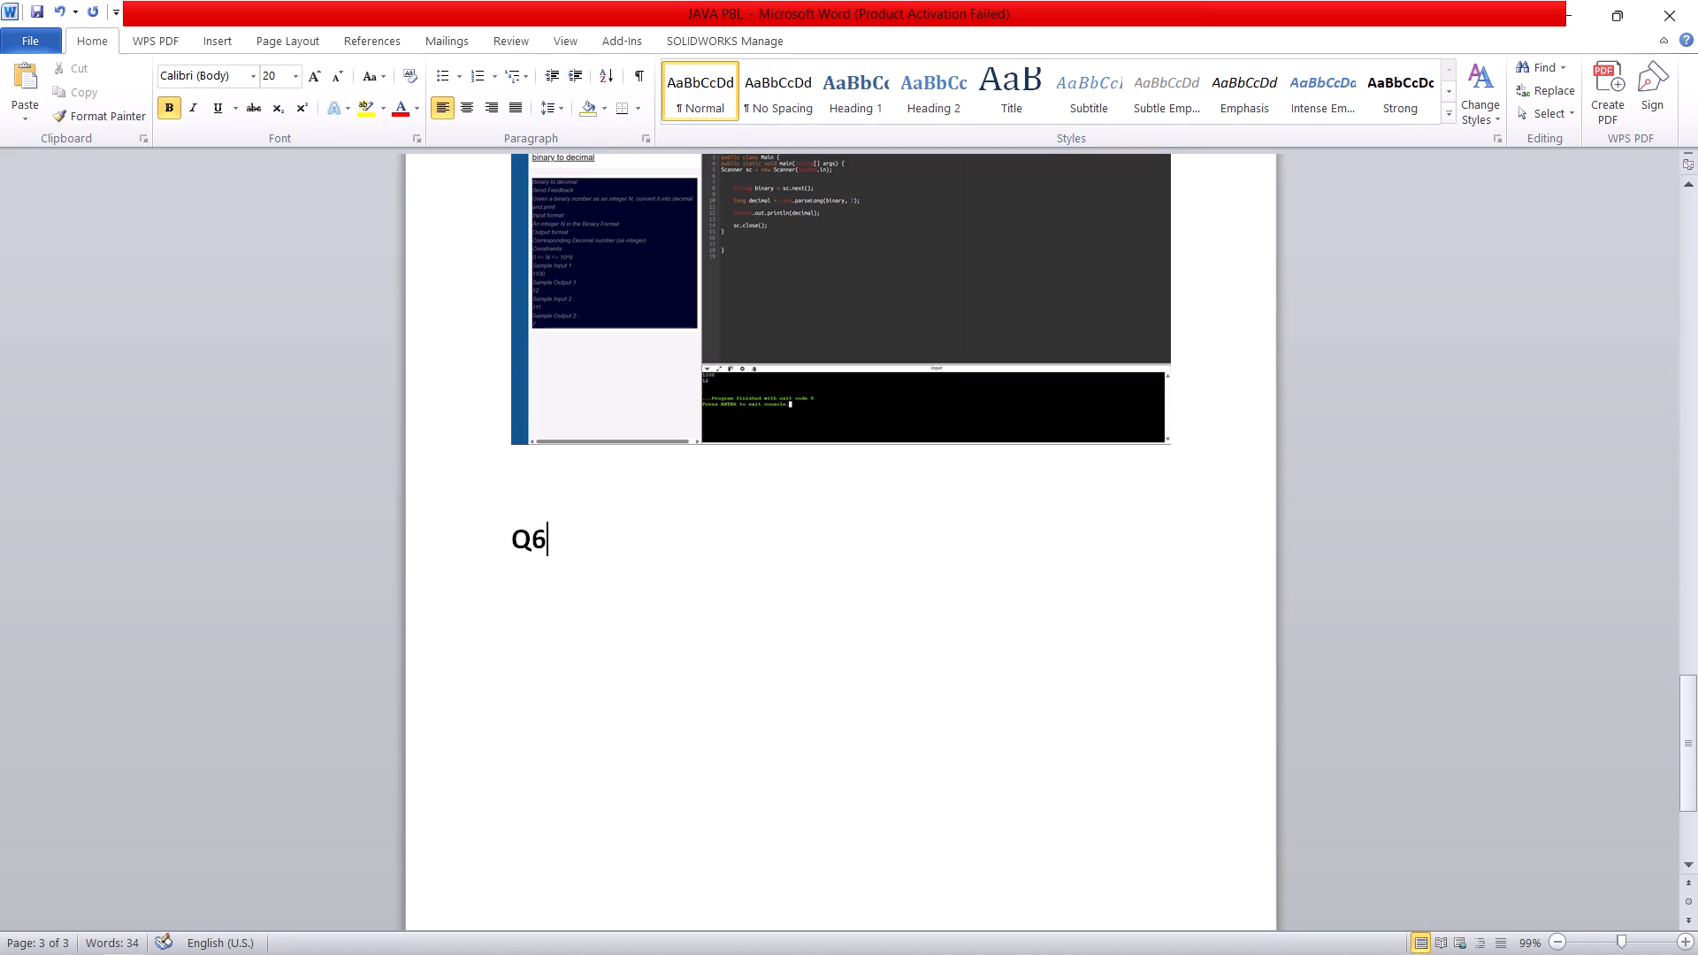
{"action": "key", "text": "Return"}
{"action": "scroll", "coordinate": [591, 632], "scroll_direction": "down", "scroll_amount": 8}
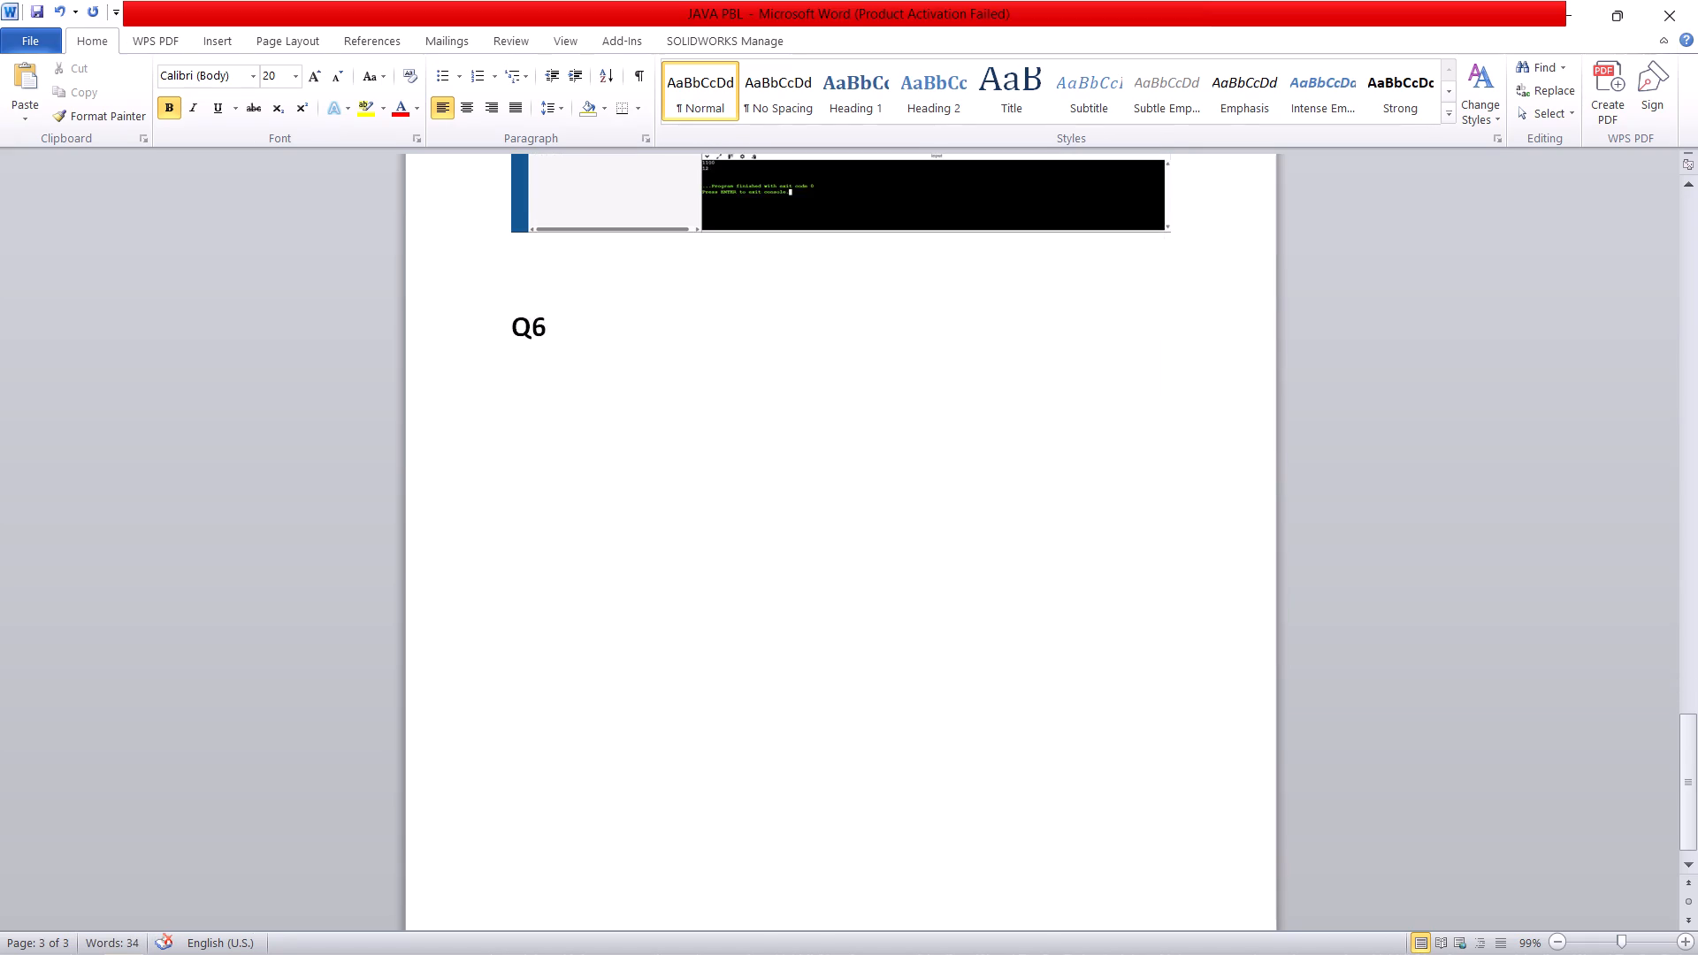
{"action": "left_click", "coordinate": [205, 37]}
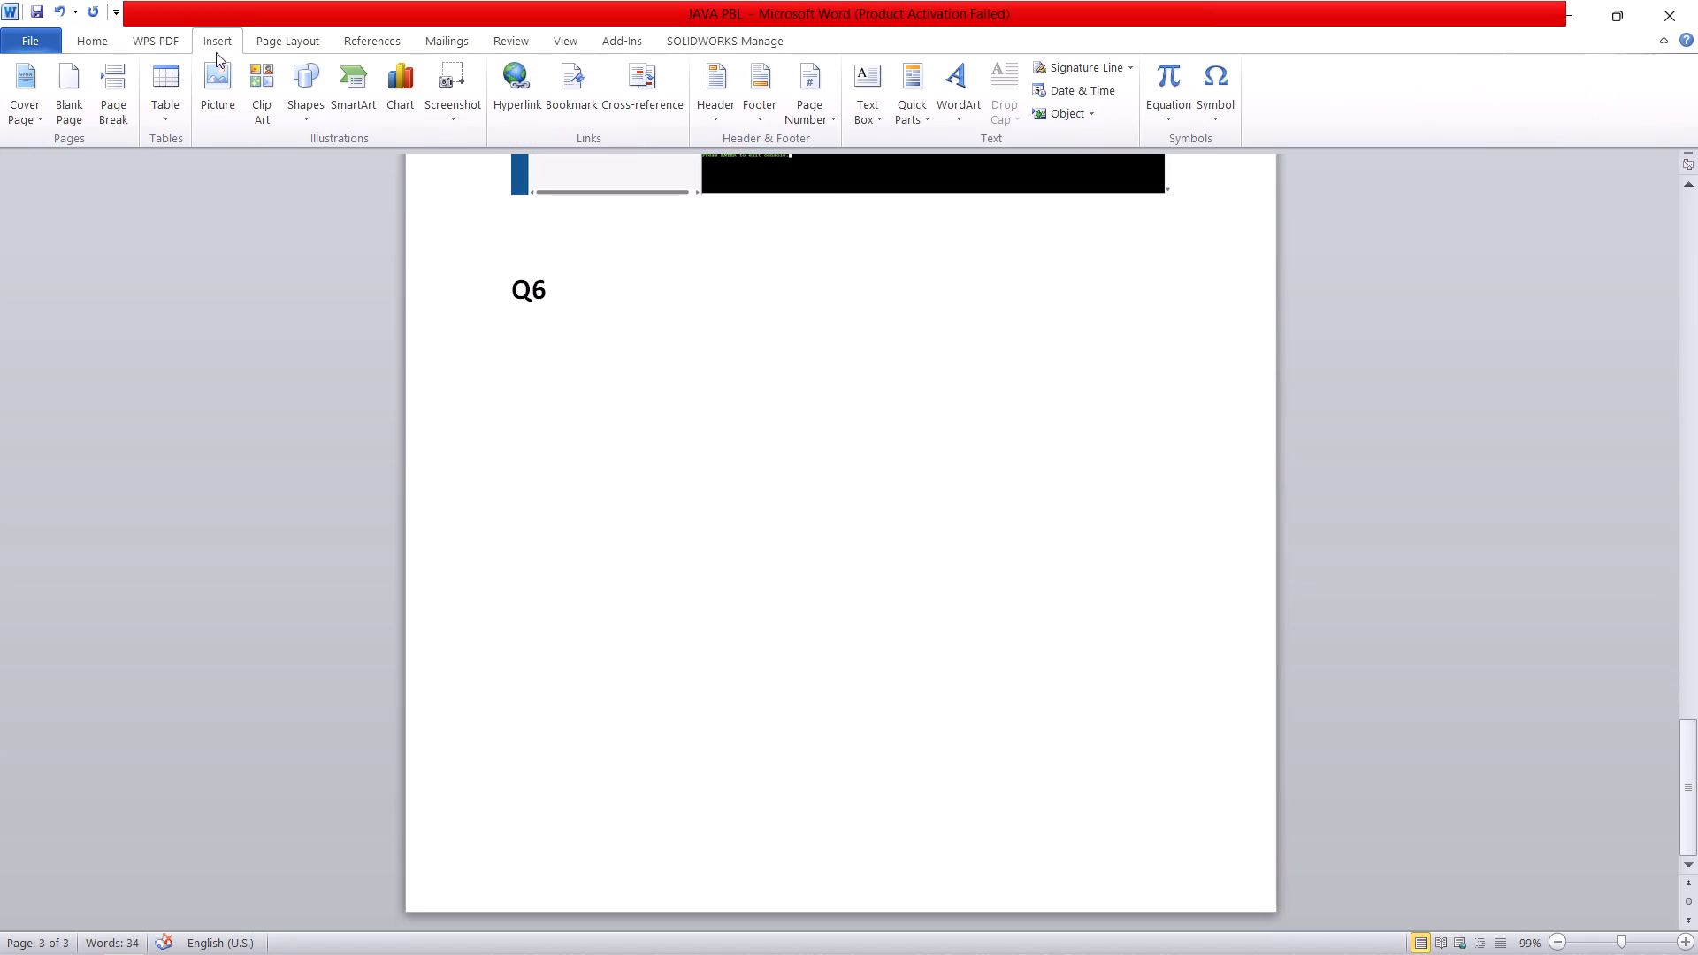
{"action": "left_click", "coordinate": [226, 65]}
{"action": "scroll", "coordinate": [461, 338], "scroll_direction": "down", "scroll_amount": 20}
{"action": "scroll", "coordinate": [461, 338], "scroll_direction": "down", "scroll_amount": 6}
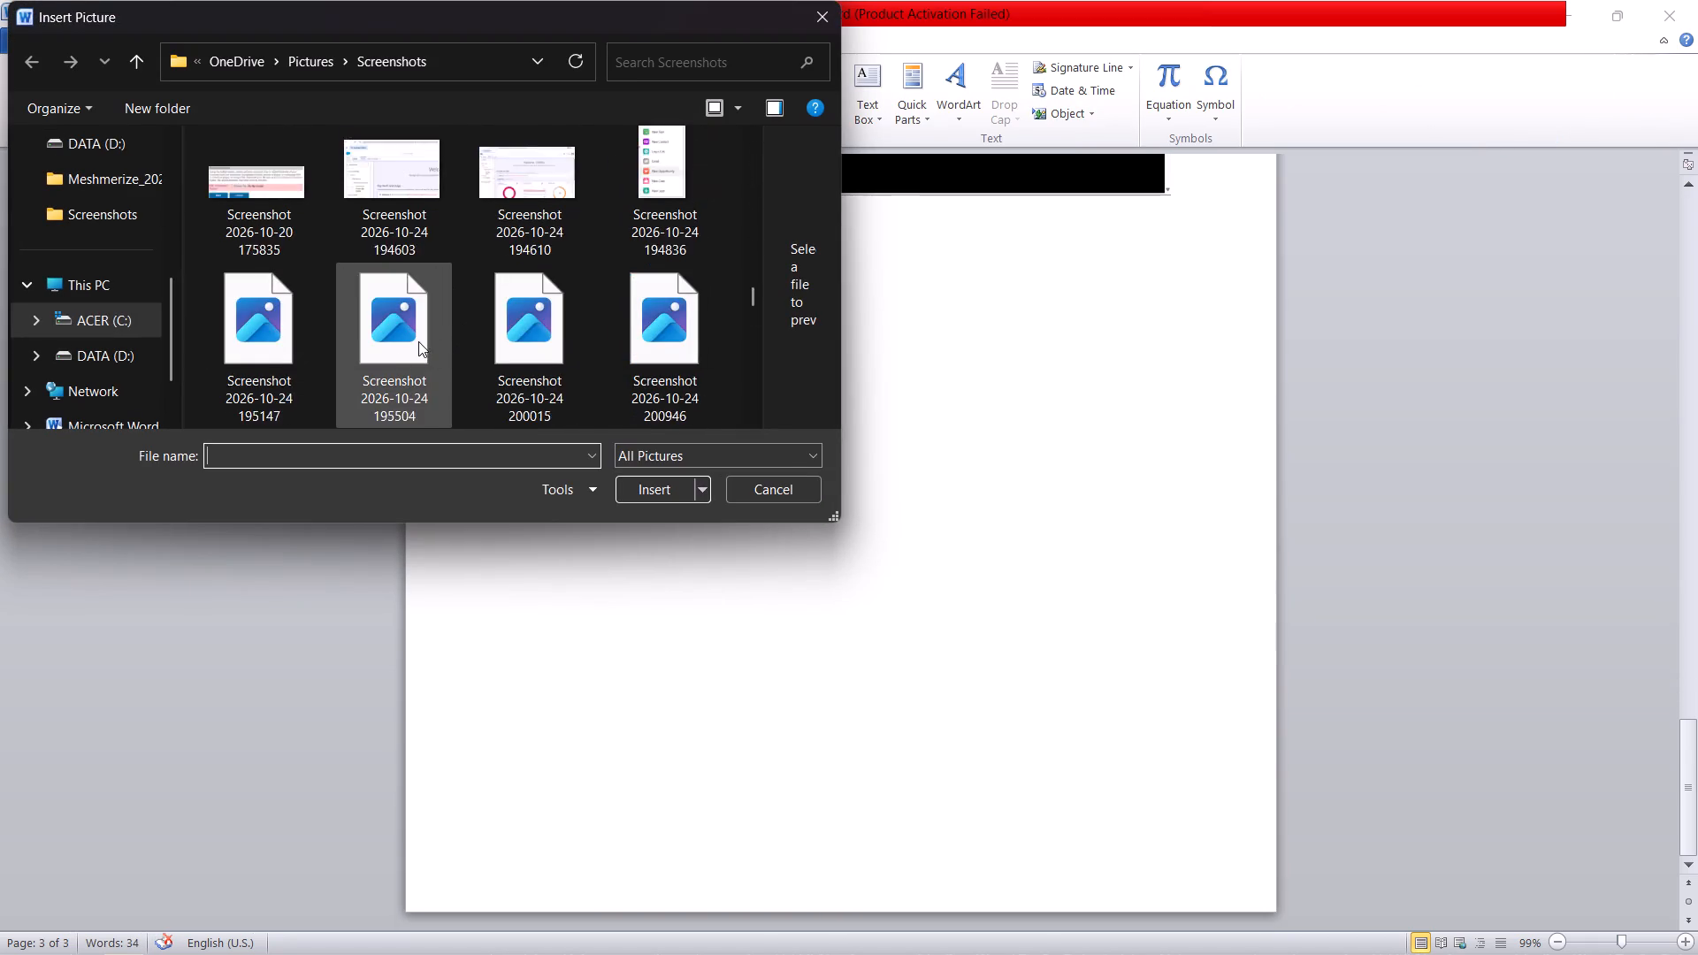
{"action": "scroll", "coordinate": [418, 341], "scroll_direction": "down", "scroll_amount": 20}
{"action": "scroll", "coordinate": [418, 341], "scroll_direction": "down", "scroll_amount": 5}
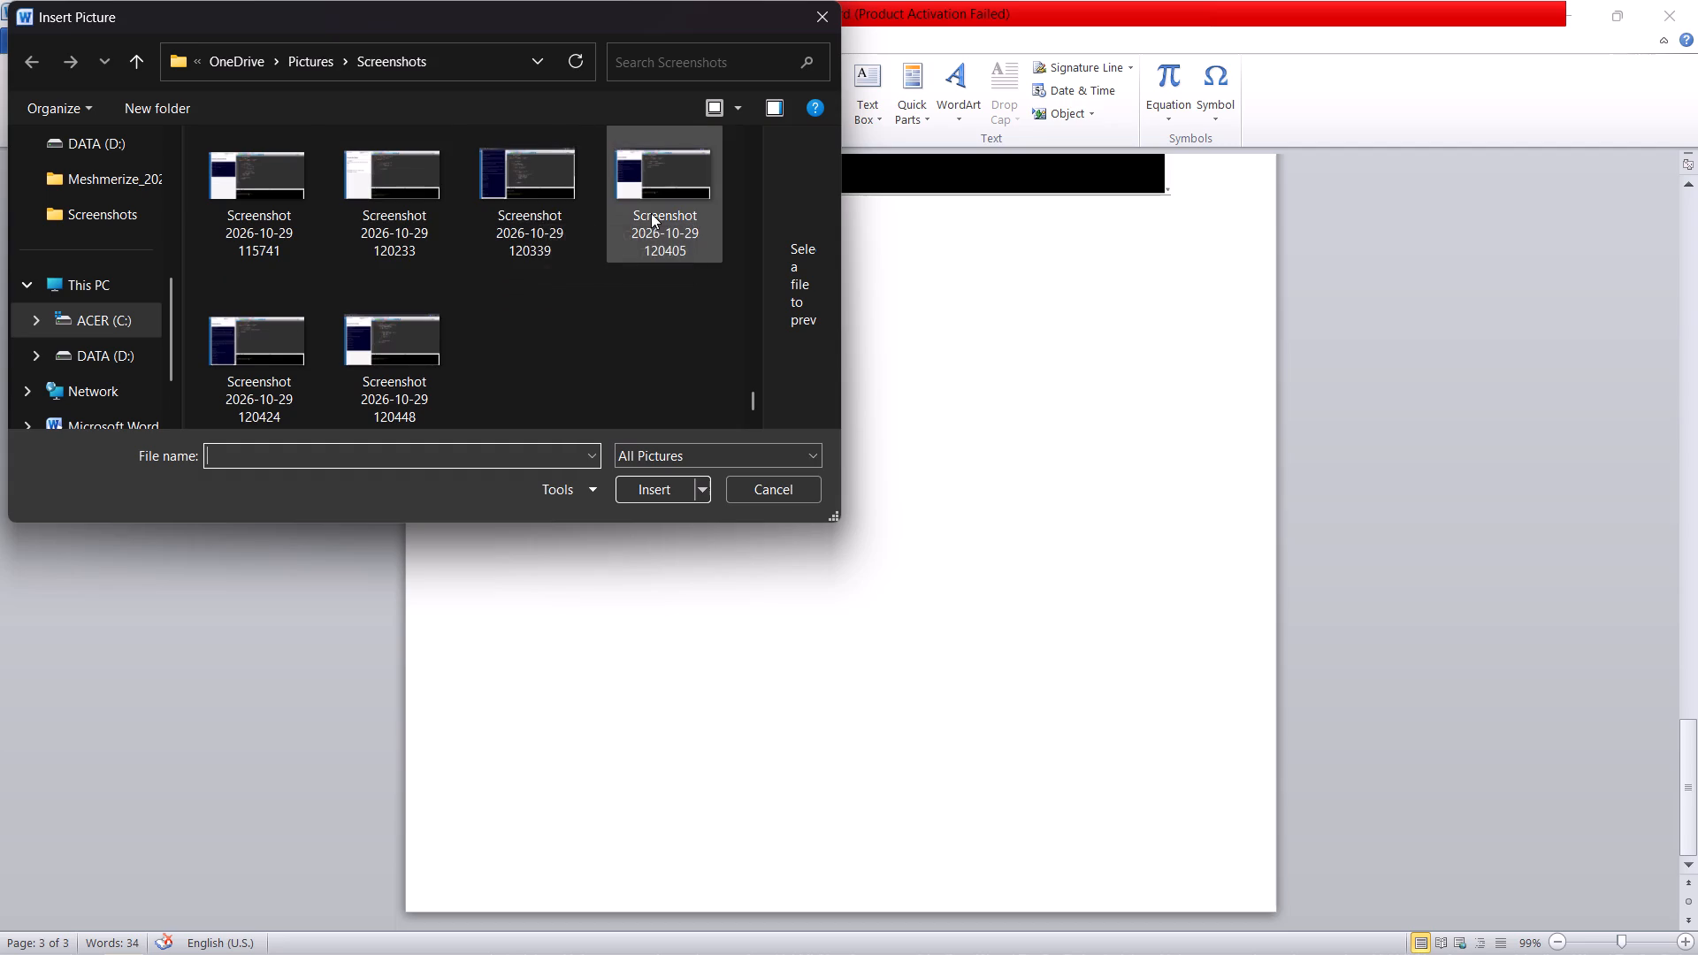
{"action": "left_click", "coordinate": [284, 329]}
{"action": "left_click", "coordinate": [662, 500]}
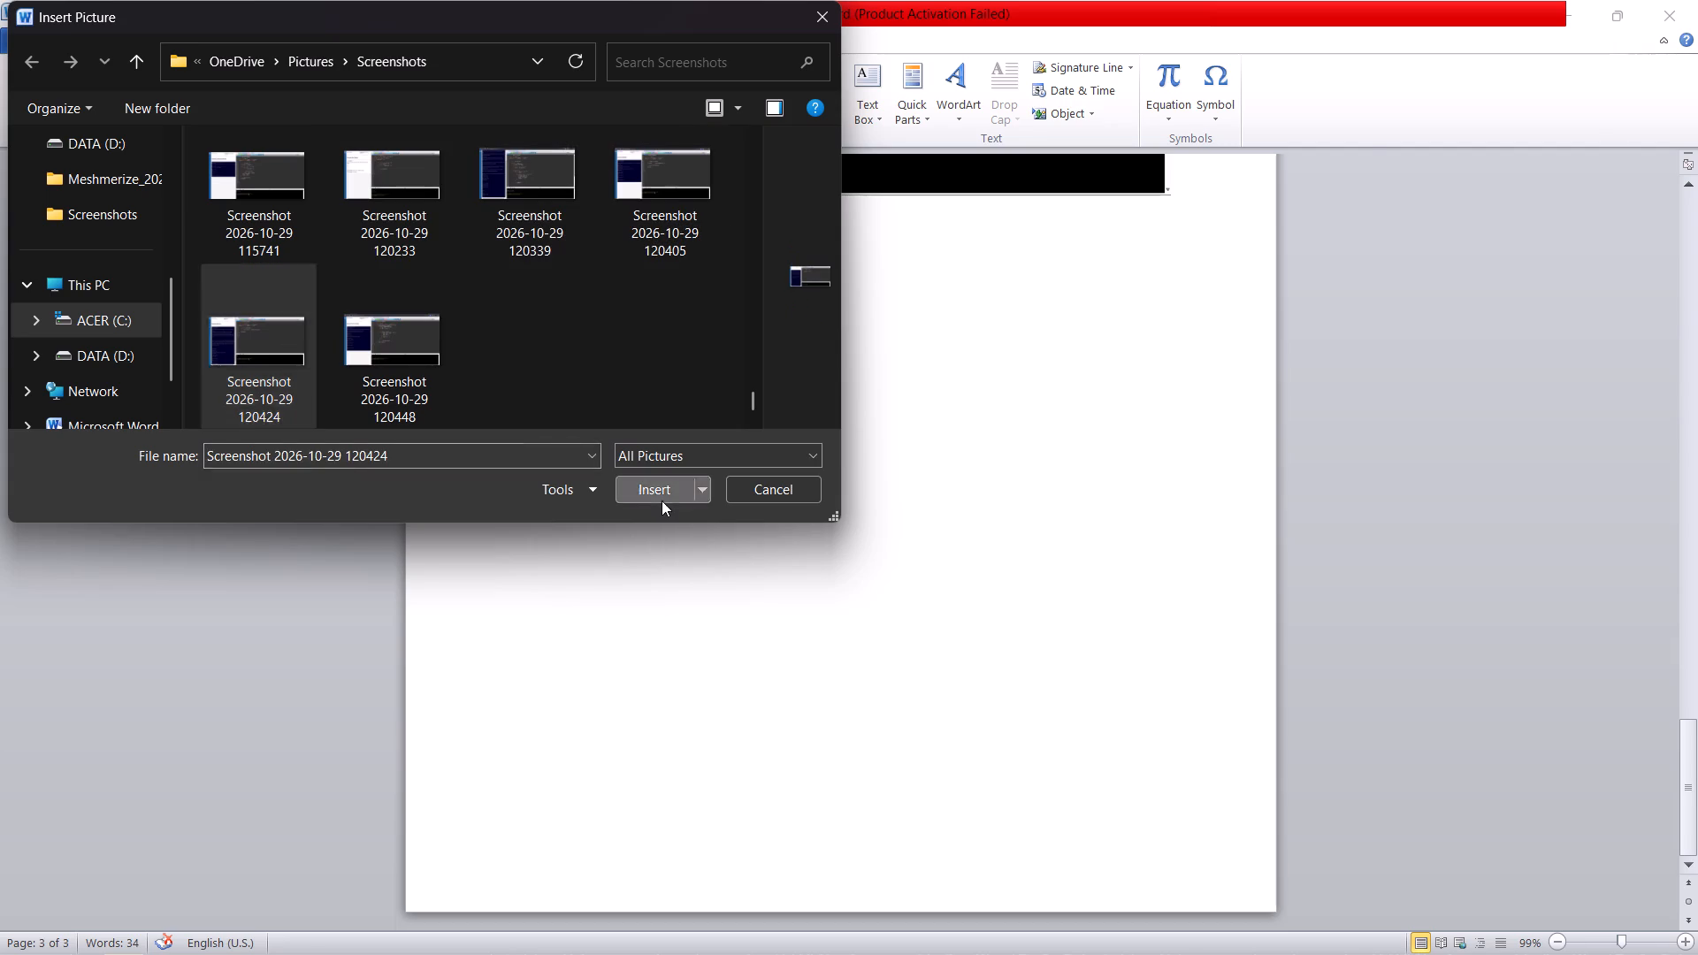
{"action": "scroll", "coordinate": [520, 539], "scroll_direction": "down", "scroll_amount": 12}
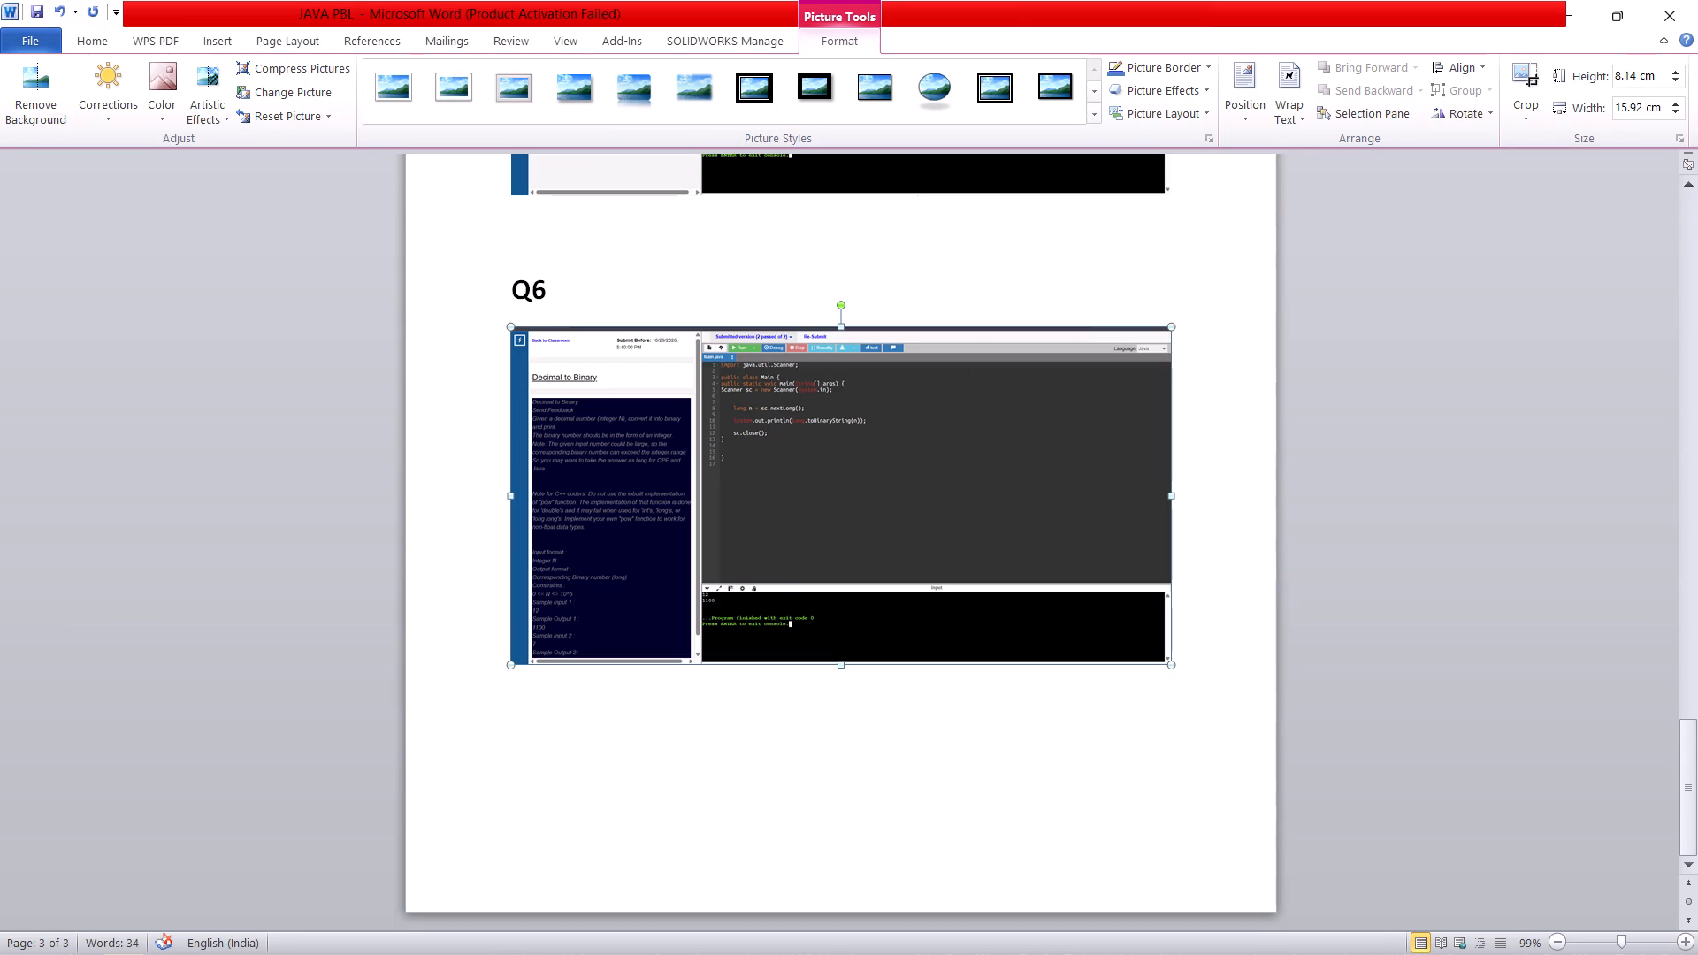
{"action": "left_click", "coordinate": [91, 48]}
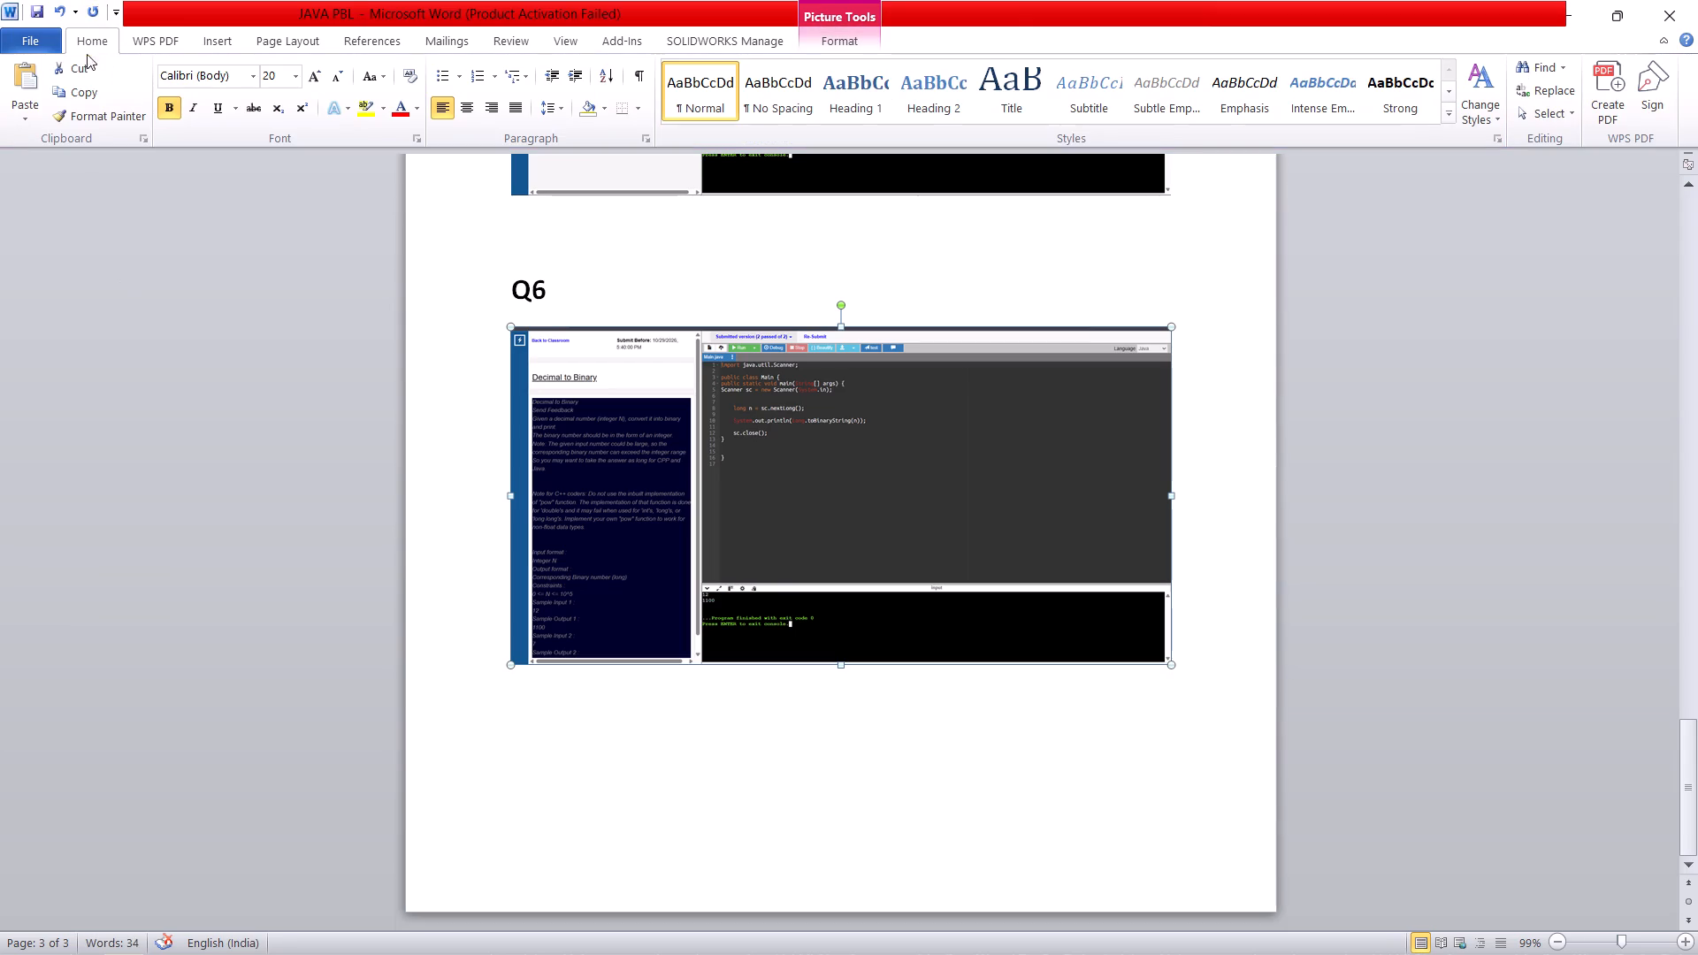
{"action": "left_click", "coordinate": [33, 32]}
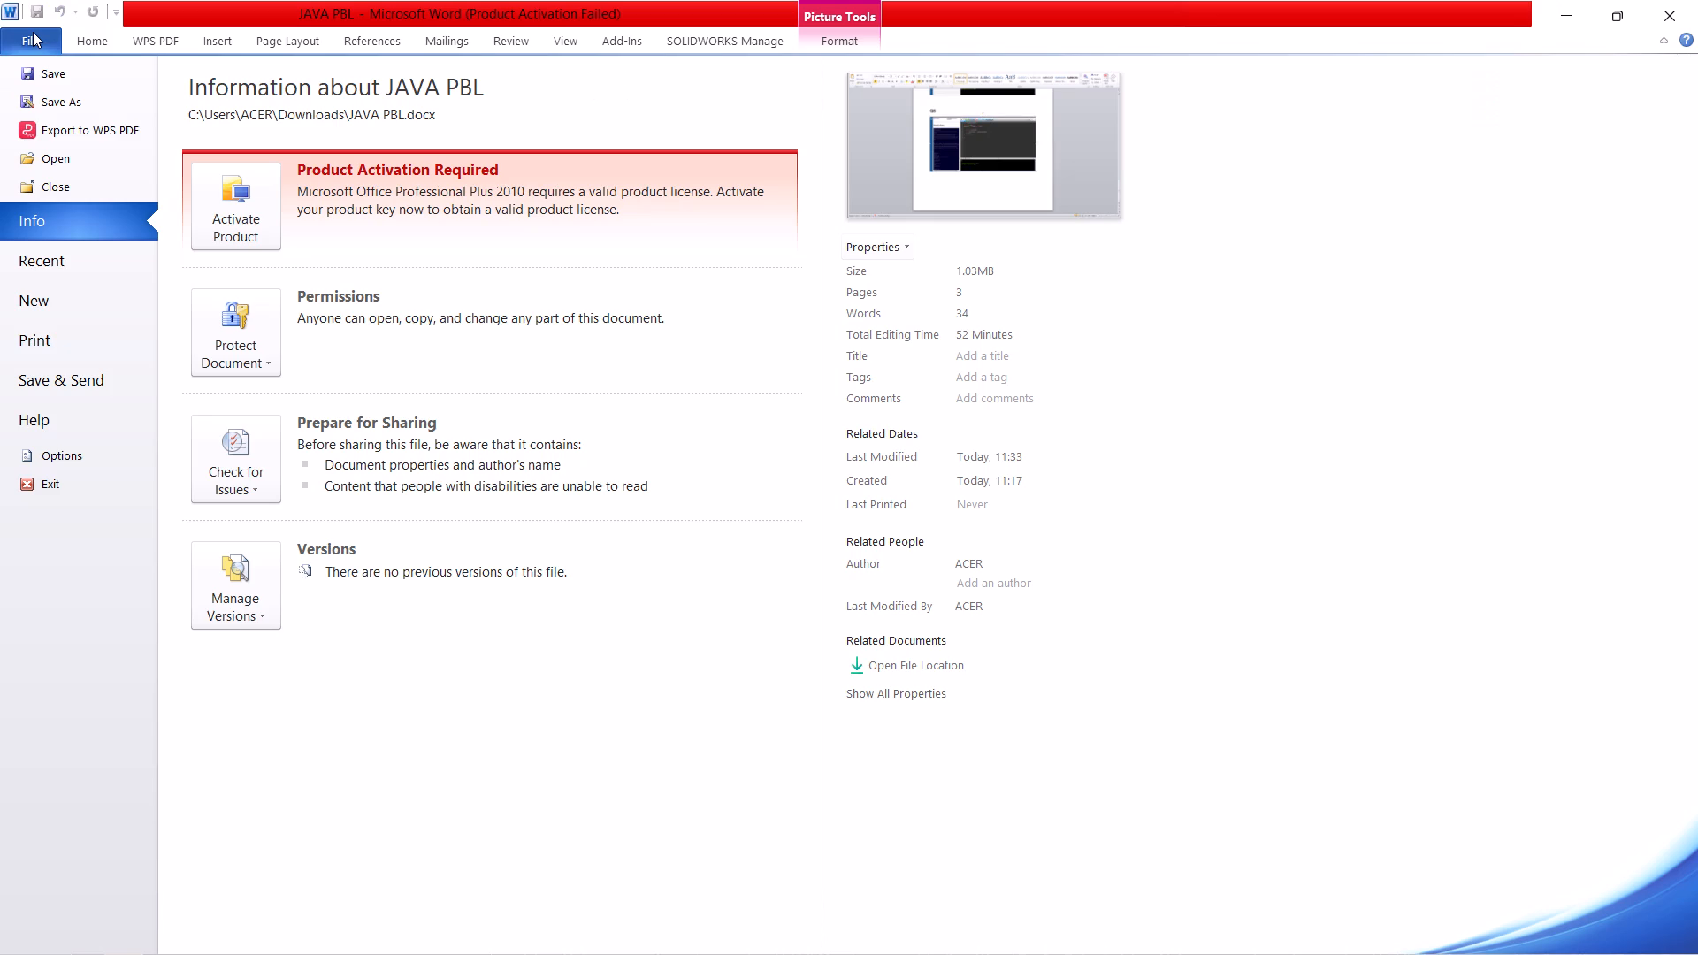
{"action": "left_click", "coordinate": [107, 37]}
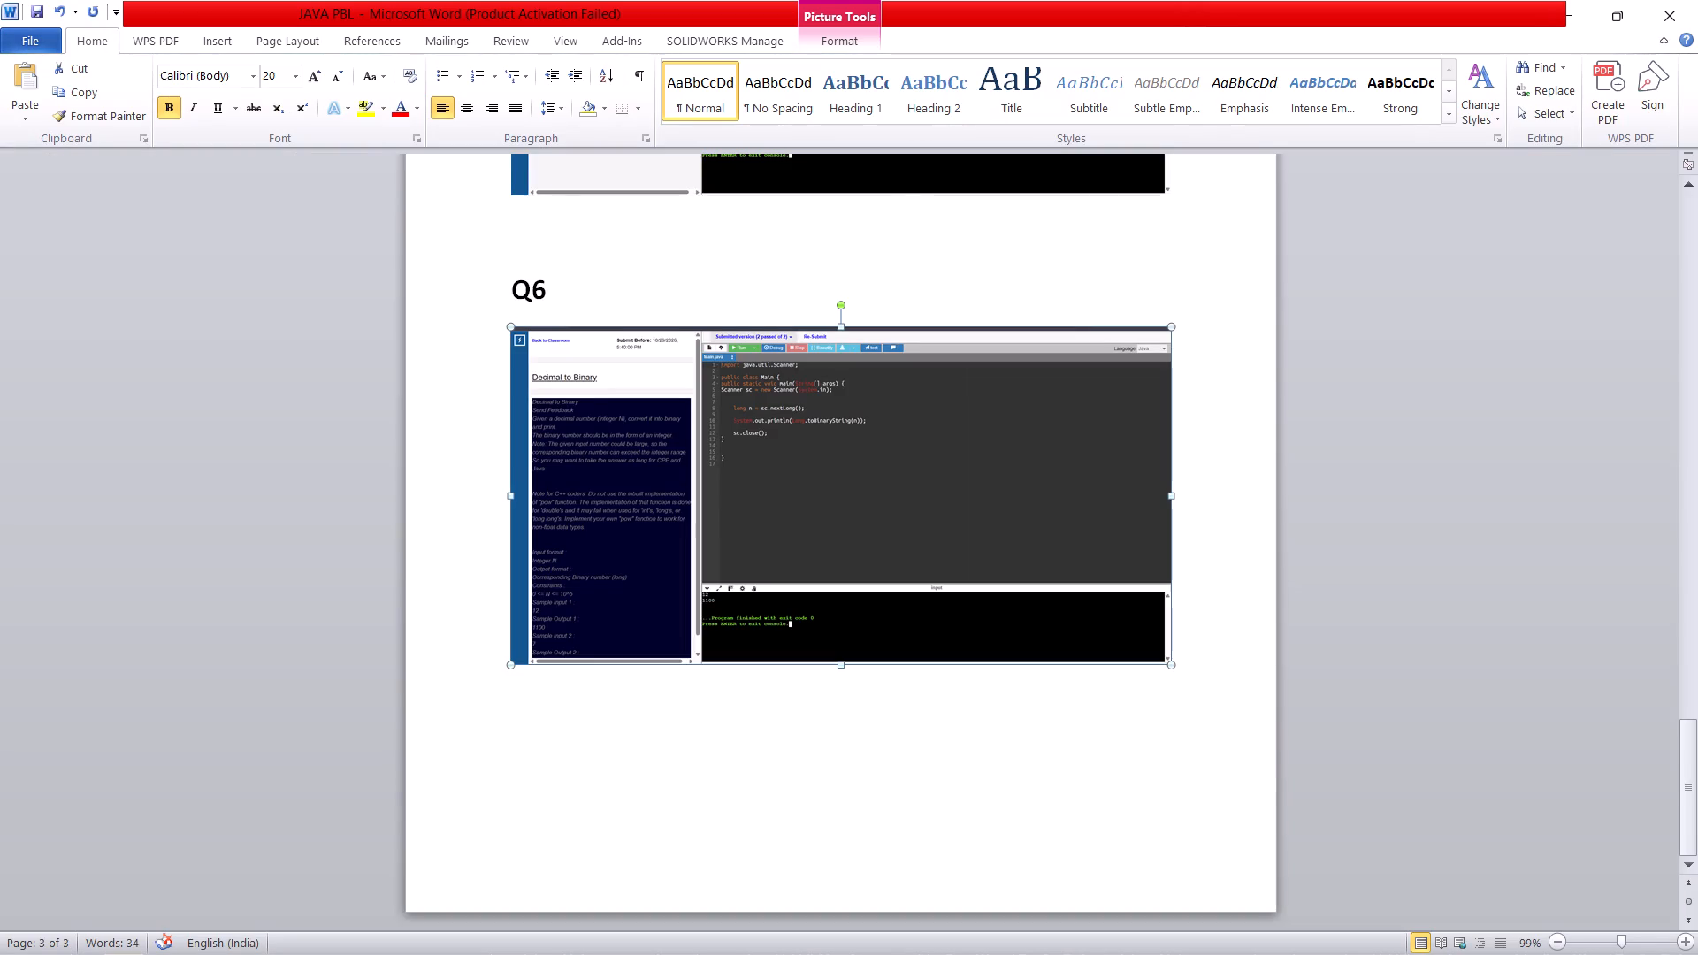
Add three line breaks after the Q6 screenshot and enter the heading Q7 at the top of the fourth page.
{"action": "left_click", "coordinate": [1206, 631]}
{"action": "left_click", "coordinate": [1168, 708]}
{"action": "left_click", "coordinate": [848, 722]}
{"action": "left_click", "coordinate": [771, 737]}
{"action": "left_click", "coordinate": [1180, 656]}
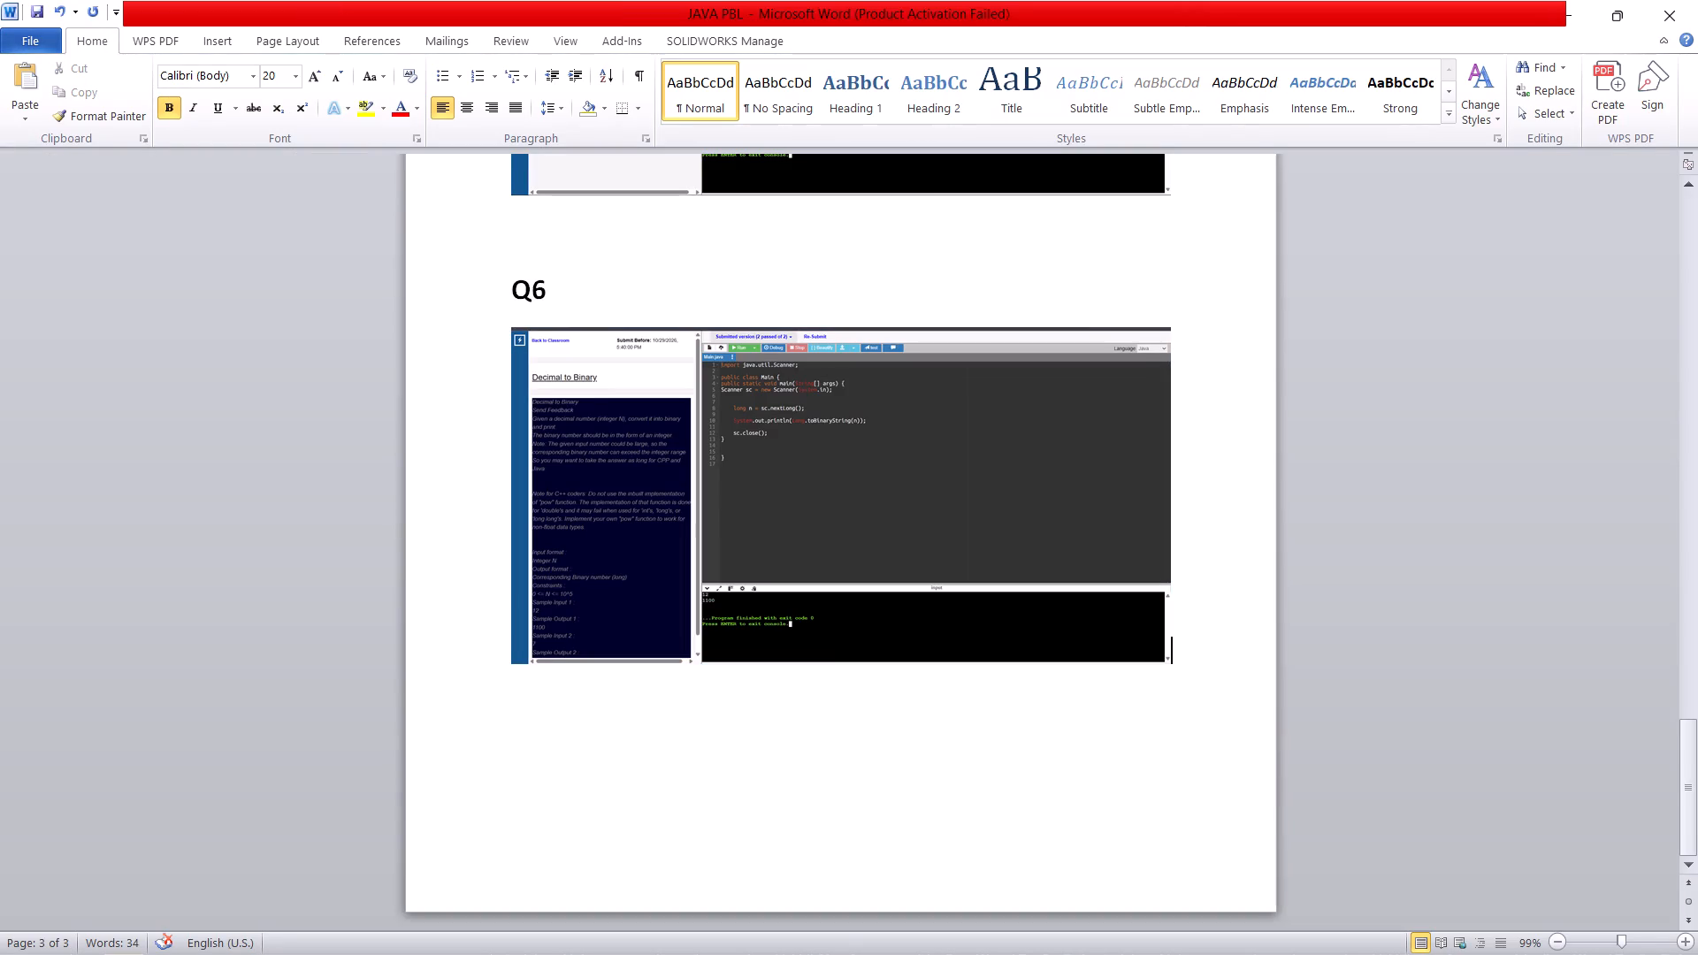
{"action": "key", "text": "Return"}
{"action": "key", "text": "Return"}
{"action": "key", "text": "Return"}
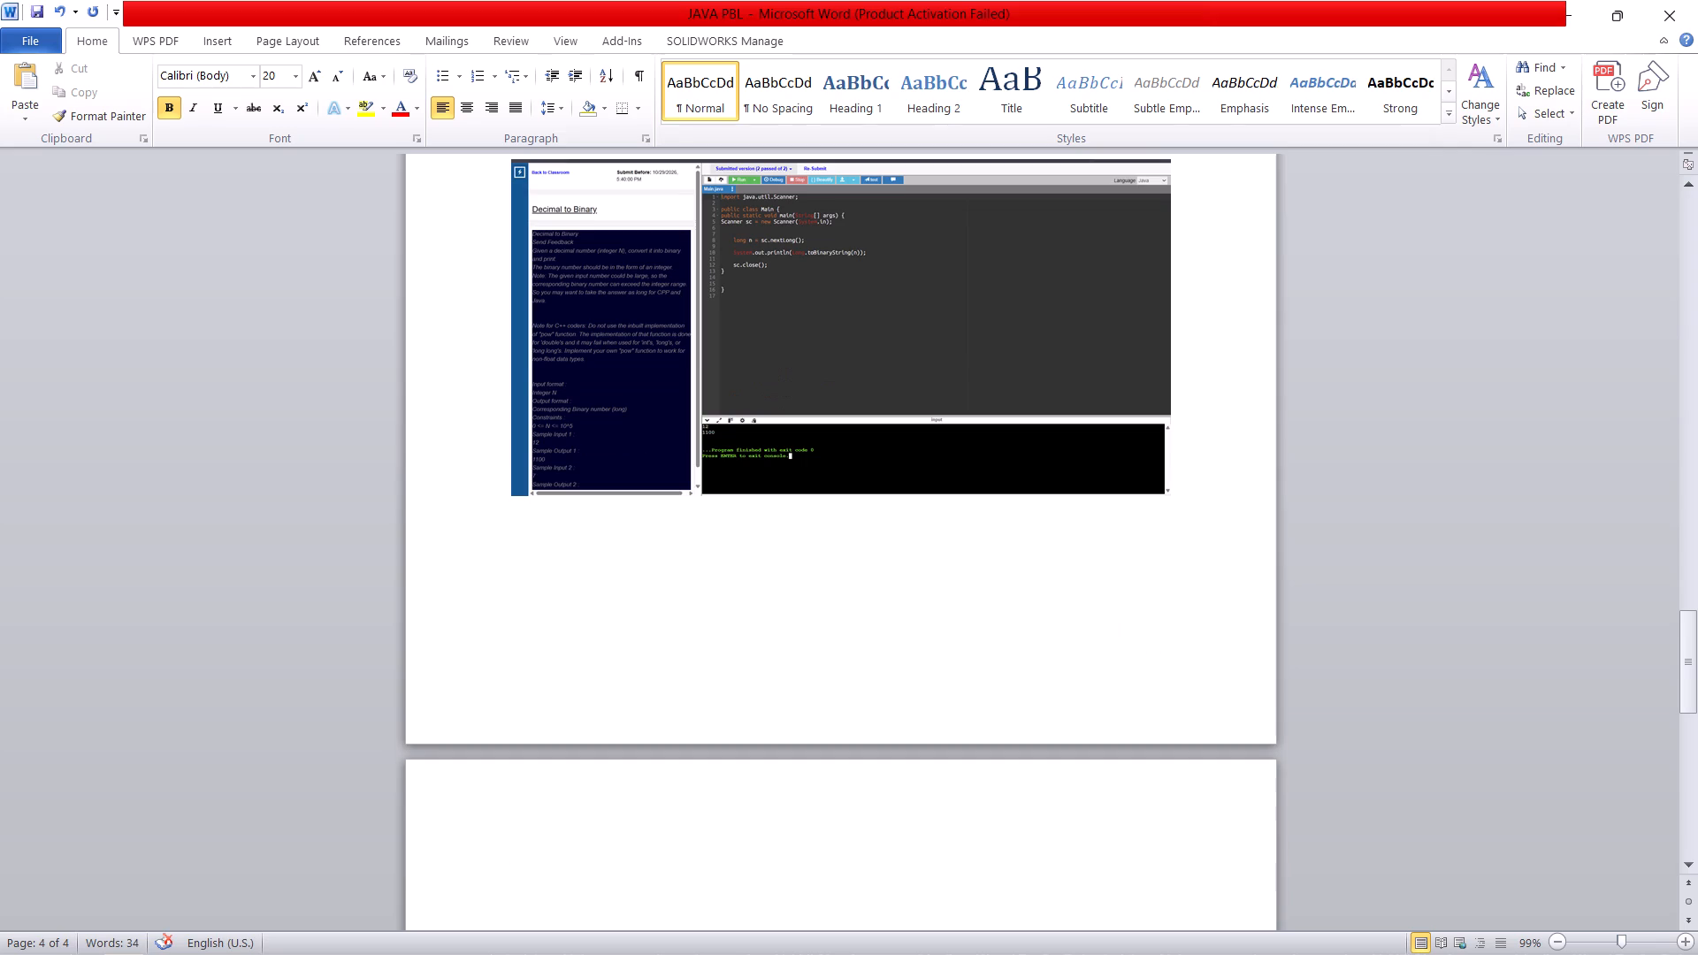
{"action": "scroll", "coordinate": [1159, 662], "scroll_direction": "down", "scroll_amount": 3}
{"action": "scroll", "coordinate": [1156, 663], "scroll_direction": "up", "scroll_amount": 8}
{"action": "scroll", "coordinate": [1146, 669], "scroll_direction": "down", "scroll_amount": 4}
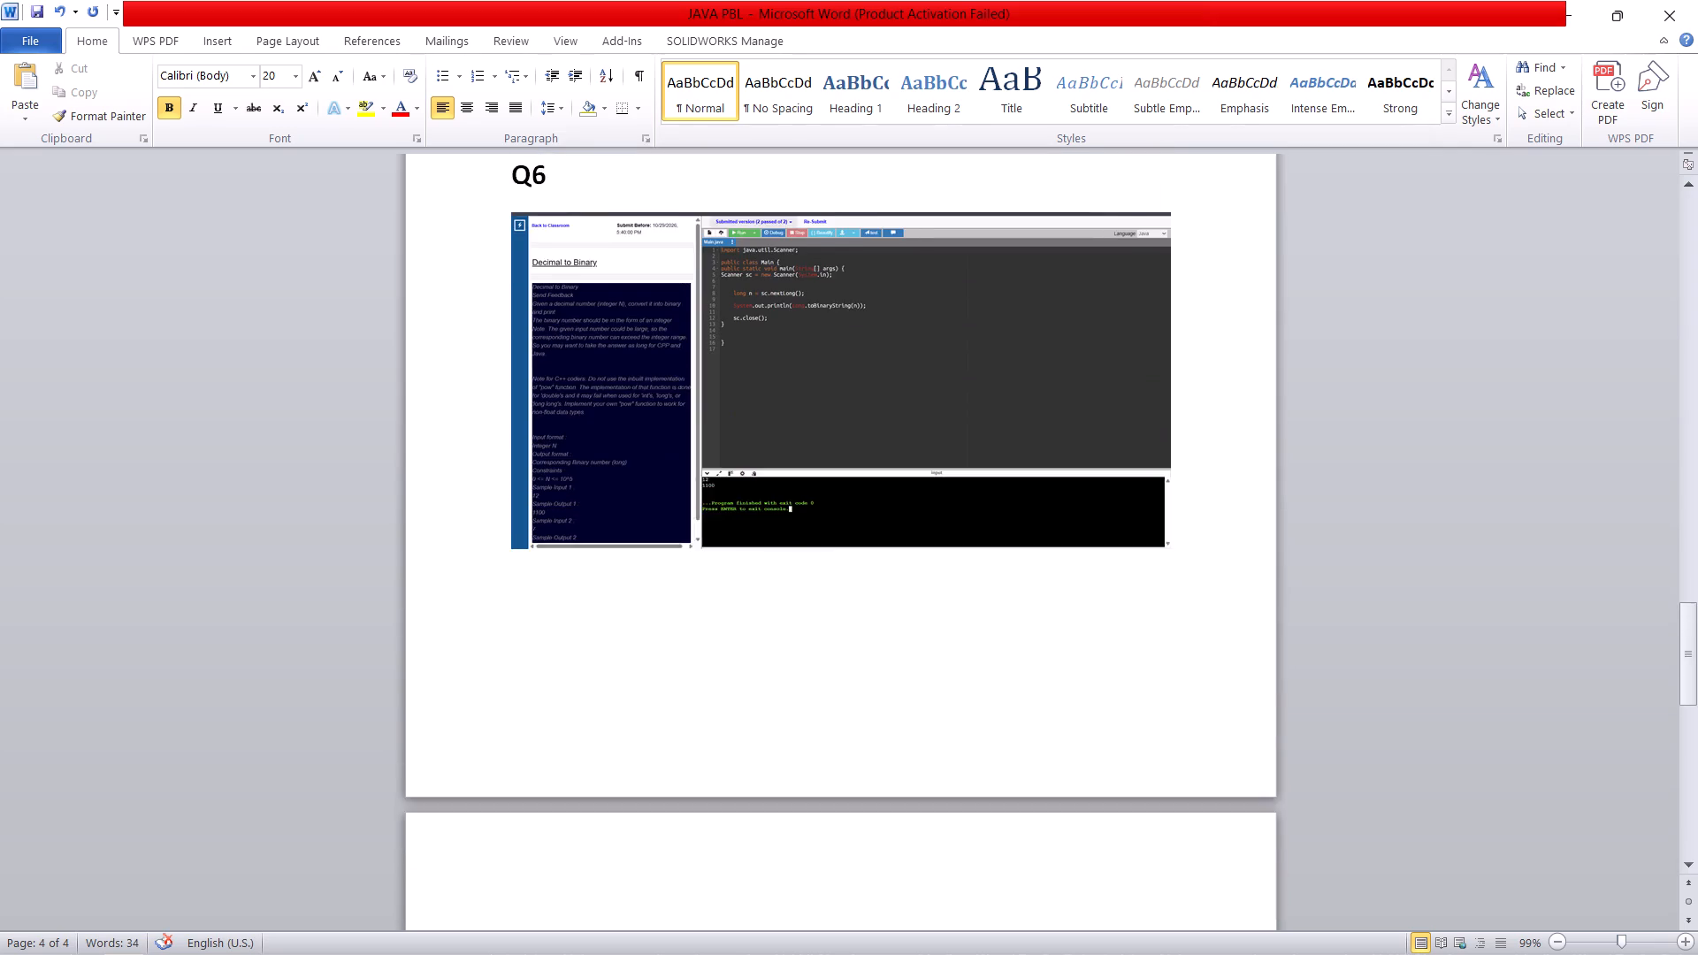
{"action": "scroll", "coordinate": [1143, 682], "scroll_direction": "down", "scroll_amount": 5}
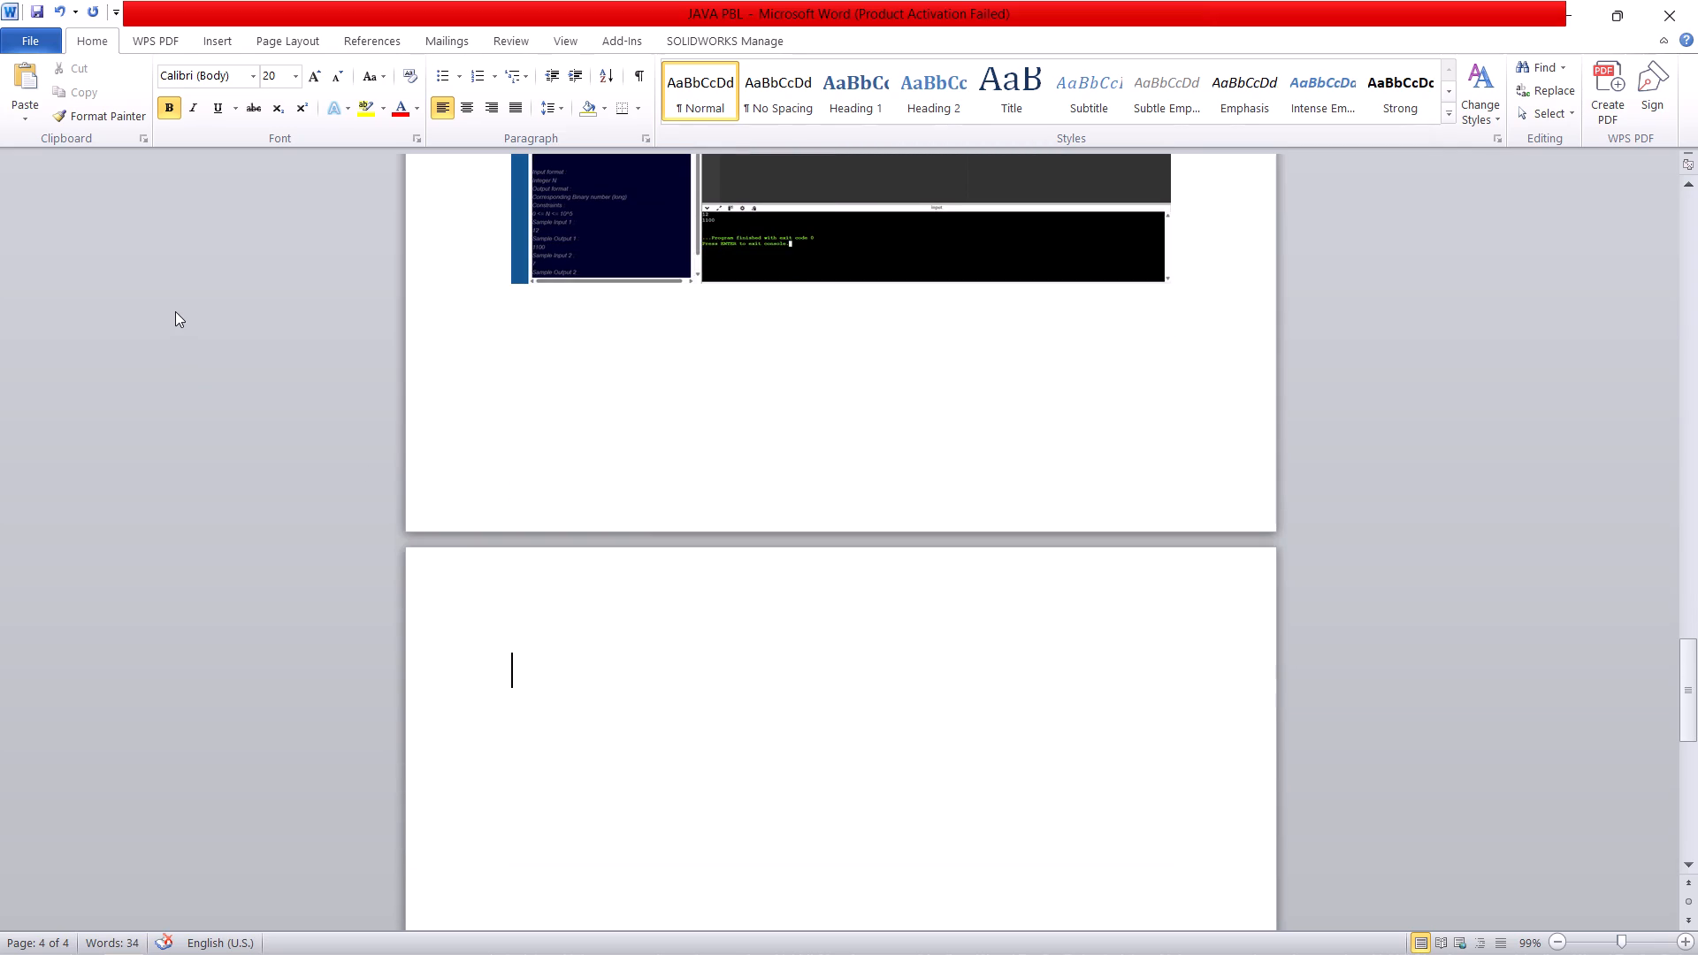
{"action": "key", "text": "q"}
{"action": "key", "text": "7"}
{"action": "left_click", "coordinate": [230, 37]}
{"action": "left_click", "coordinate": [243, 89]}
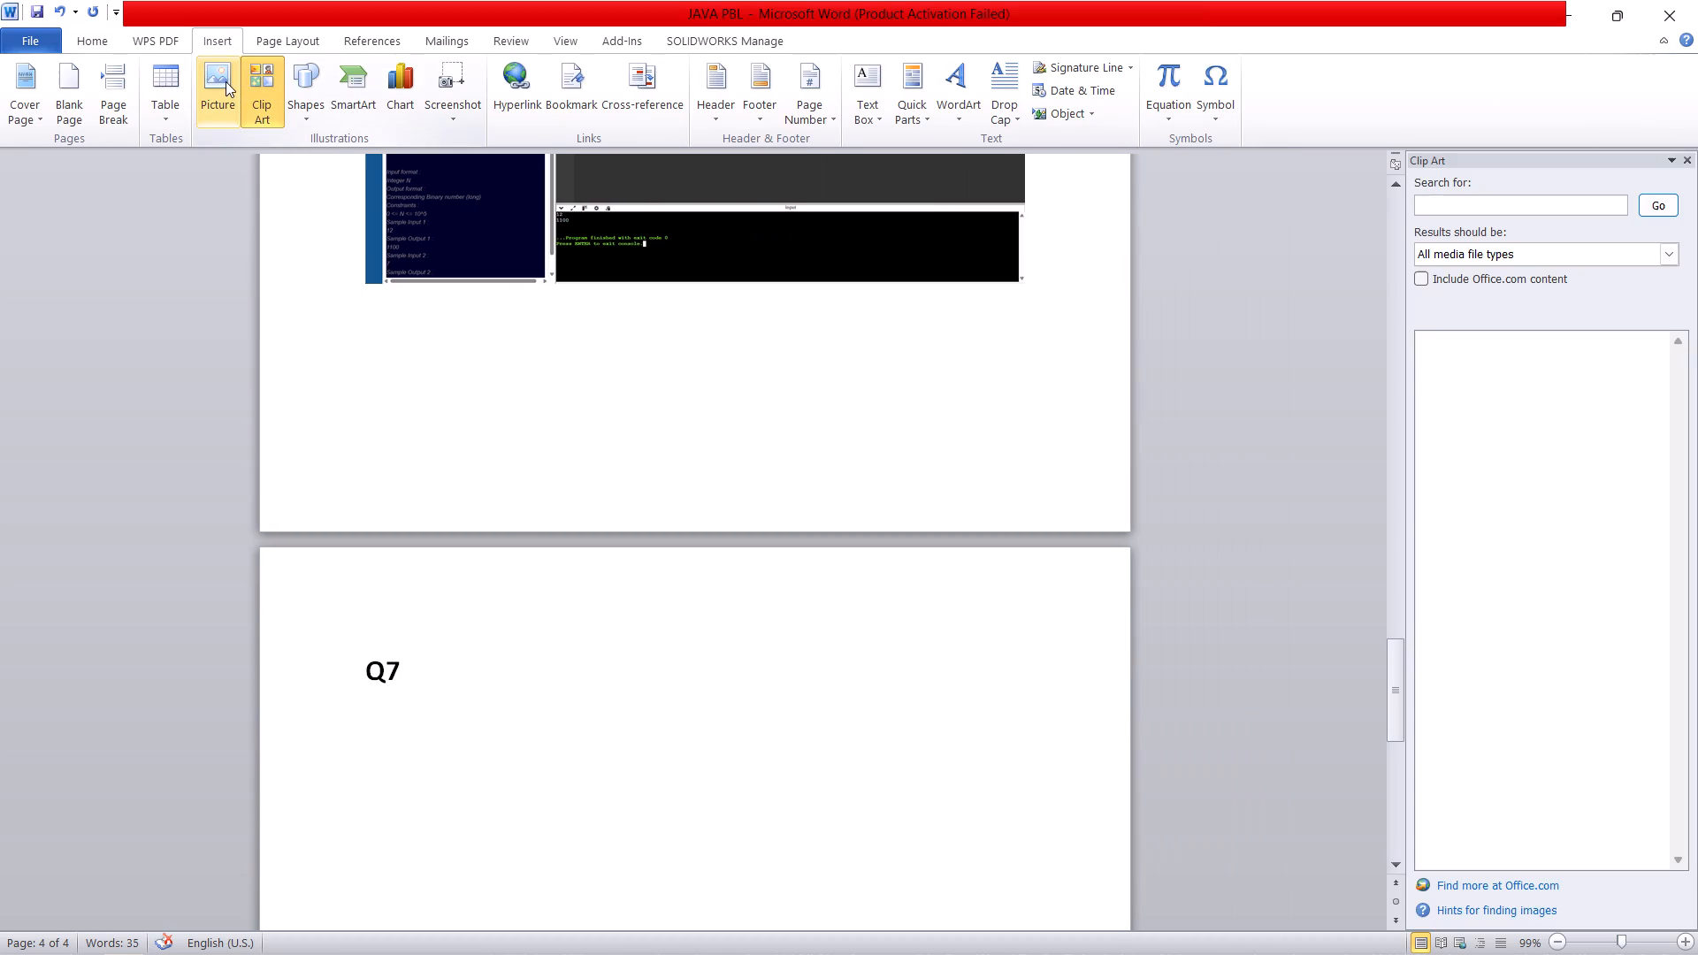
{"action": "left_click", "coordinate": [181, 84]}
{"action": "left_click", "coordinate": [207, 73]}
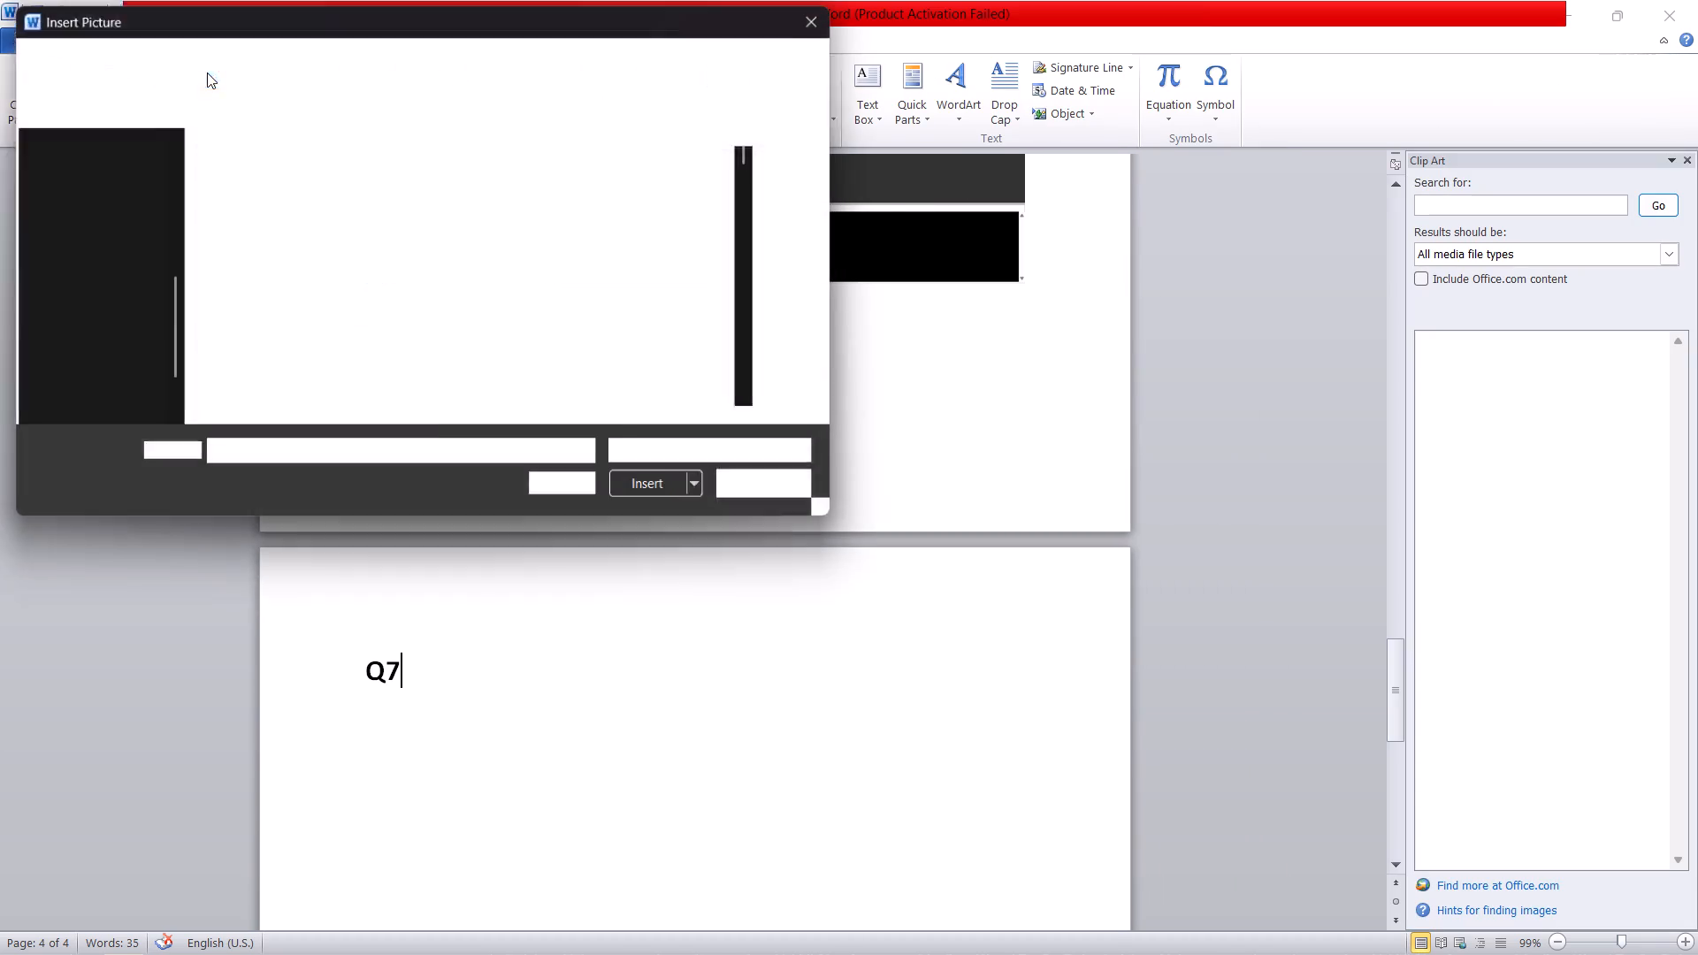
{"action": "scroll", "coordinate": [450, 402], "scroll_direction": "down", "scroll_amount": 20}
{"action": "scroll", "coordinate": [450, 402], "scroll_direction": "down", "scroll_amount": 18}
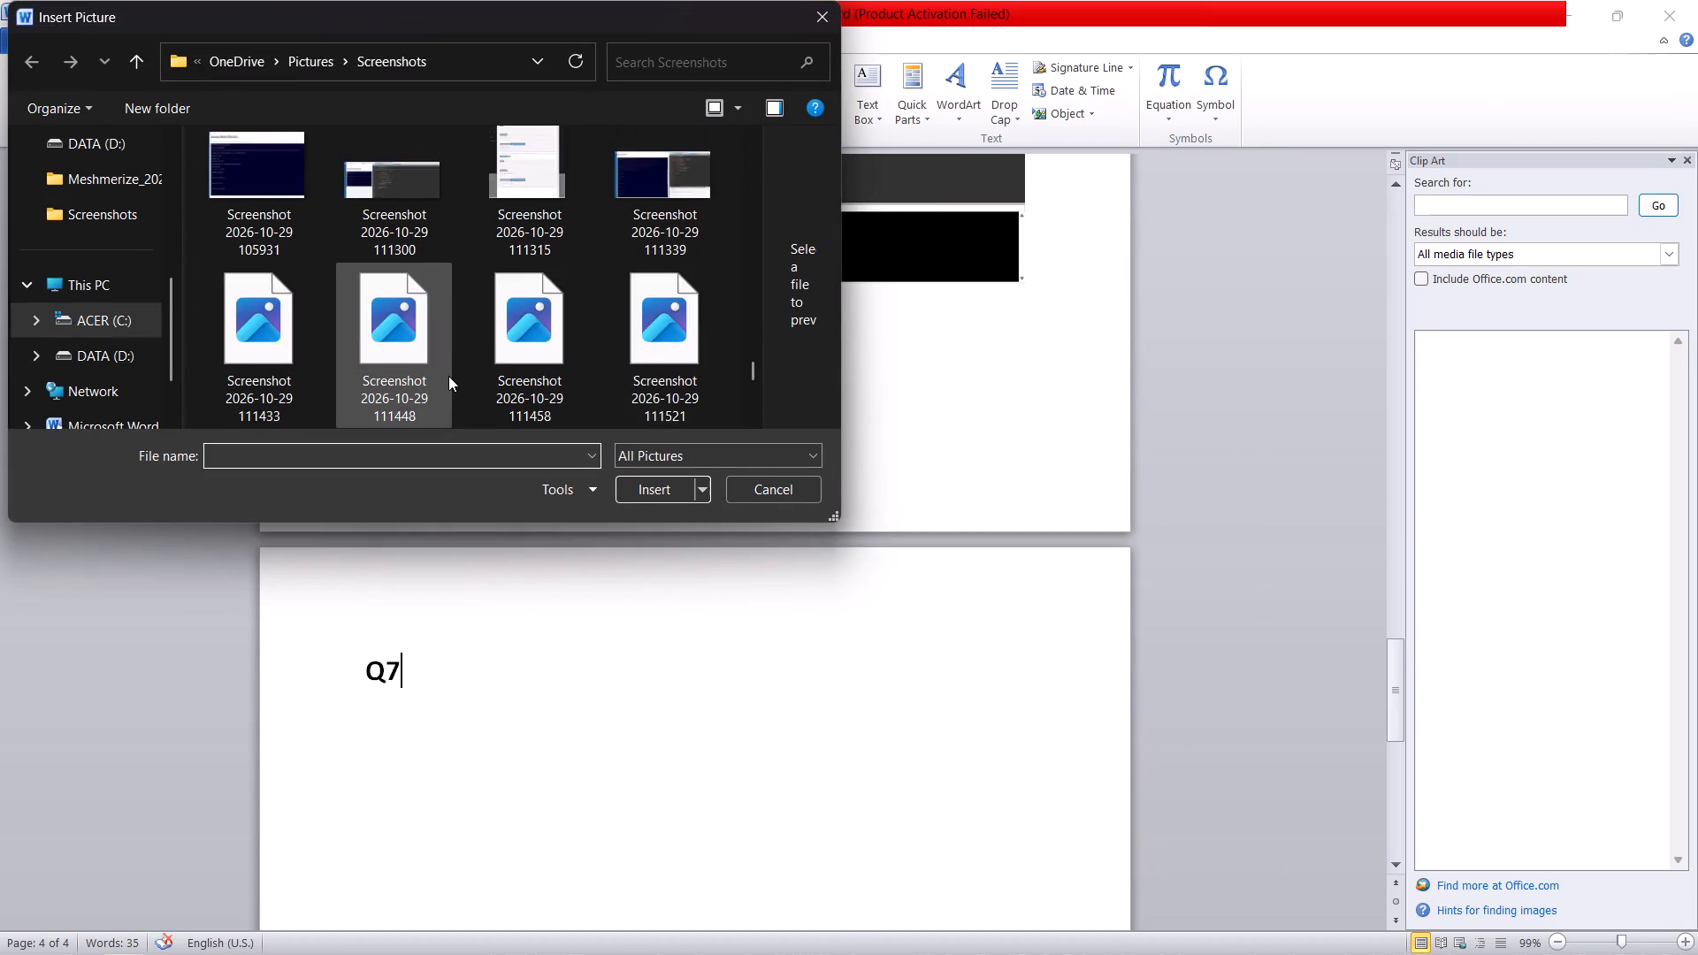
{"action": "scroll", "coordinate": [448, 376], "scroll_direction": "down", "scroll_amount": 9}
{"action": "left_click", "coordinate": [409, 348]}
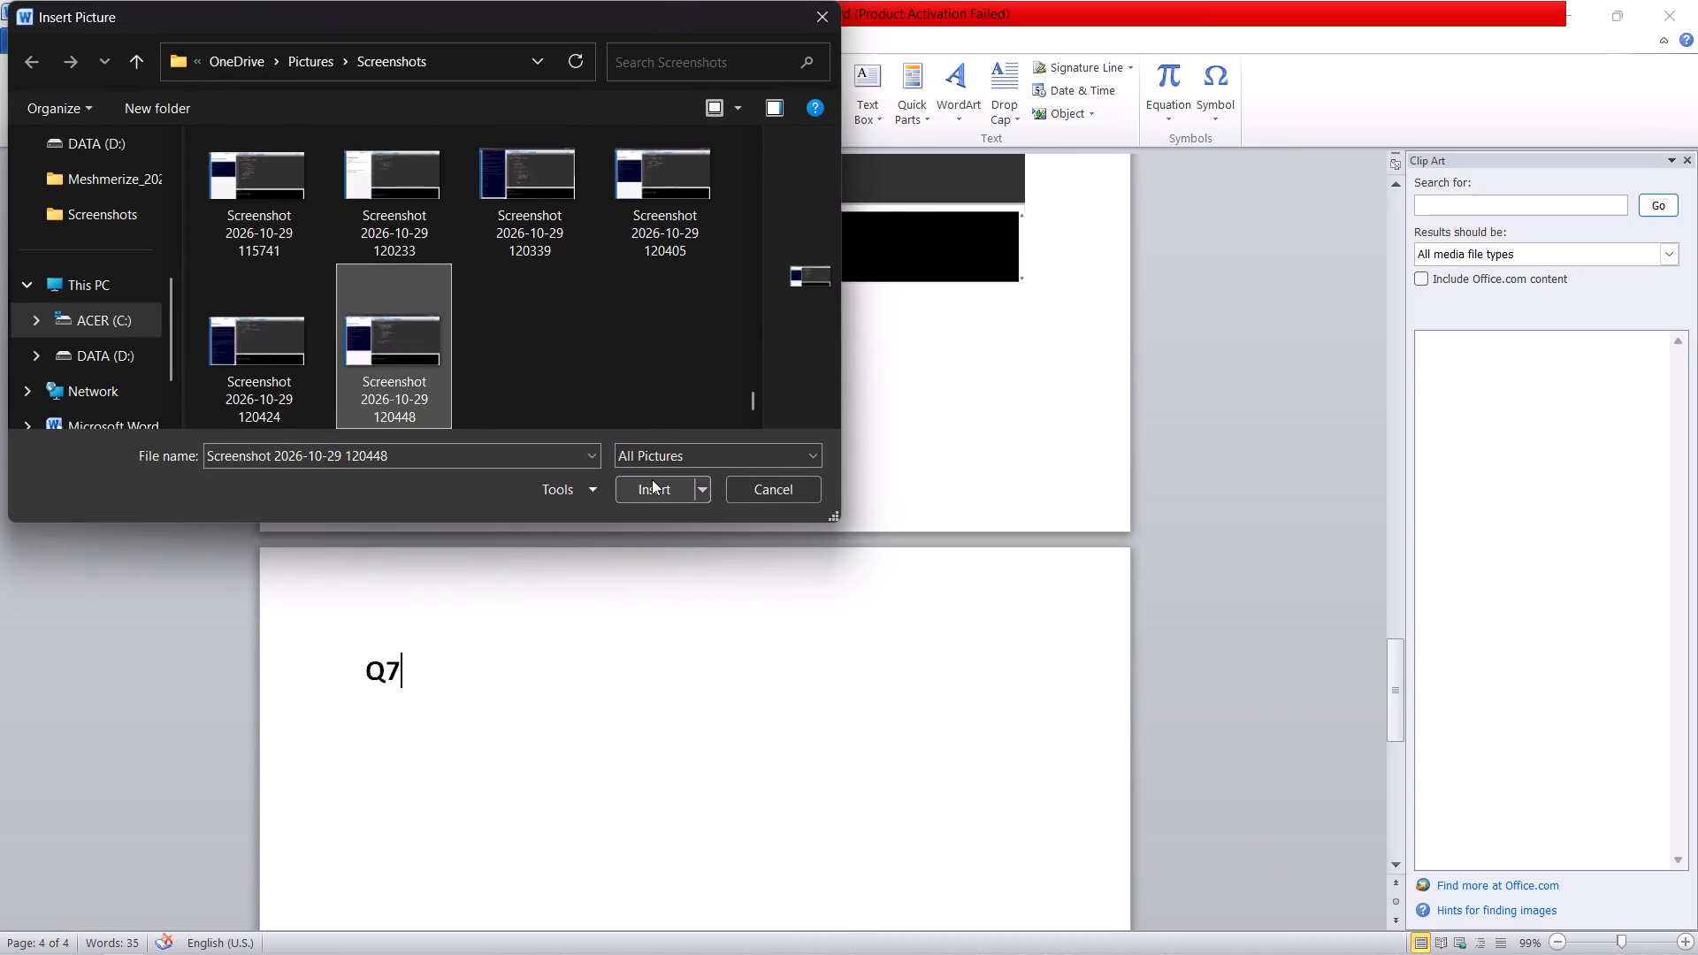
{"action": "left_click", "coordinate": [652, 479]}
Save the JAVA PBL document under its existing name.
{"action": "scroll", "coordinate": [589, 703], "scroll_direction": "up", "scroll_amount": 20}
{"action": "scroll", "coordinate": [589, 703], "scroll_direction": "up", "scroll_amount": 7}
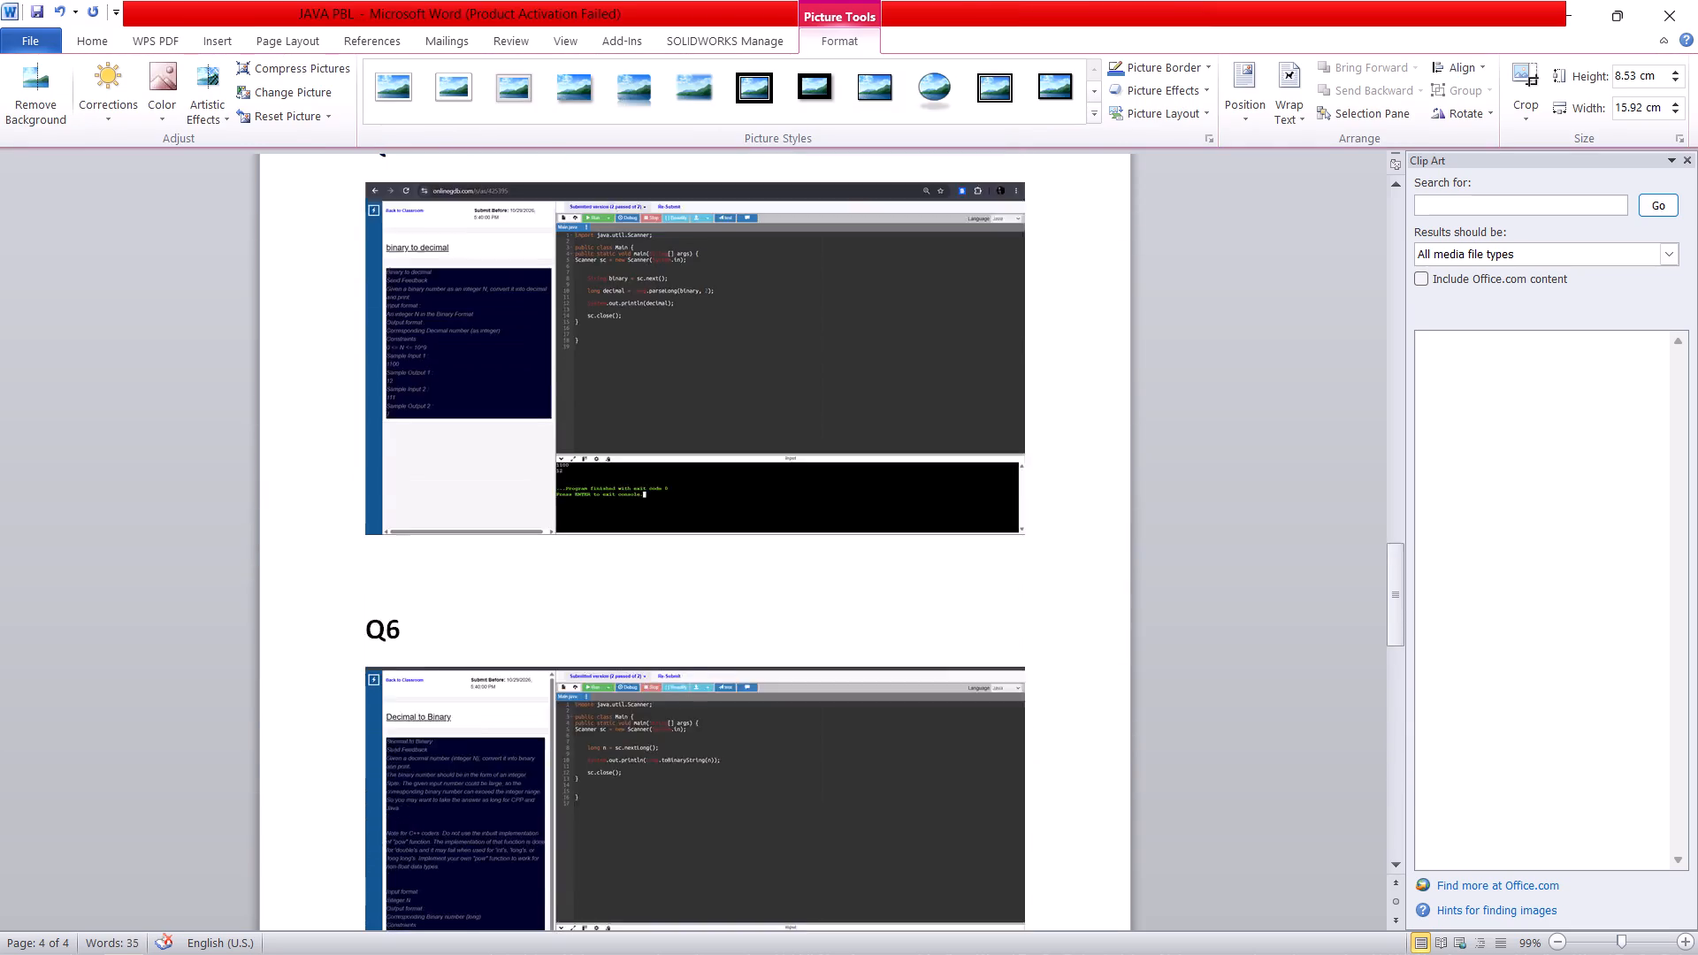
{"action": "scroll", "coordinate": [589, 703], "scroll_direction": "up", "scroll_amount": 20}
{"action": "scroll", "coordinate": [589, 703], "scroll_direction": "up", "scroll_amount": 20}
{"action": "scroll", "coordinate": [589, 703], "scroll_direction": "up", "scroll_amount": 9}
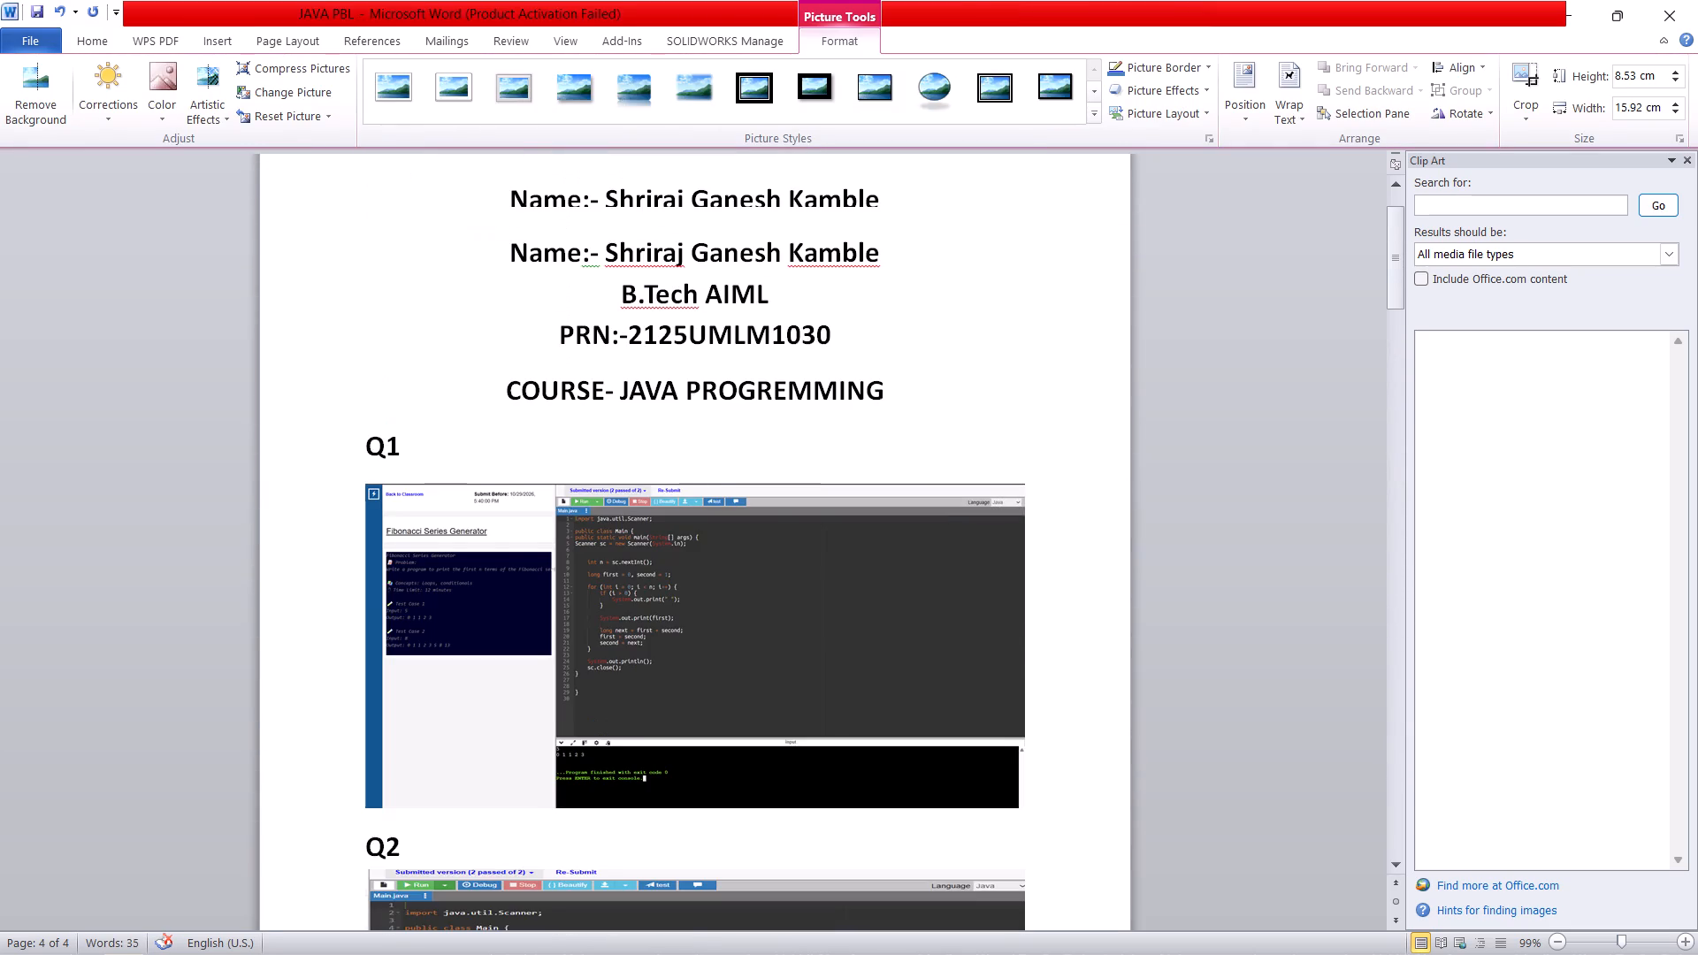
{"action": "left_click", "coordinate": [34, 42]}
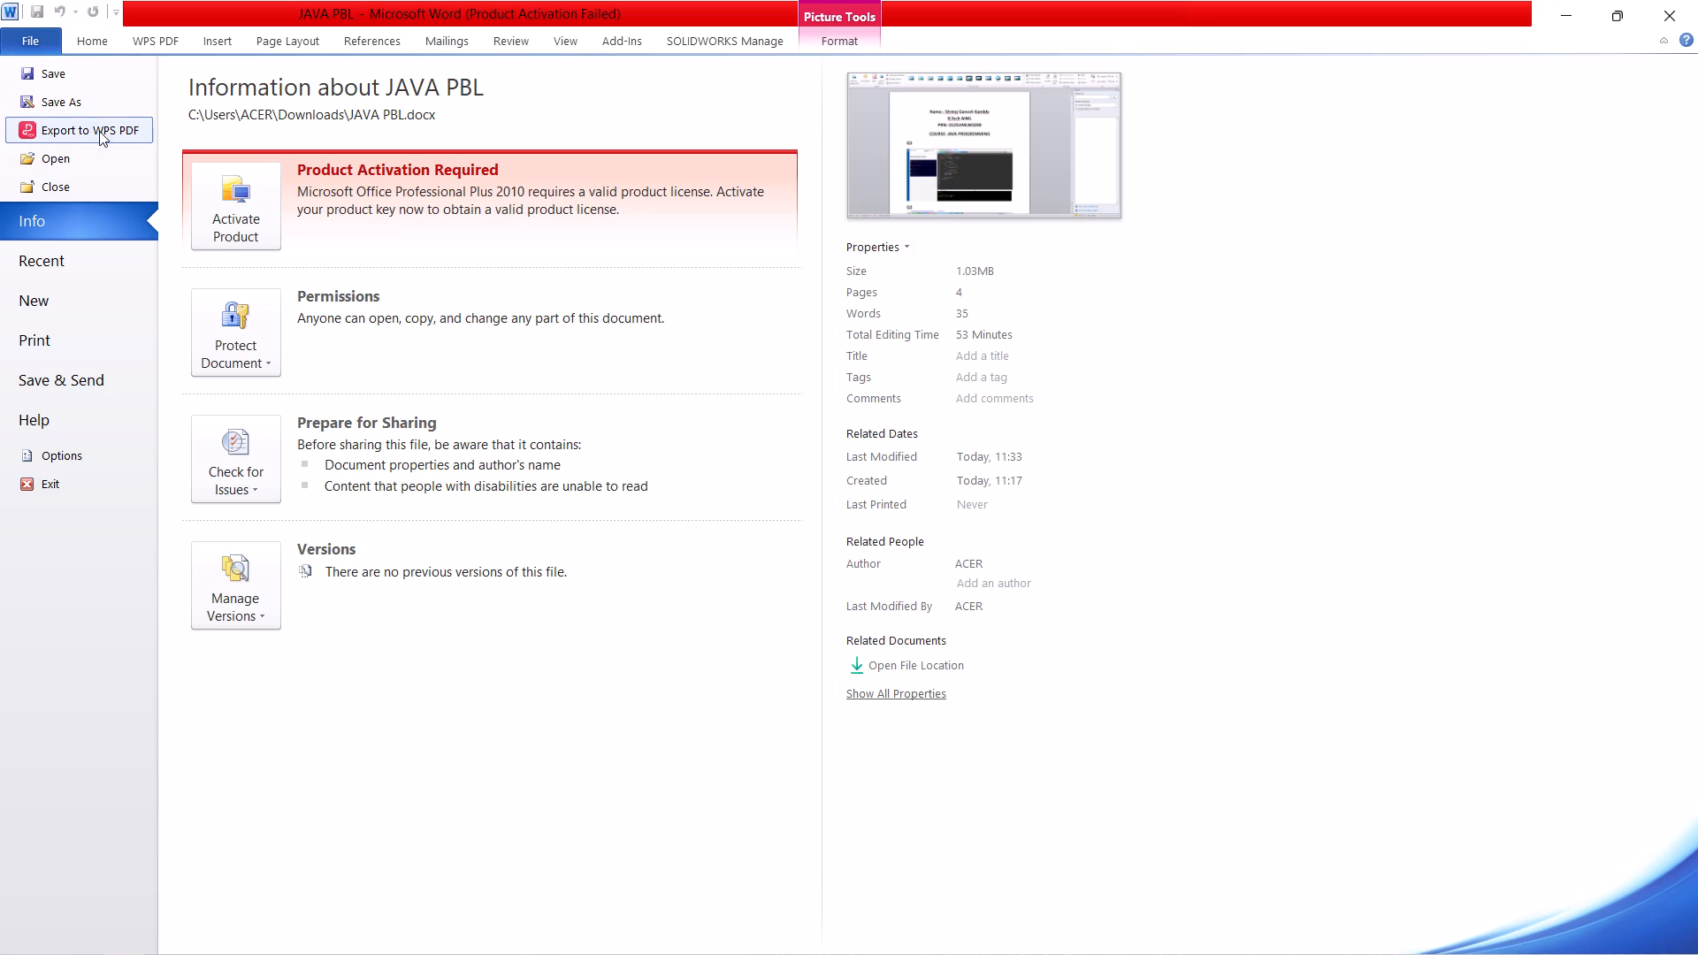
{"action": "left_click", "coordinate": [88, 64]}
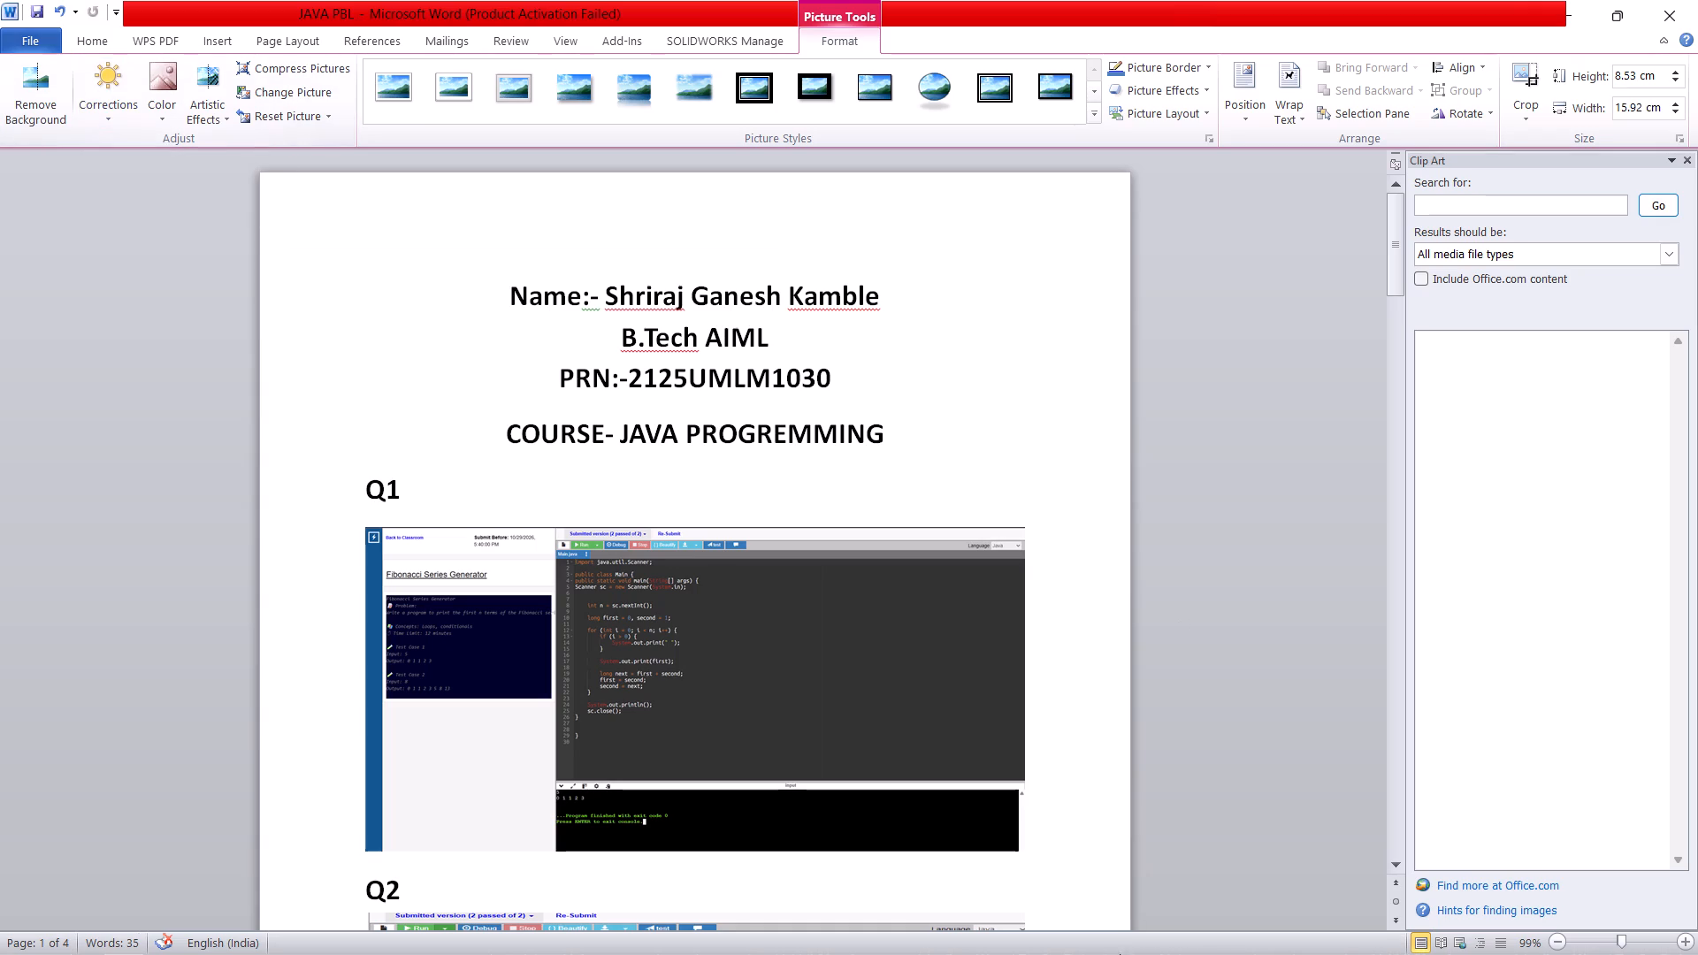
Open File Explorer and copy the JAVA PBL document from the recent files.
{"action": "left_click", "coordinate": [738, 926]}
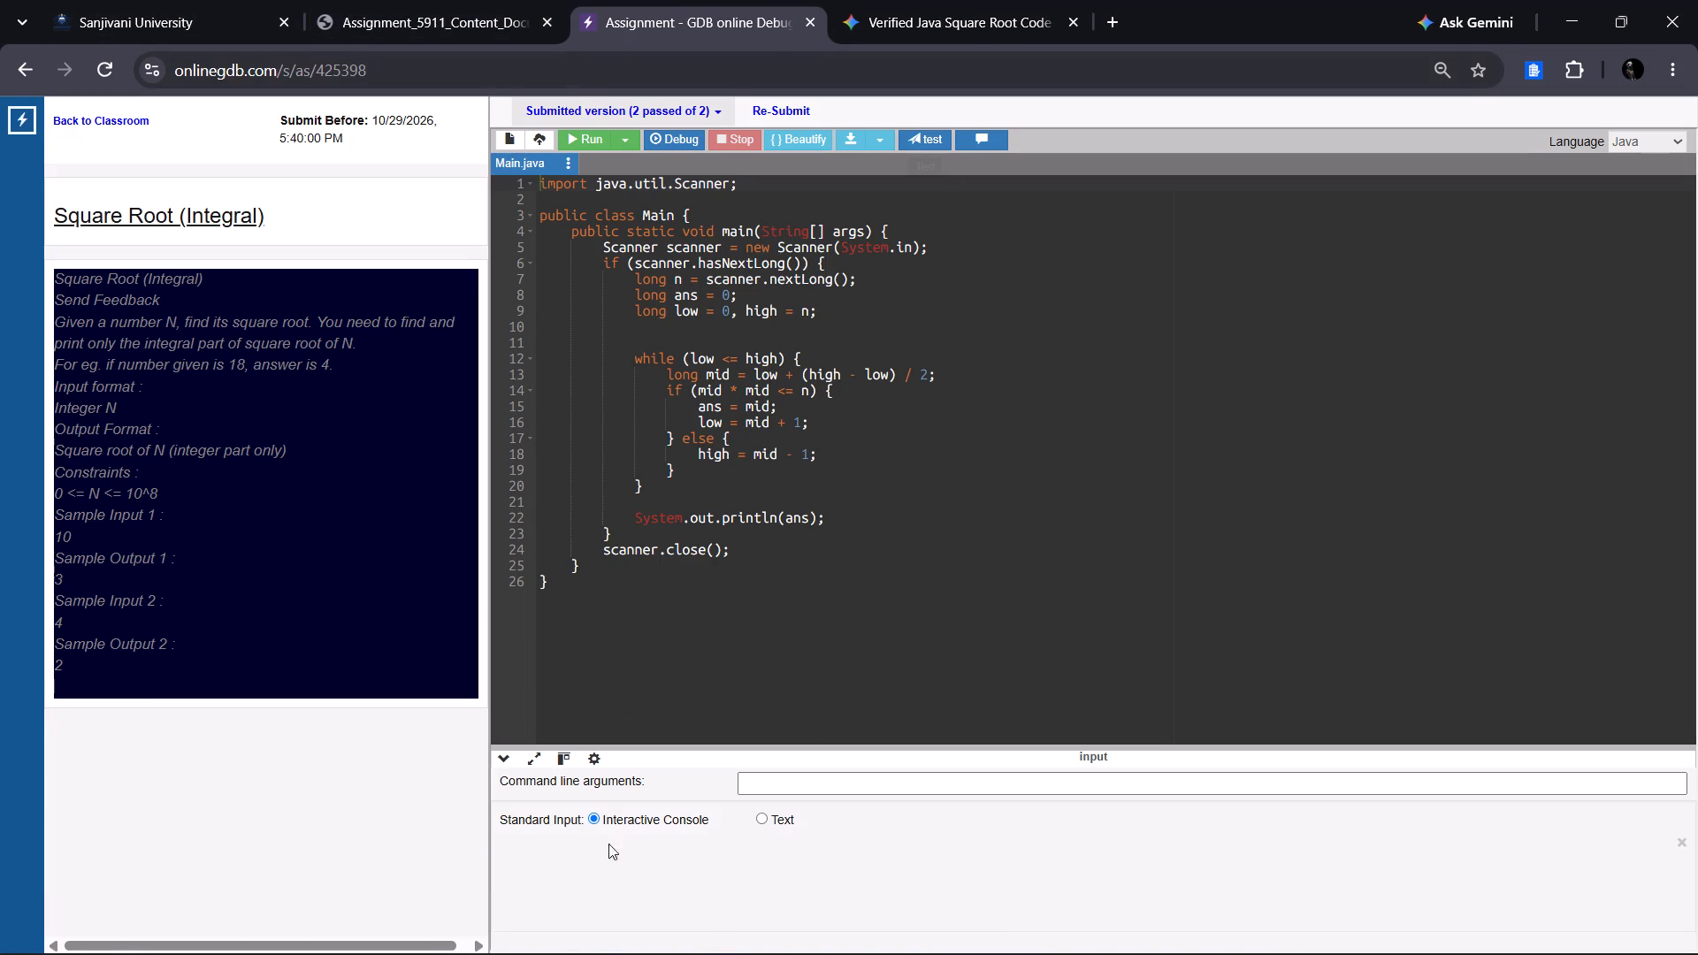
{"action": "left_click", "coordinate": [654, 921]}
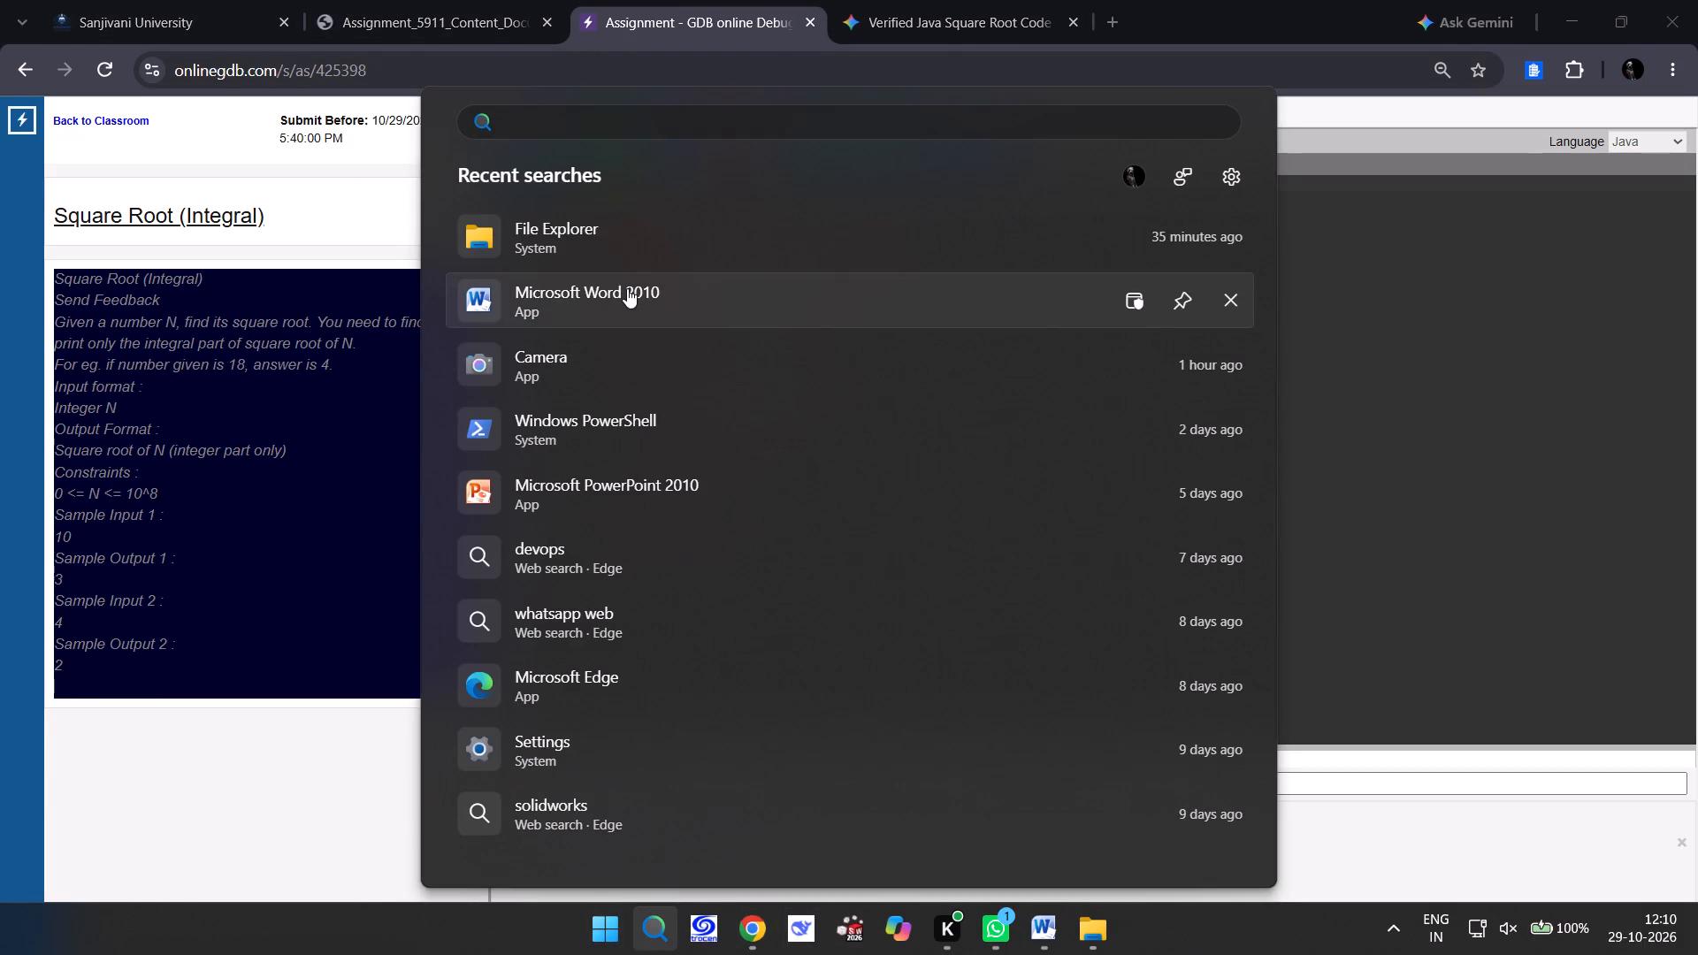
{"action": "left_click", "coordinate": [624, 248]}
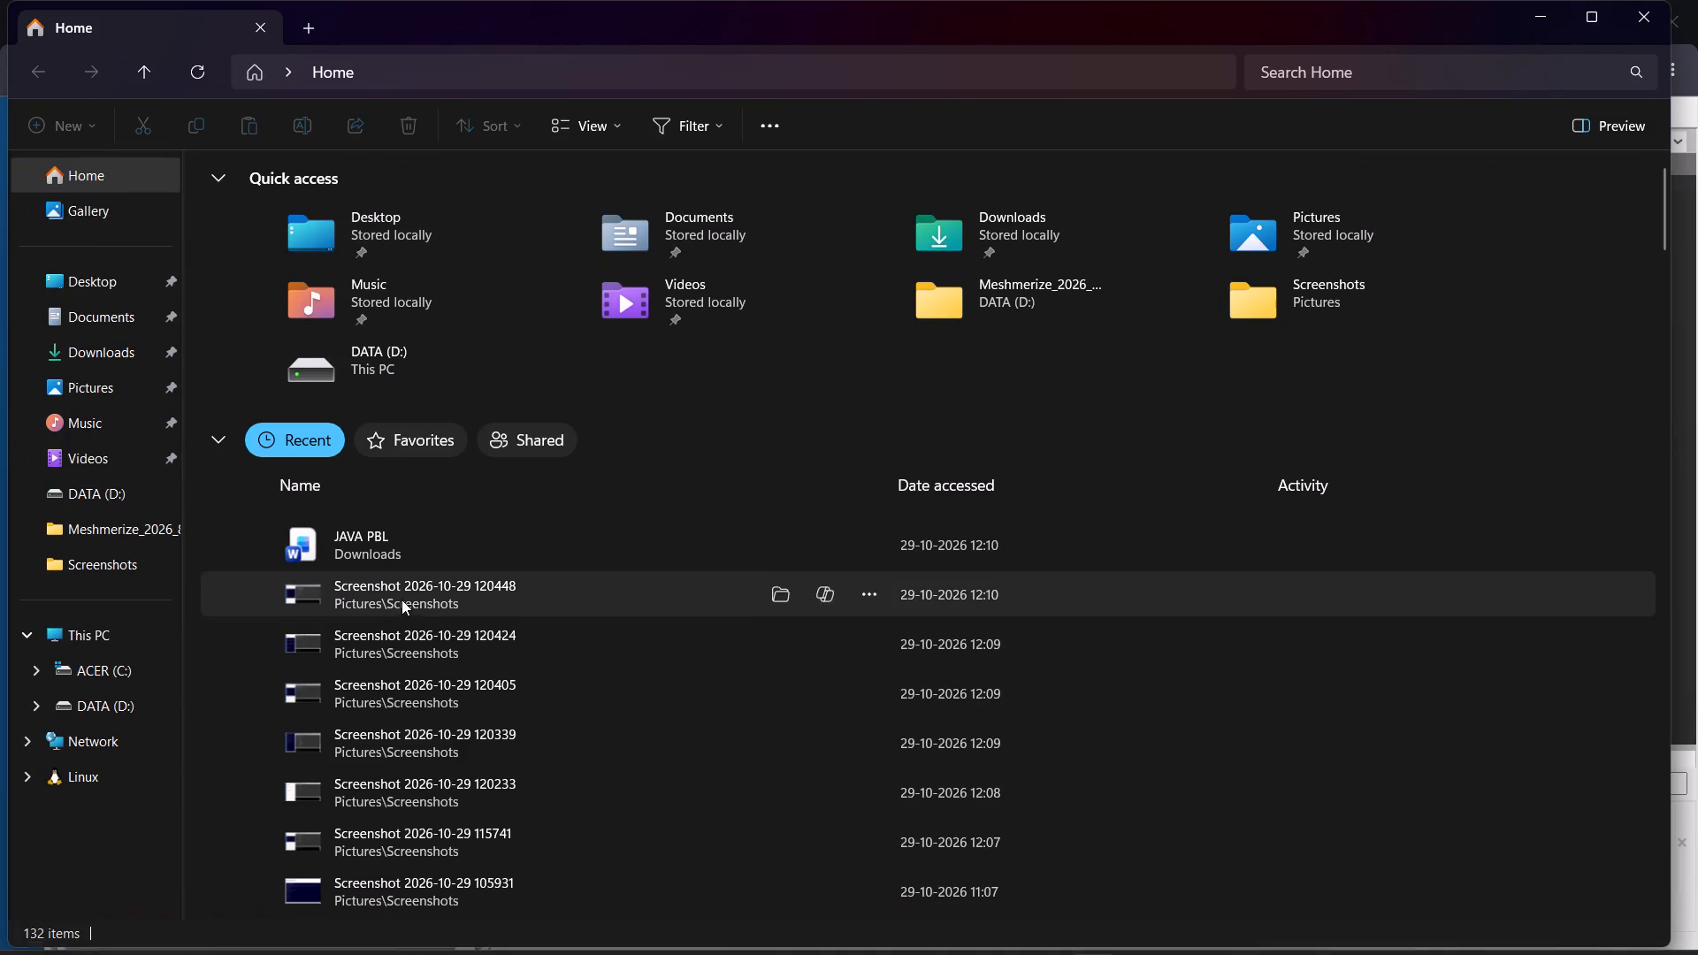
{"action": "right_click", "coordinate": [428, 531]}
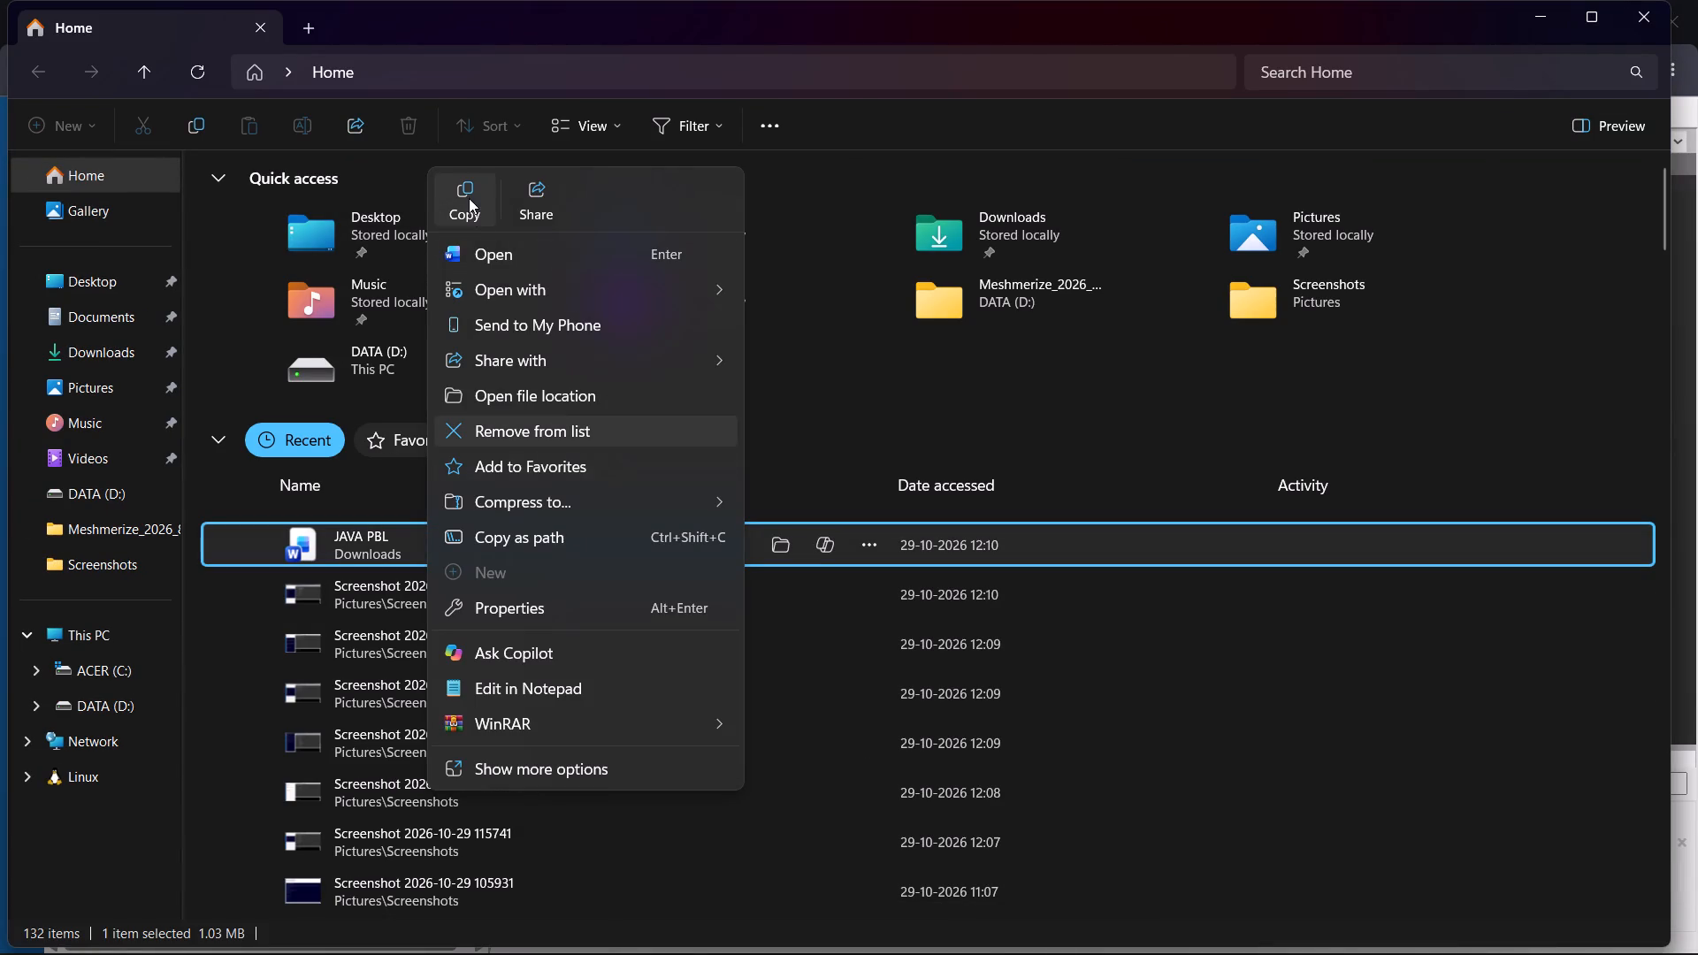
{"action": "left_click", "coordinate": [469, 196]}
Switch to Chrome, close the Gemini square root code tab and open the Java Programming course in the university LMS.
{"action": "left_click", "coordinate": [769, 935]}
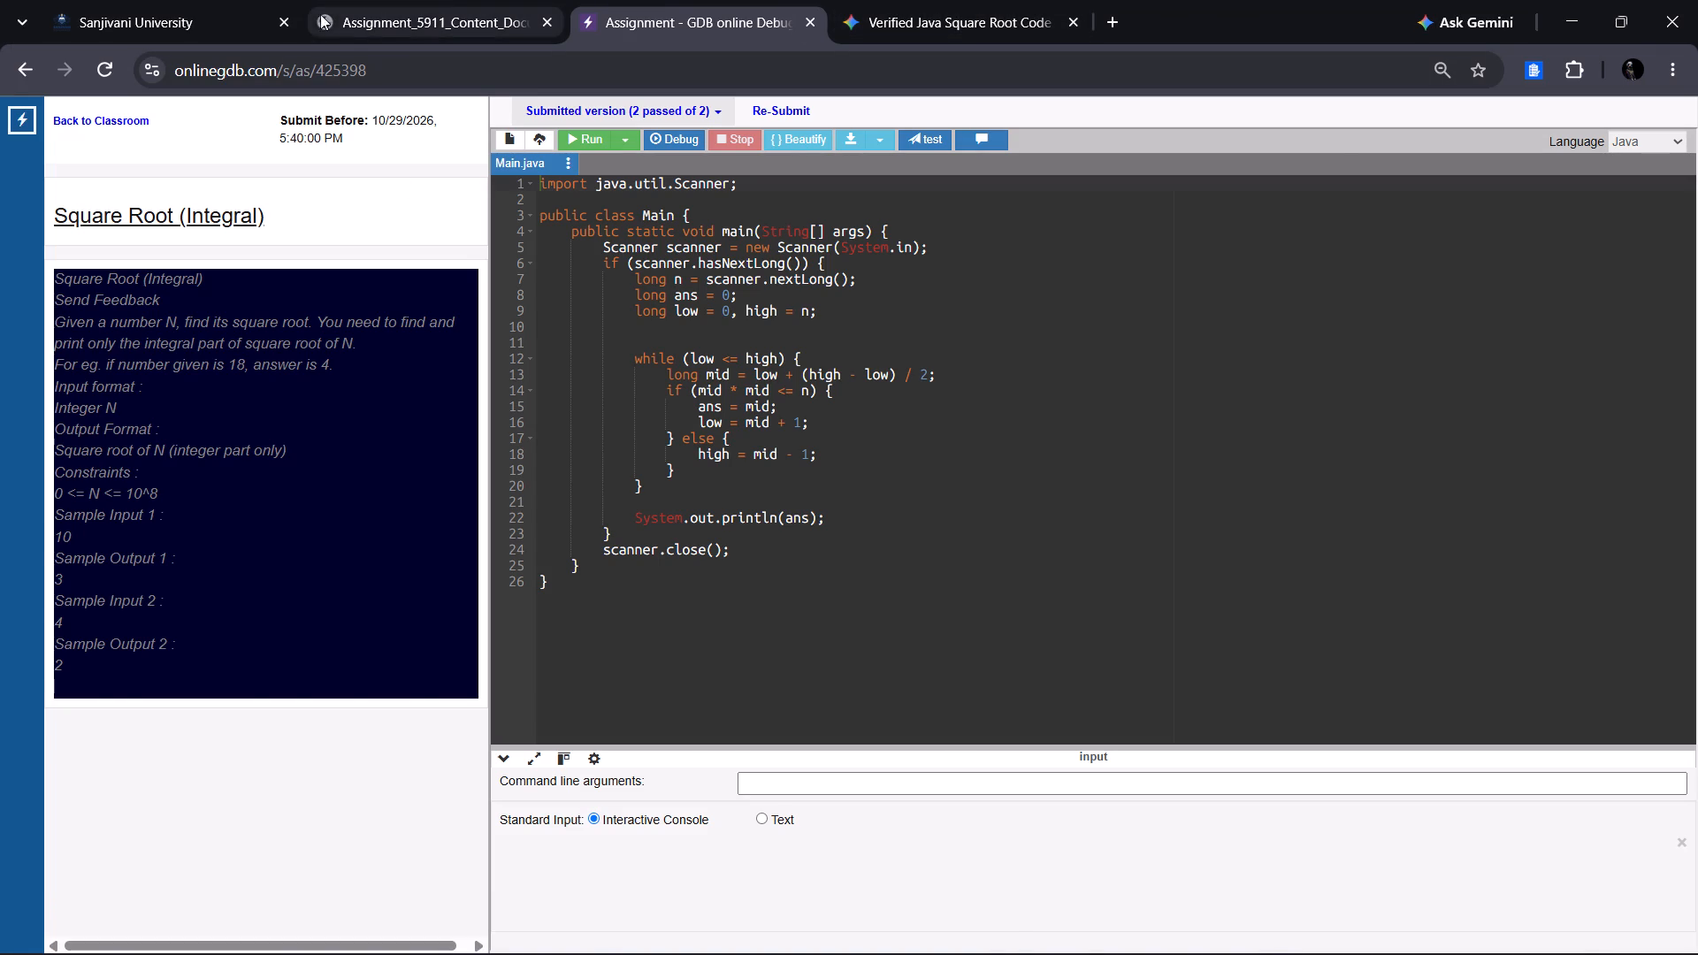
{"action": "left_click", "coordinate": [206, 13]}
{"action": "left_click", "coordinate": [1074, 18]}
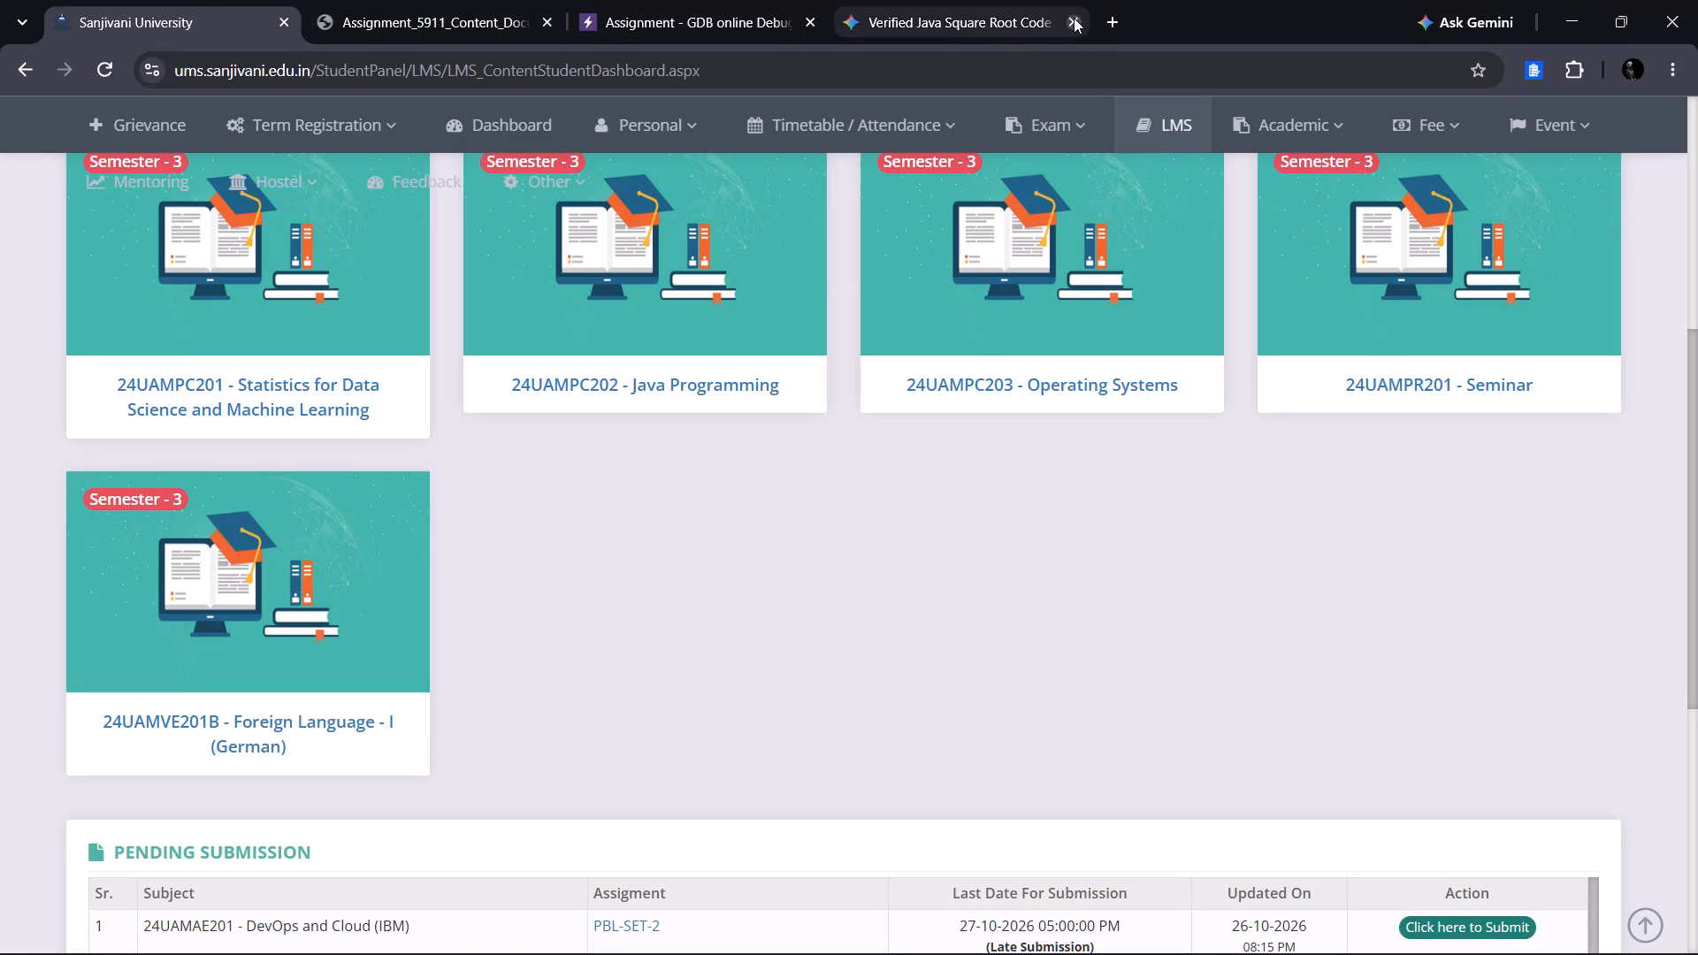
{"action": "scroll", "coordinate": [456, 758], "scroll_direction": "down", "scroll_amount": 12}
{"action": "scroll", "coordinate": [456, 718], "scroll_direction": "up", "scroll_amount": 4}
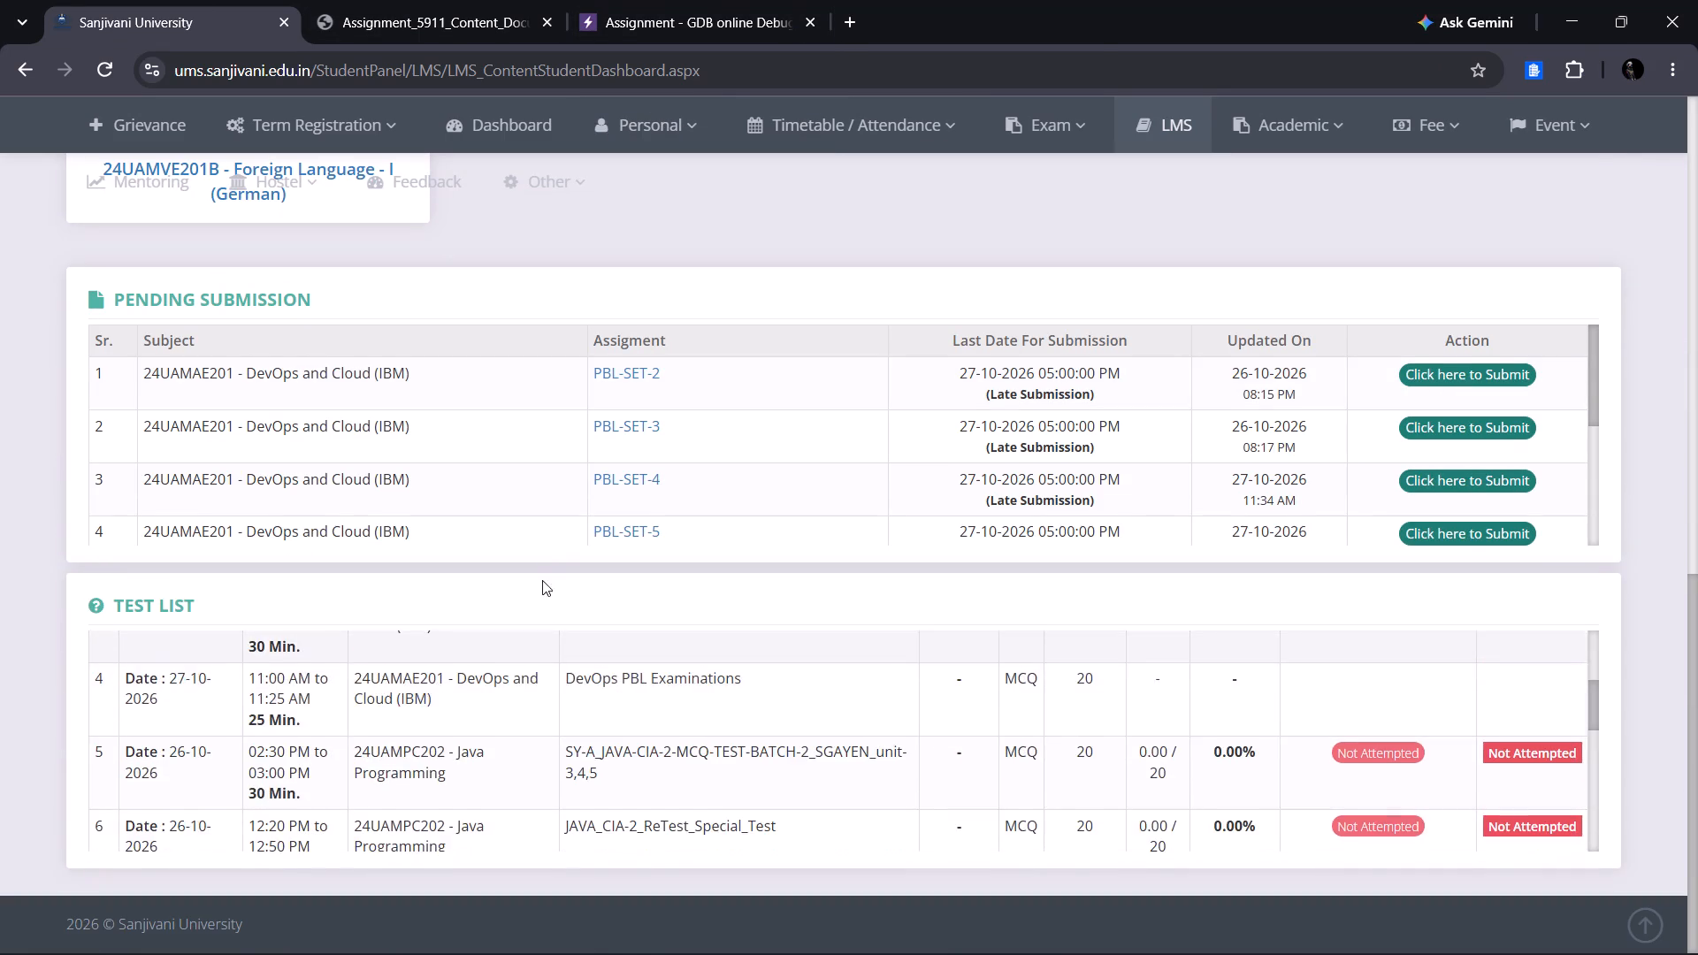
{"action": "scroll", "coordinate": [555, 546], "scroll_direction": "up", "scroll_amount": 16}
{"action": "scroll", "coordinate": [555, 546], "scroll_direction": "down", "scroll_amount": 3}
{"action": "left_click", "coordinate": [589, 582]}
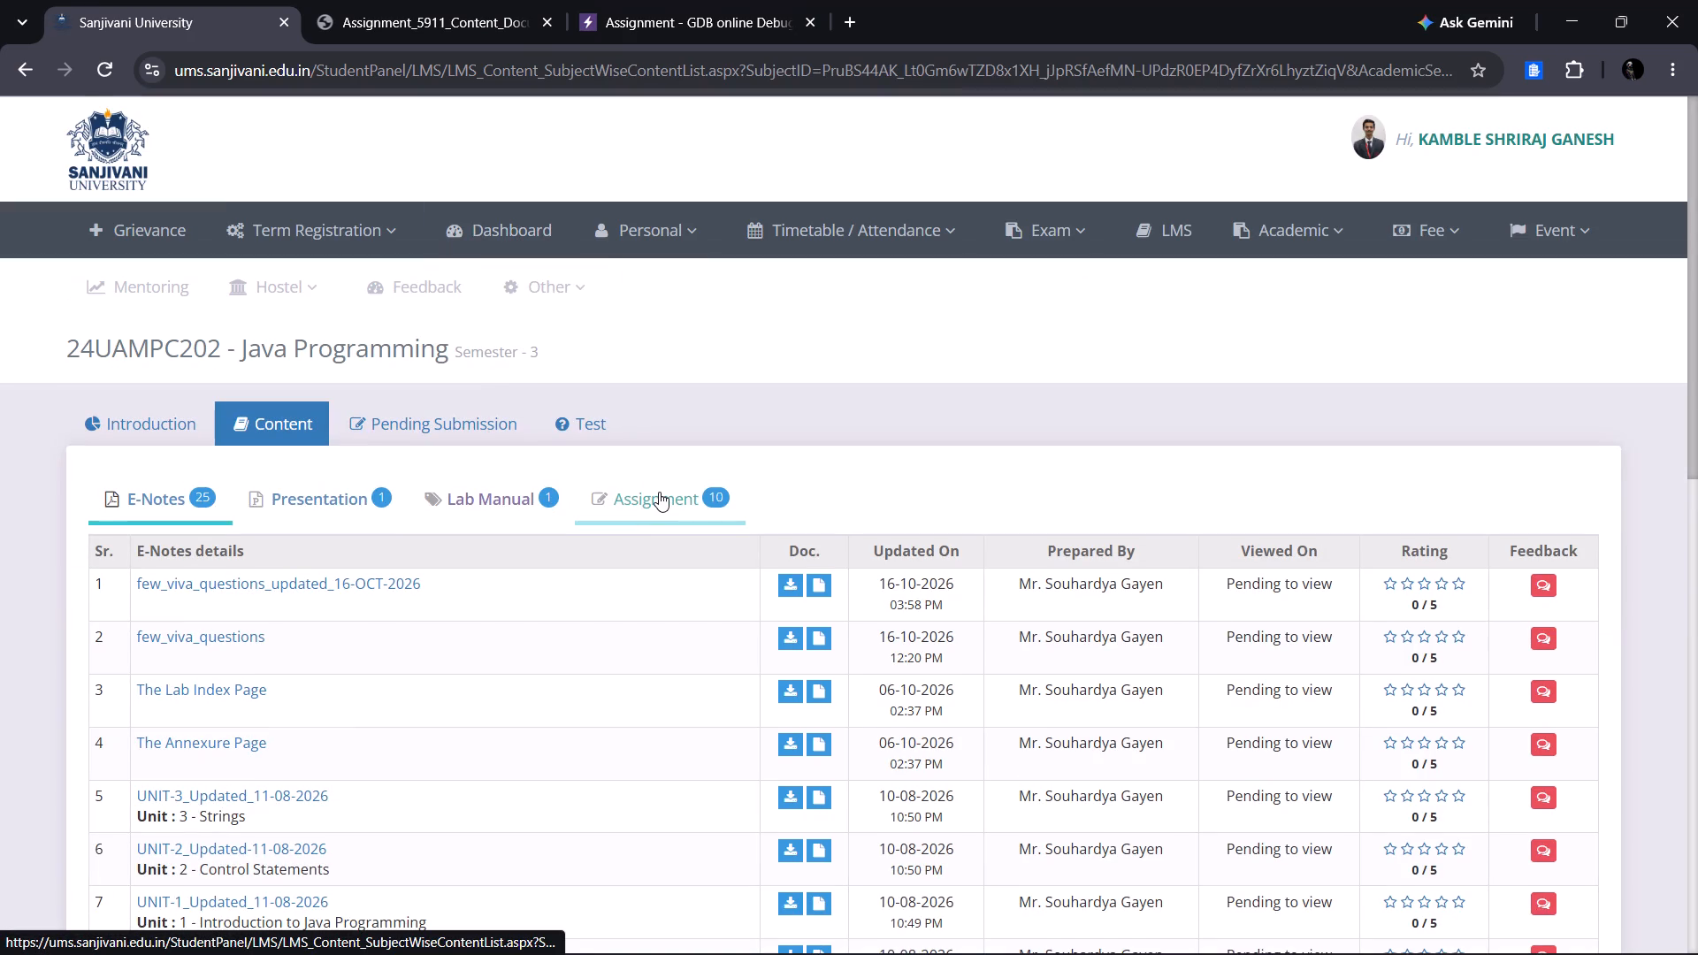
Open the submission page of JAVA_PBL_EXAM_Batch-1 from the course's assignment list.
{"action": "left_click", "coordinate": [654, 500]}
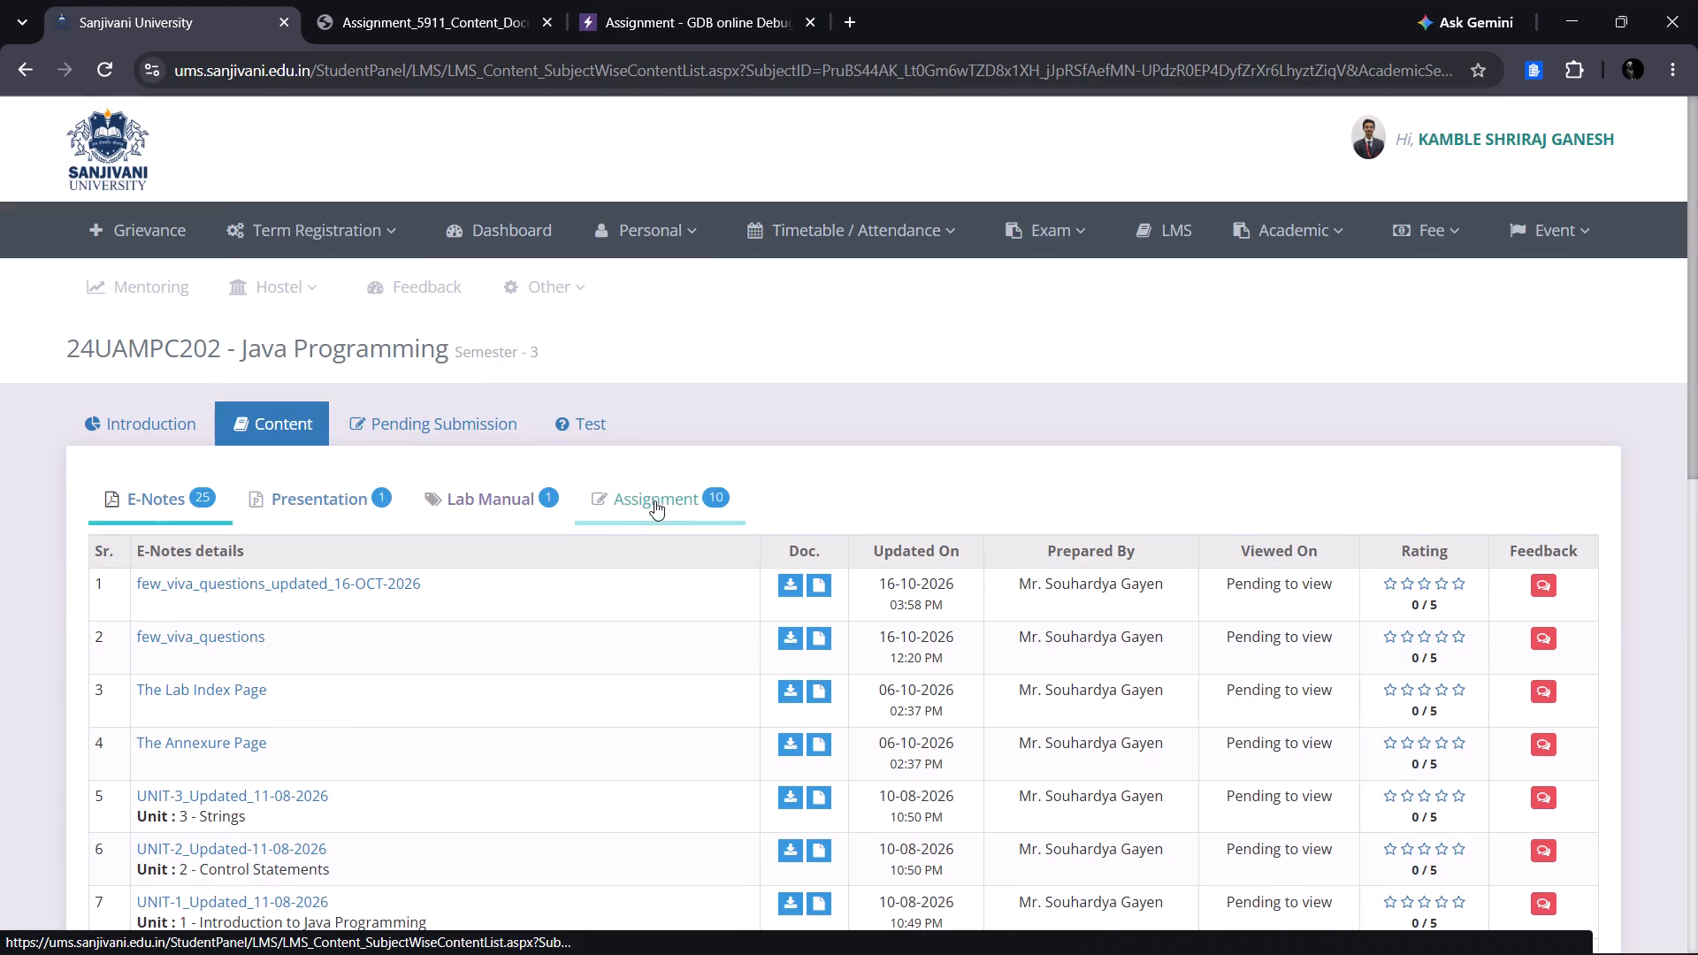
{"action": "scroll", "coordinate": [654, 500], "scroll_direction": "down", "scroll_amount": 12}
{"action": "scroll", "coordinate": [654, 500], "scroll_direction": "up", "scroll_amount": 3}
{"action": "scroll", "coordinate": [654, 500], "scroll_direction": "down", "scroll_amount": 1}
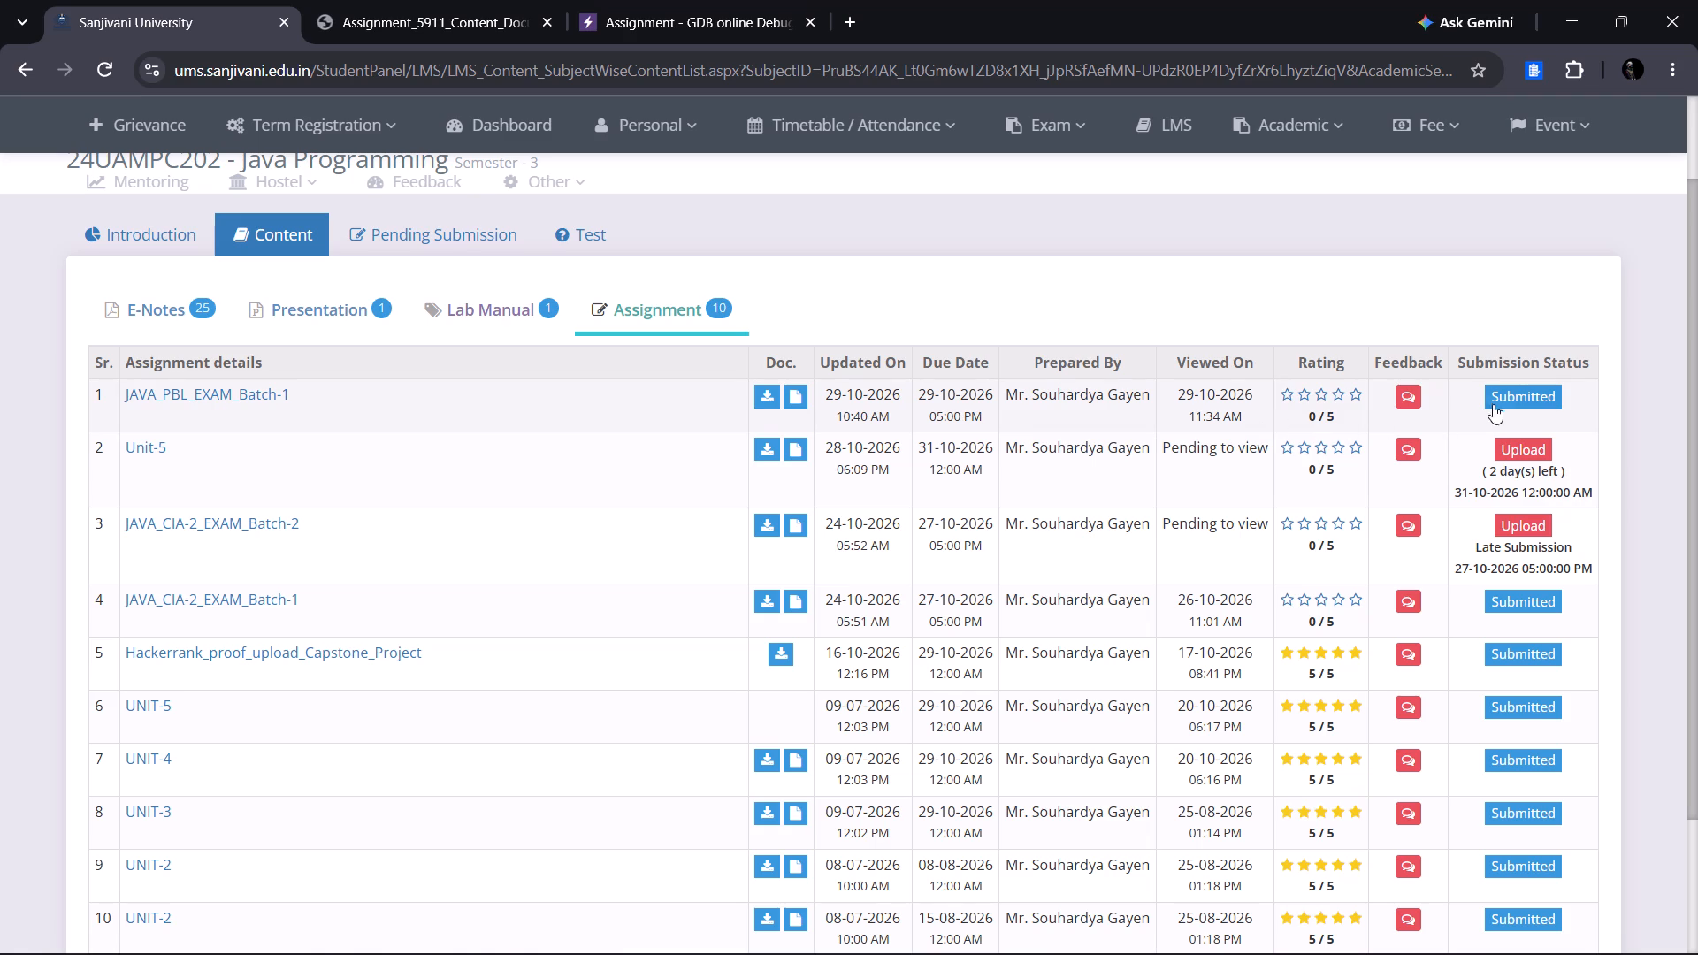
{"action": "left_click", "coordinate": [1499, 401]}
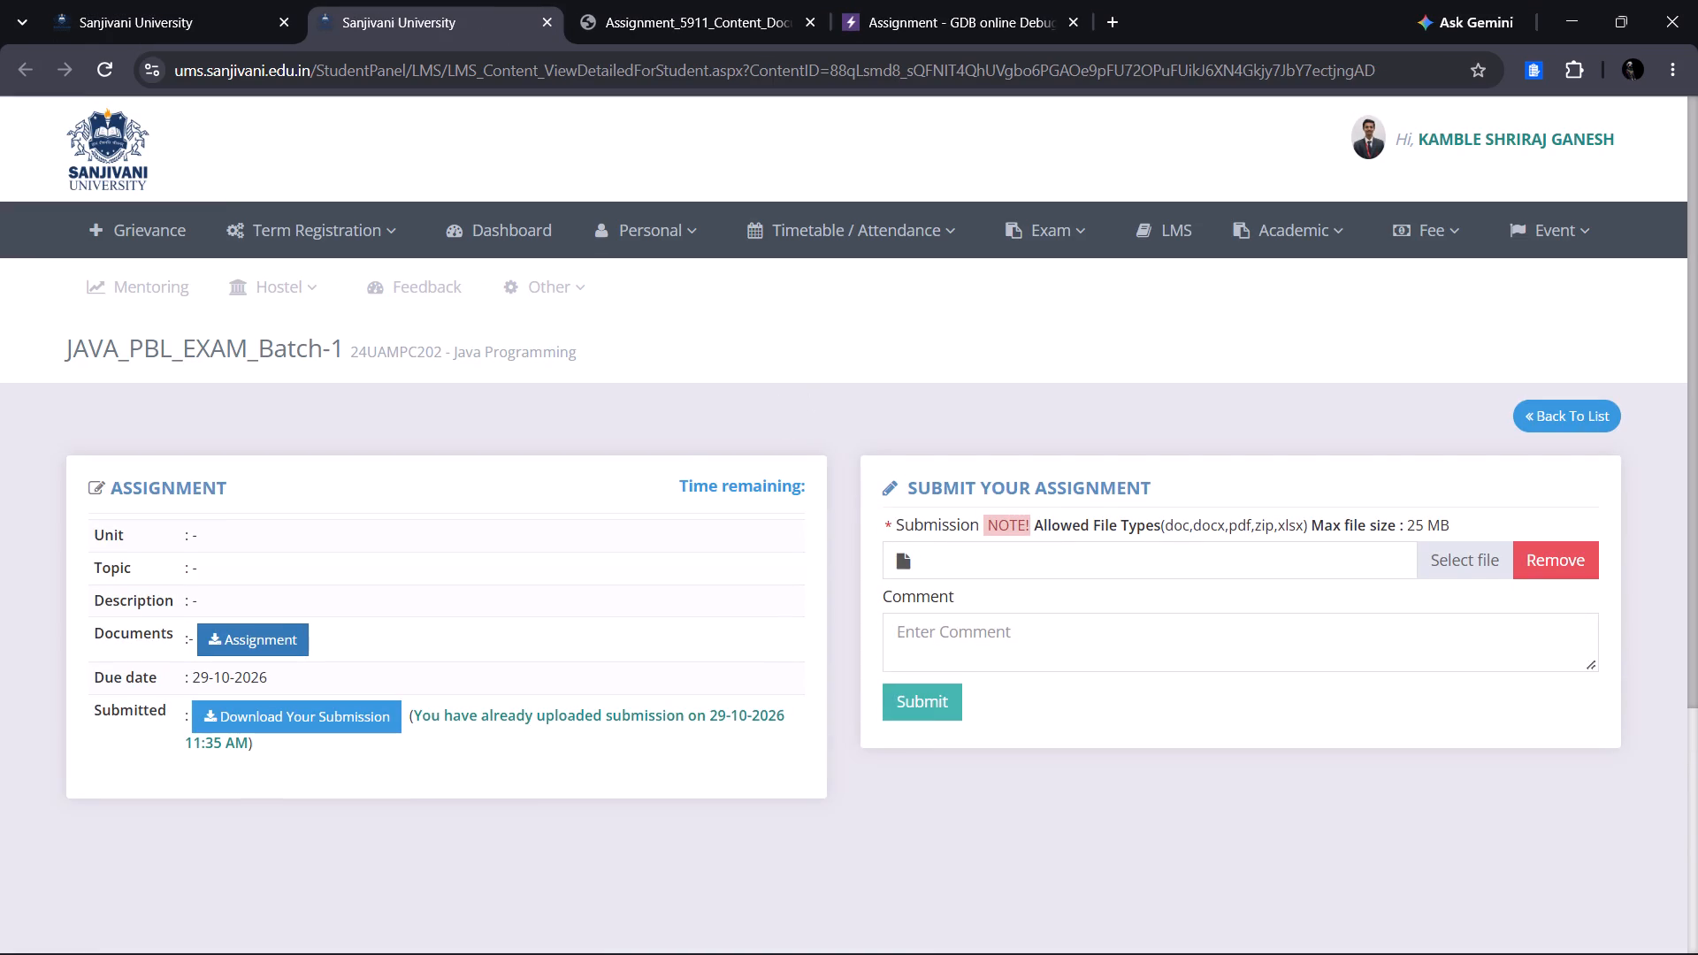
Attach the copied JAVA PBL.docx to JAVA_PBL_EXAM_Batch-1 and submit the assignment.
{"action": "left_click", "coordinate": [897, 566]}
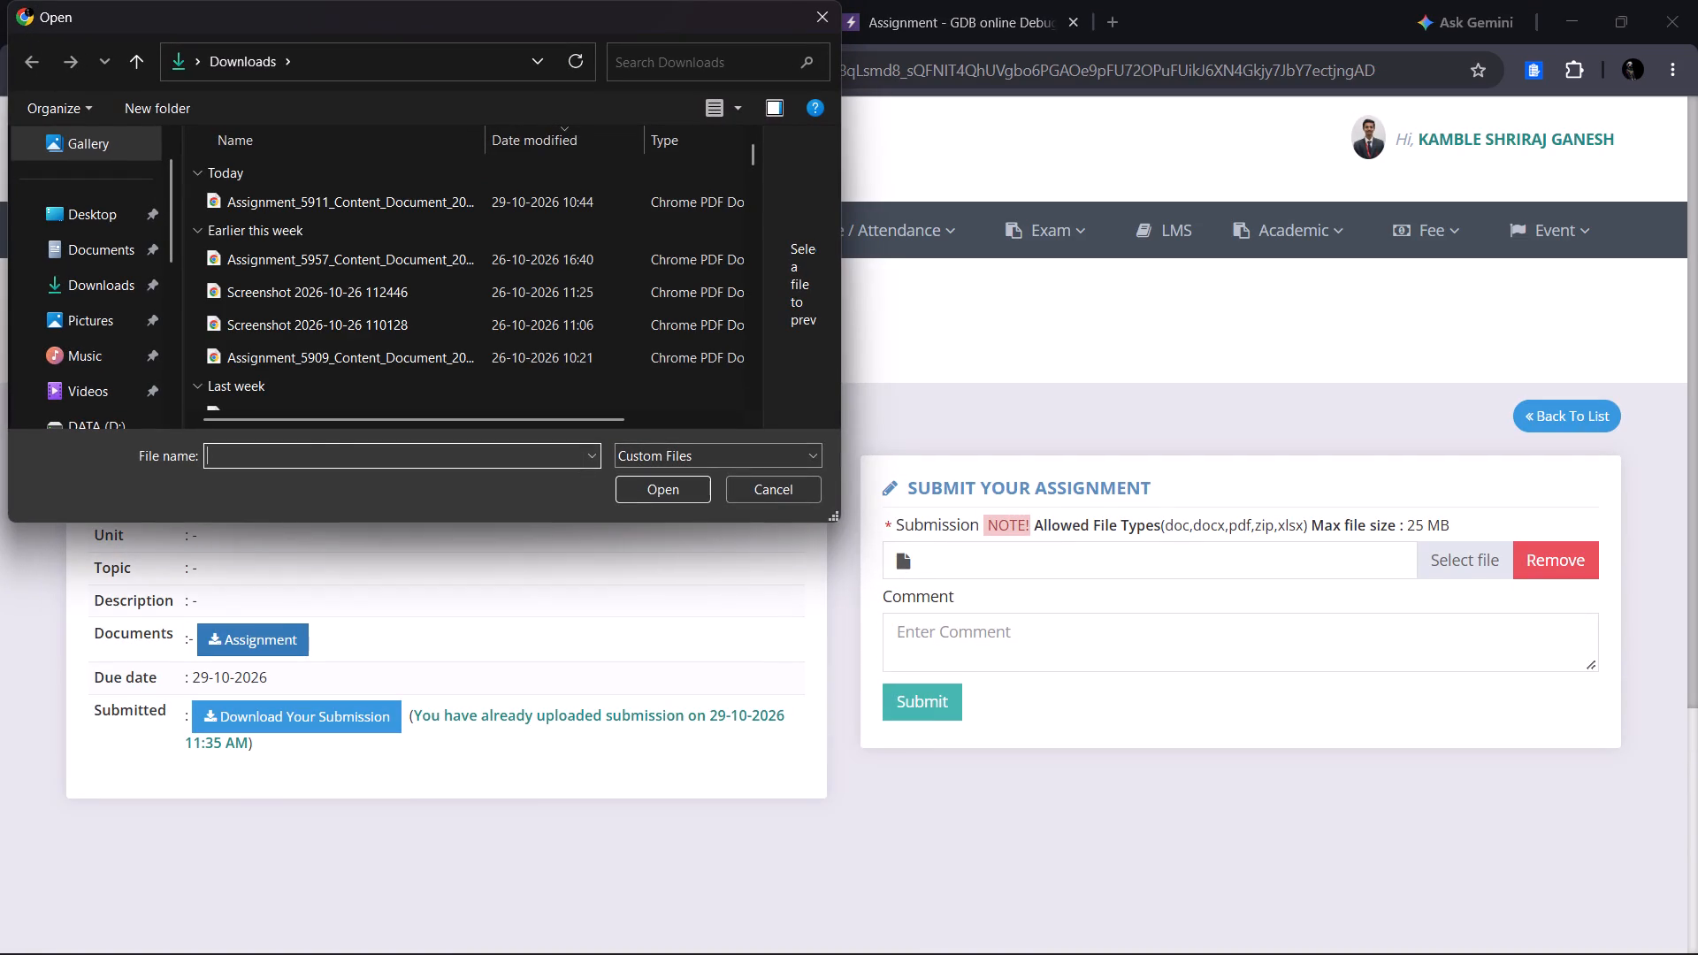
{"action": "key", "text": "ctrl+v"}
{"action": "left_click", "coordinate": [635, 495]}
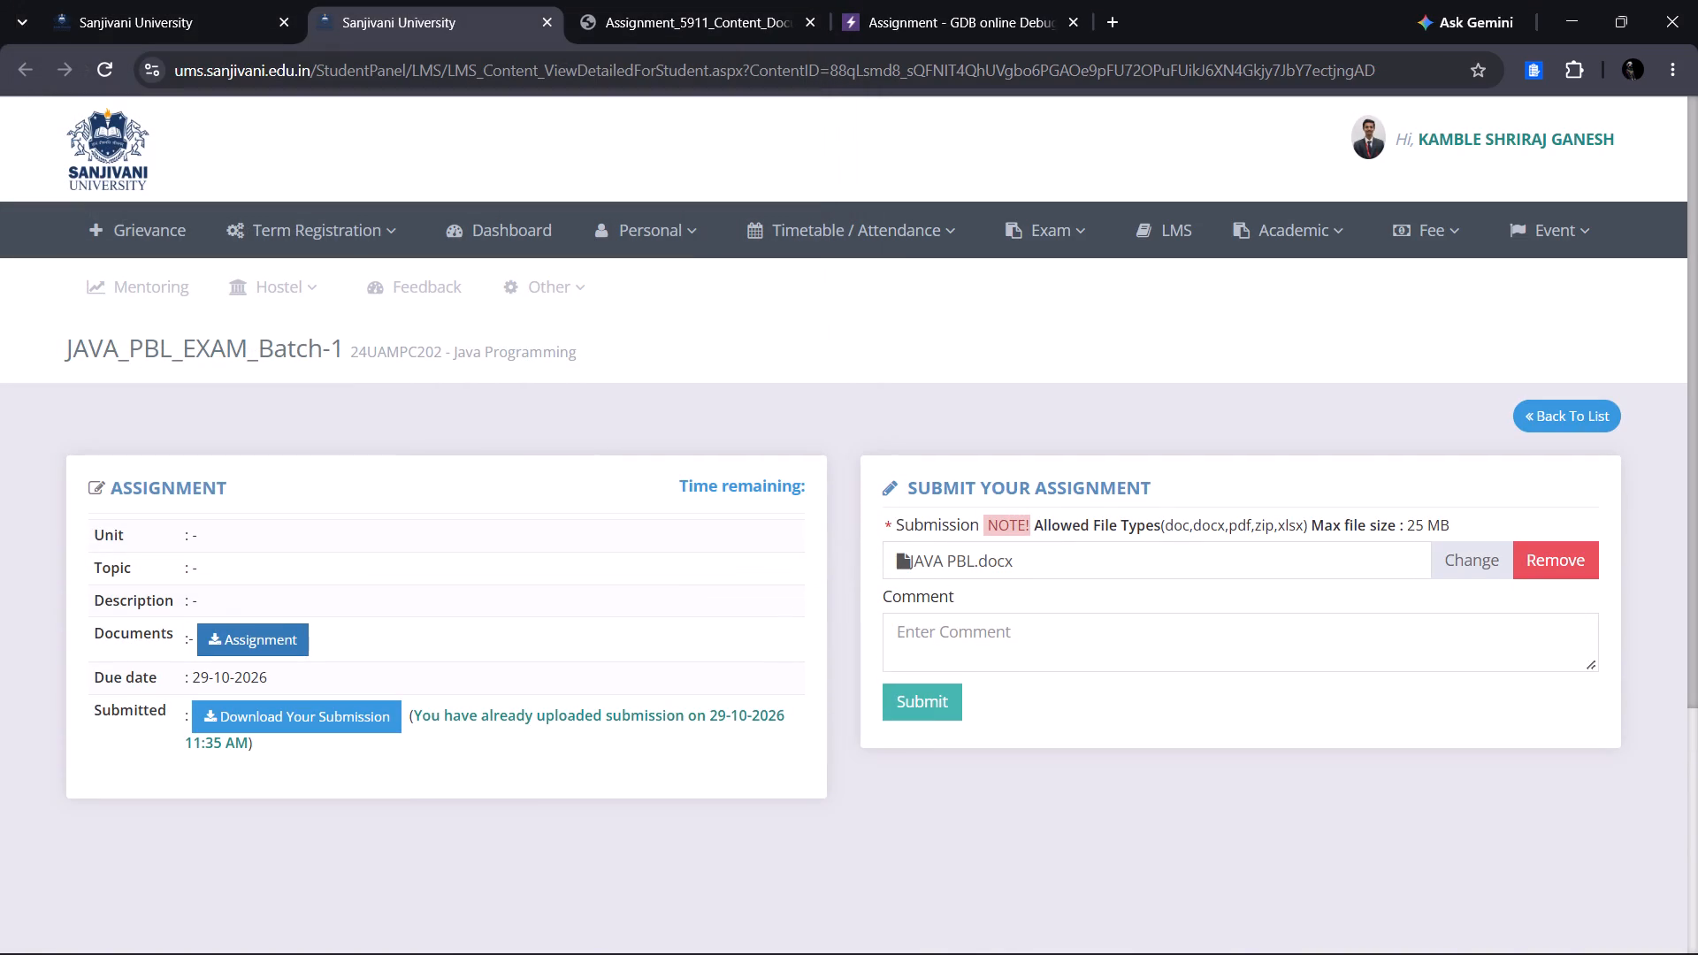
{"action": "left_click", "coordinate": [937, 713]}
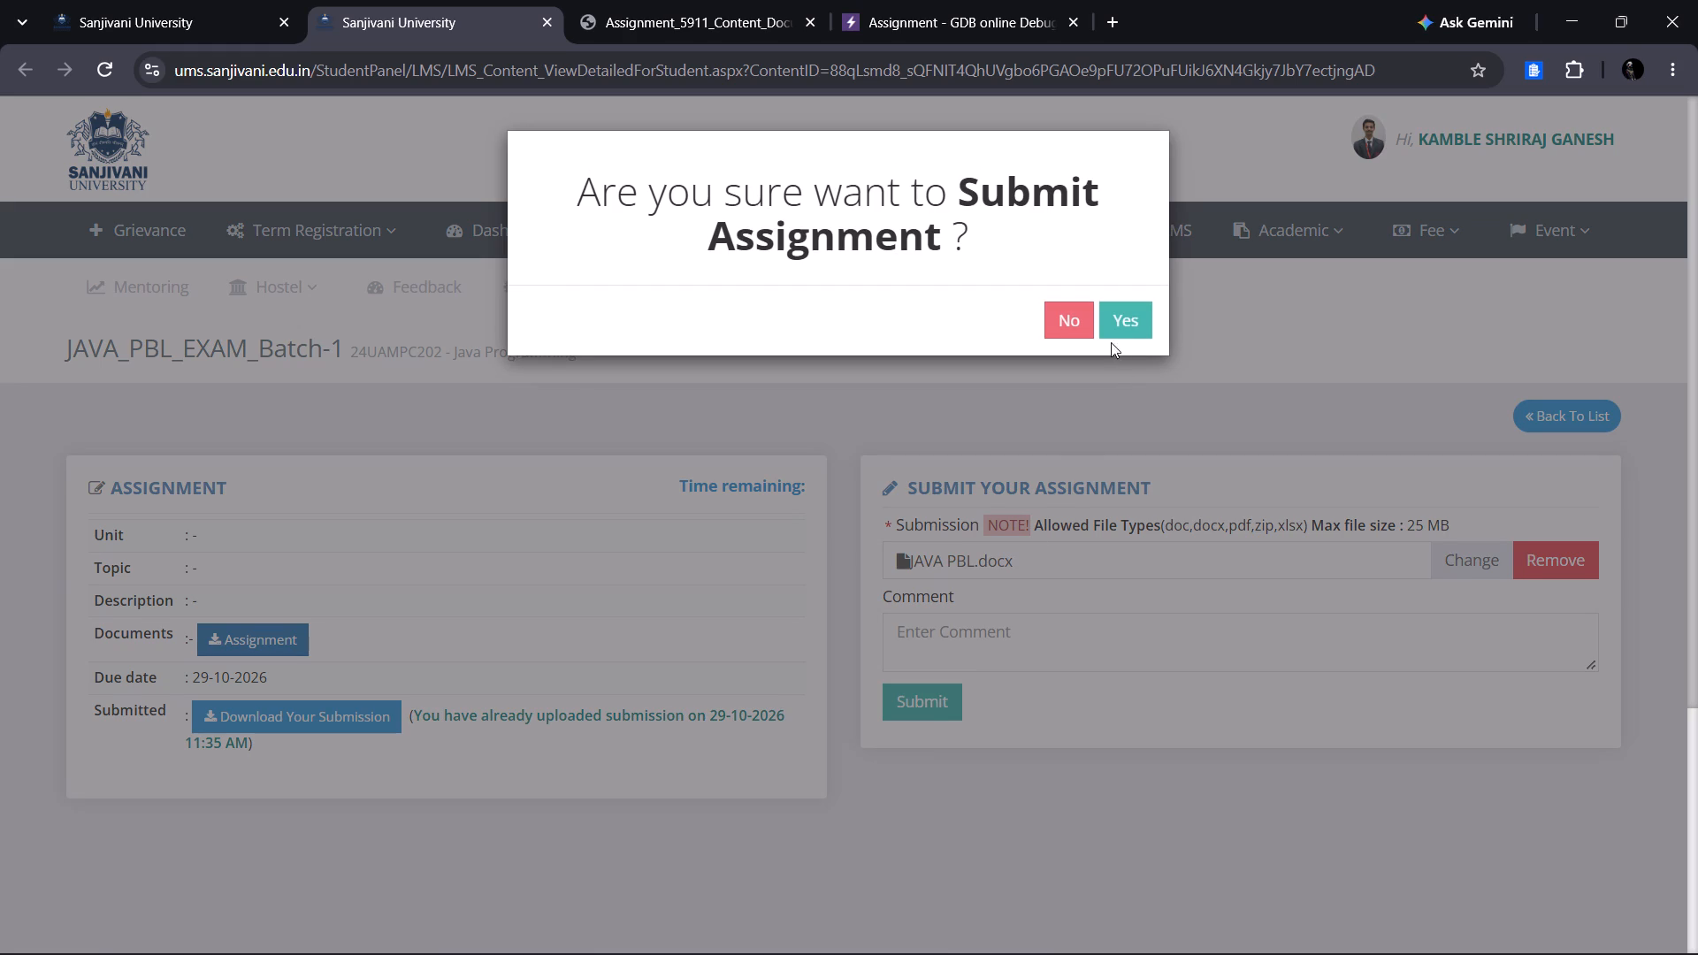
{"action": "left_click", "coordinate": [1114, 333]}
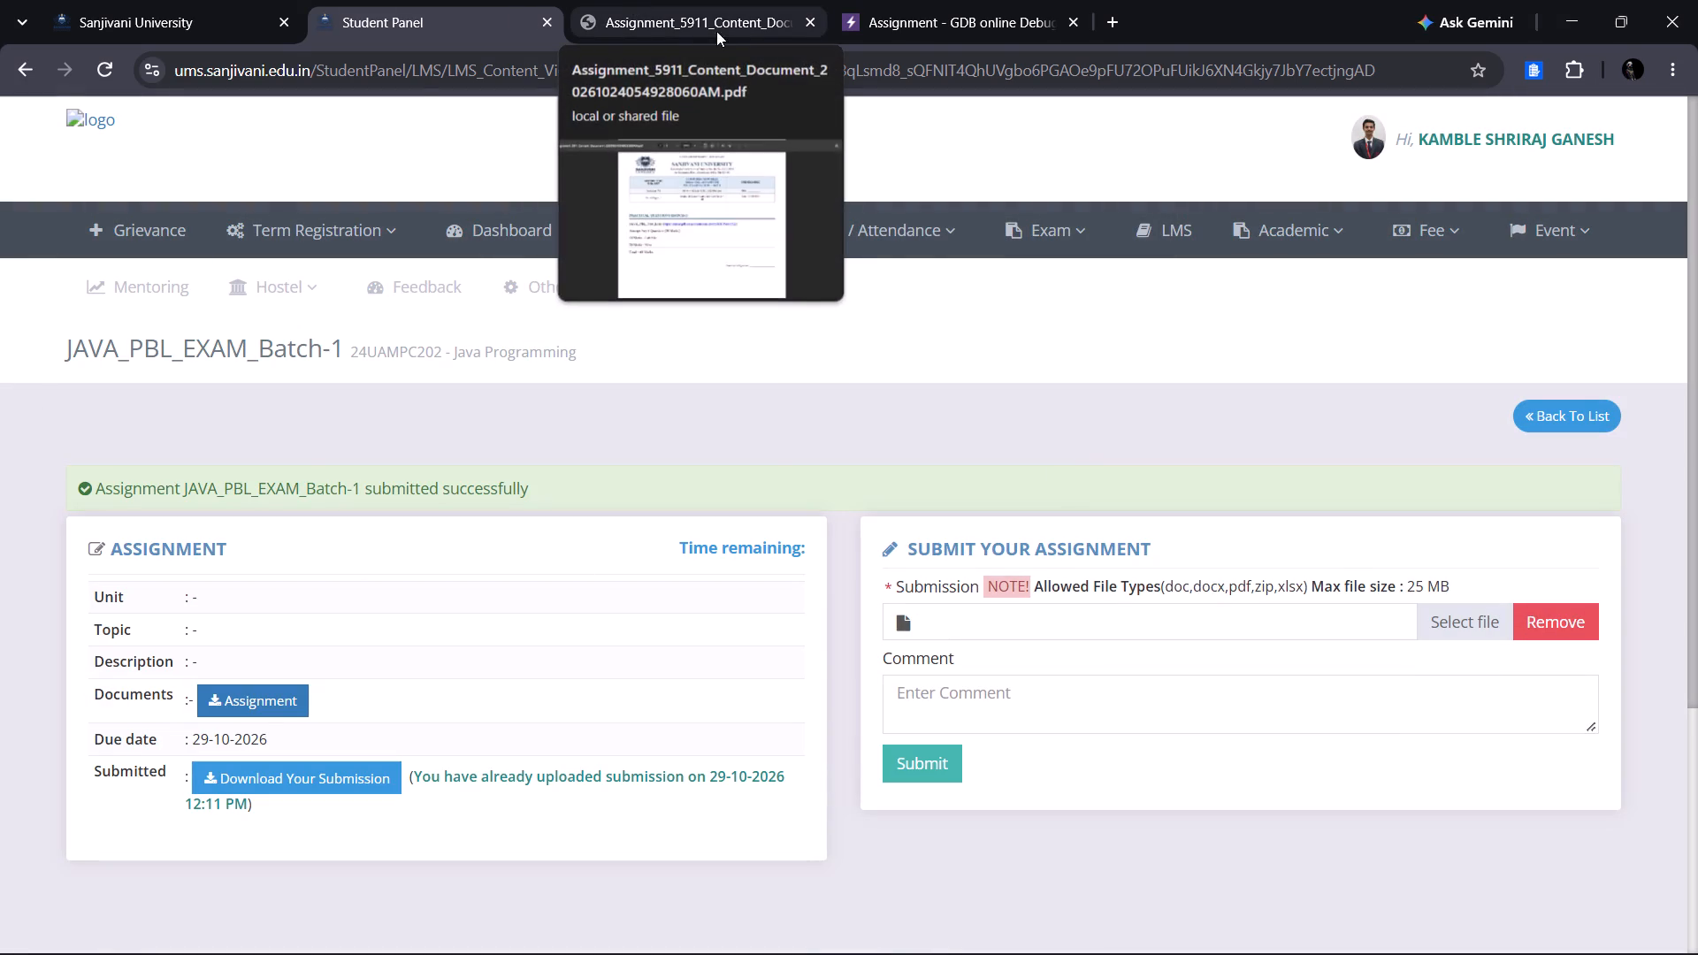
Run the test cases for the Square Root (Integral) program in OnlineGDB and close the test result.
{"action": "left_click", "coordinate": [971, 25]}
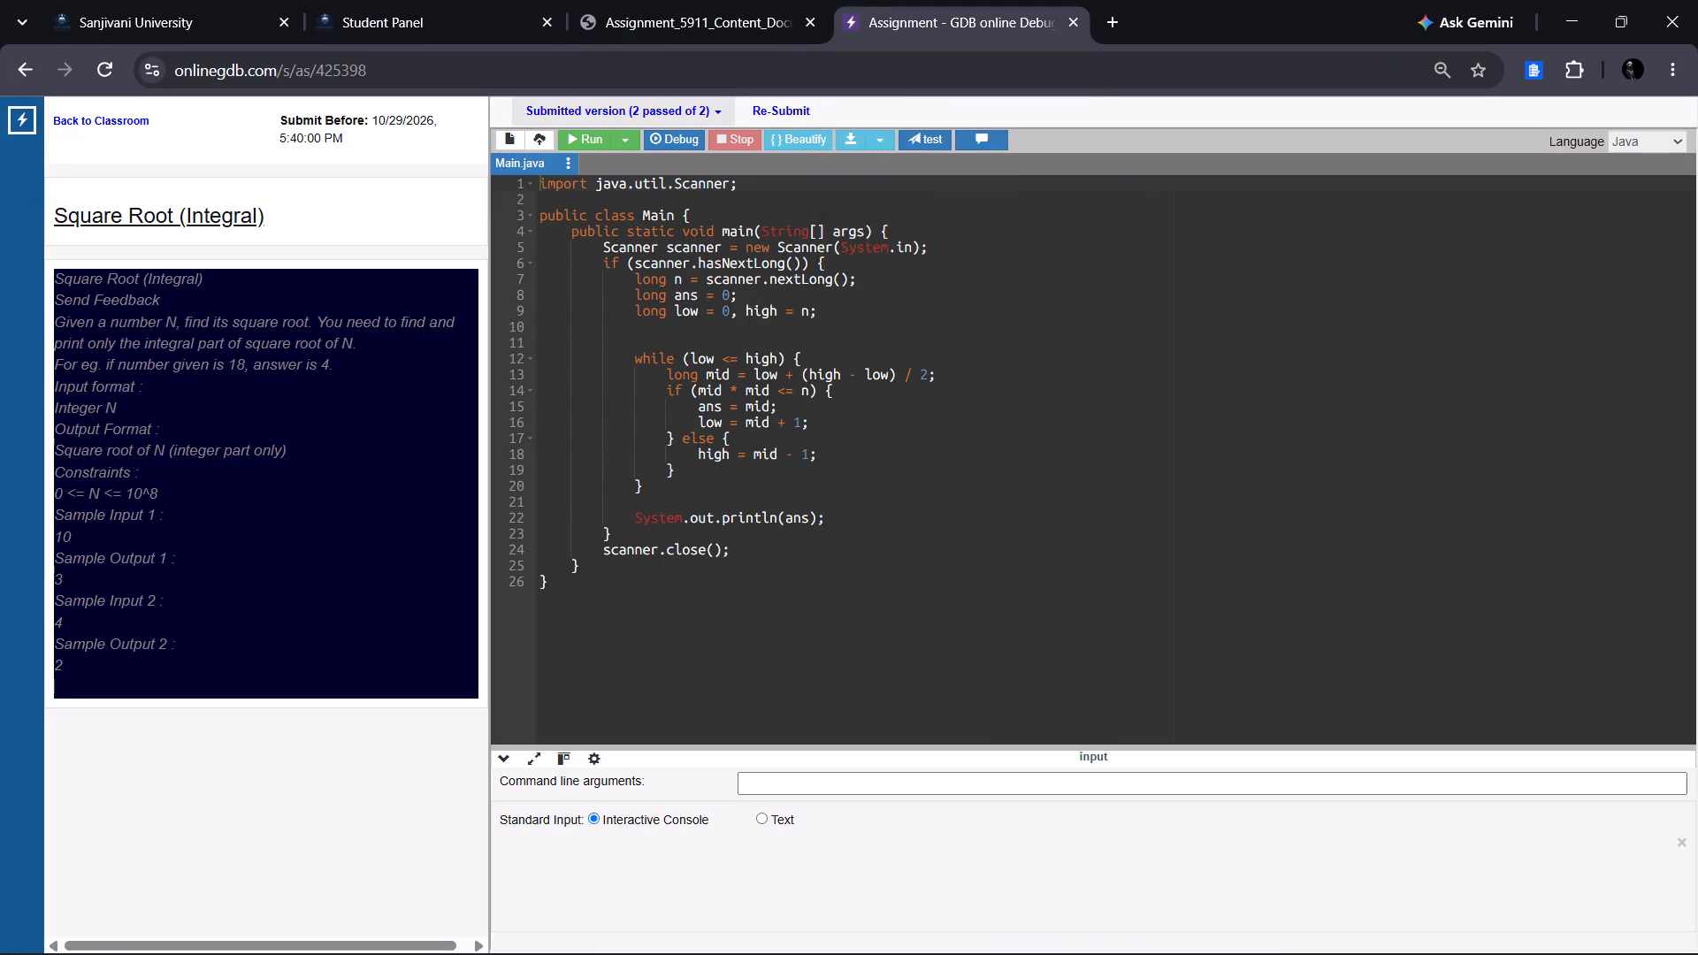
{"action": "scroll", "coordinate": [637, 414], "scroll_direction": "up", "scroll_amount": 4}
{"action": "scroll", "coordinate": [637, 414], "scroll_direction": "down", "scroll_amount": 8}
{"action": "left_click", "coordinate": [915, 139]}
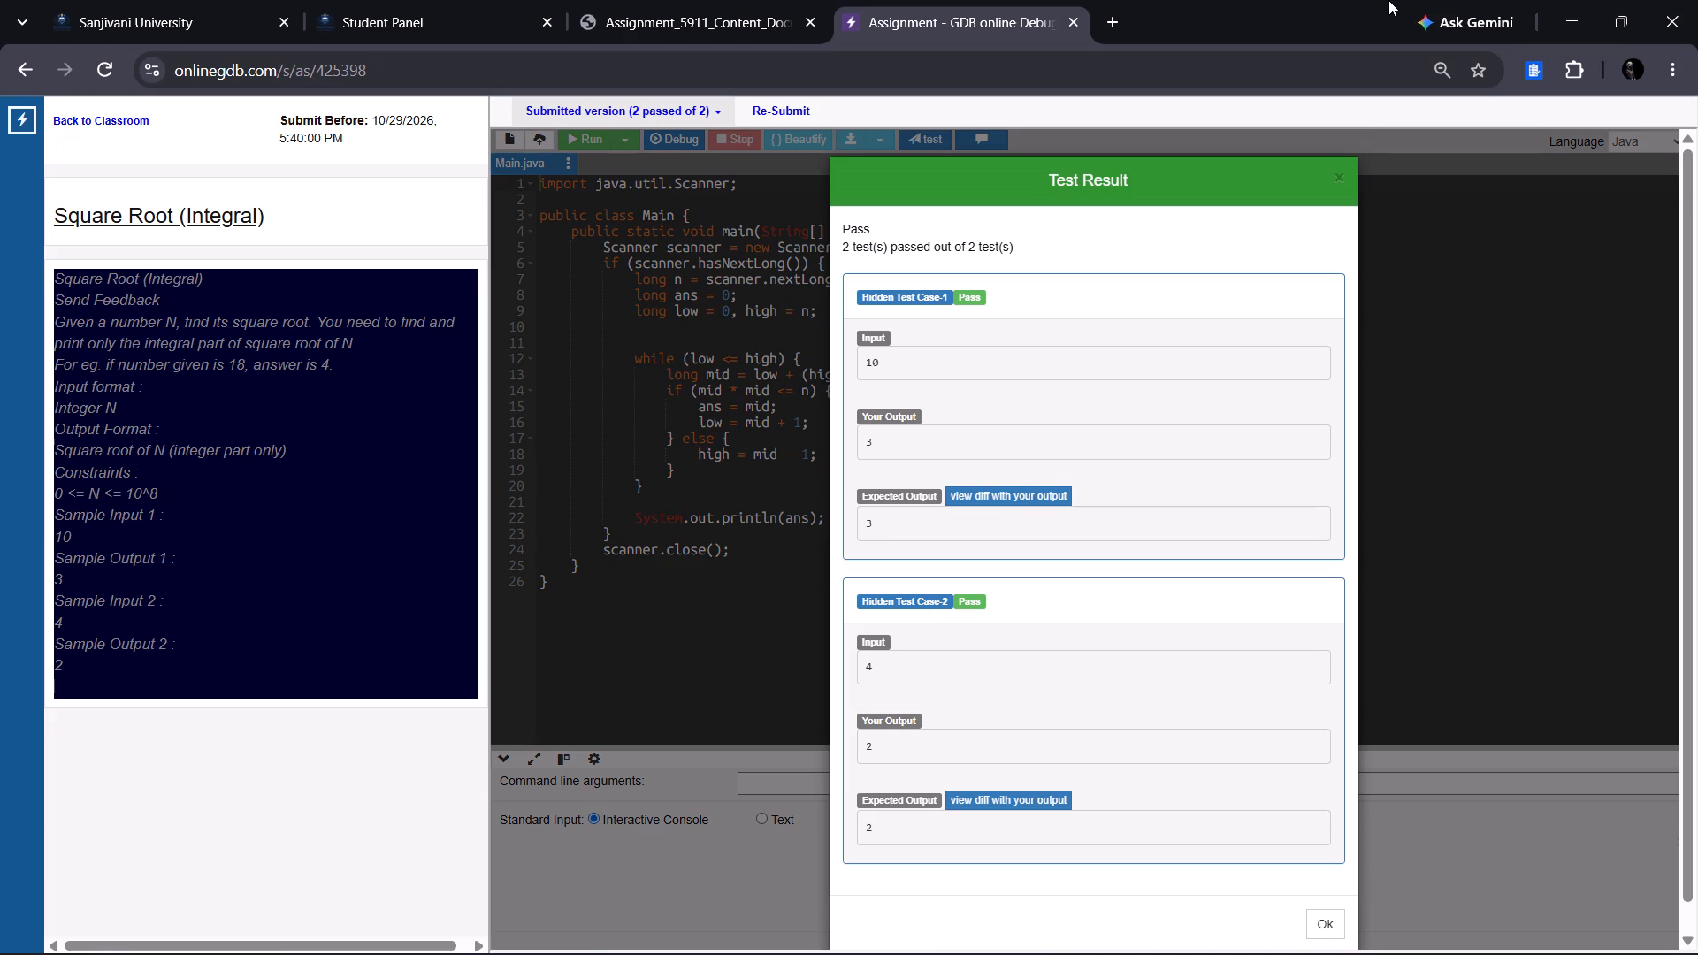
{"action": "left_click_drag", "start_coordinate": [1332, 173], "coordinate": [1356, 182]}
{"action": "left_click", "coordinate": [1343, 180]}
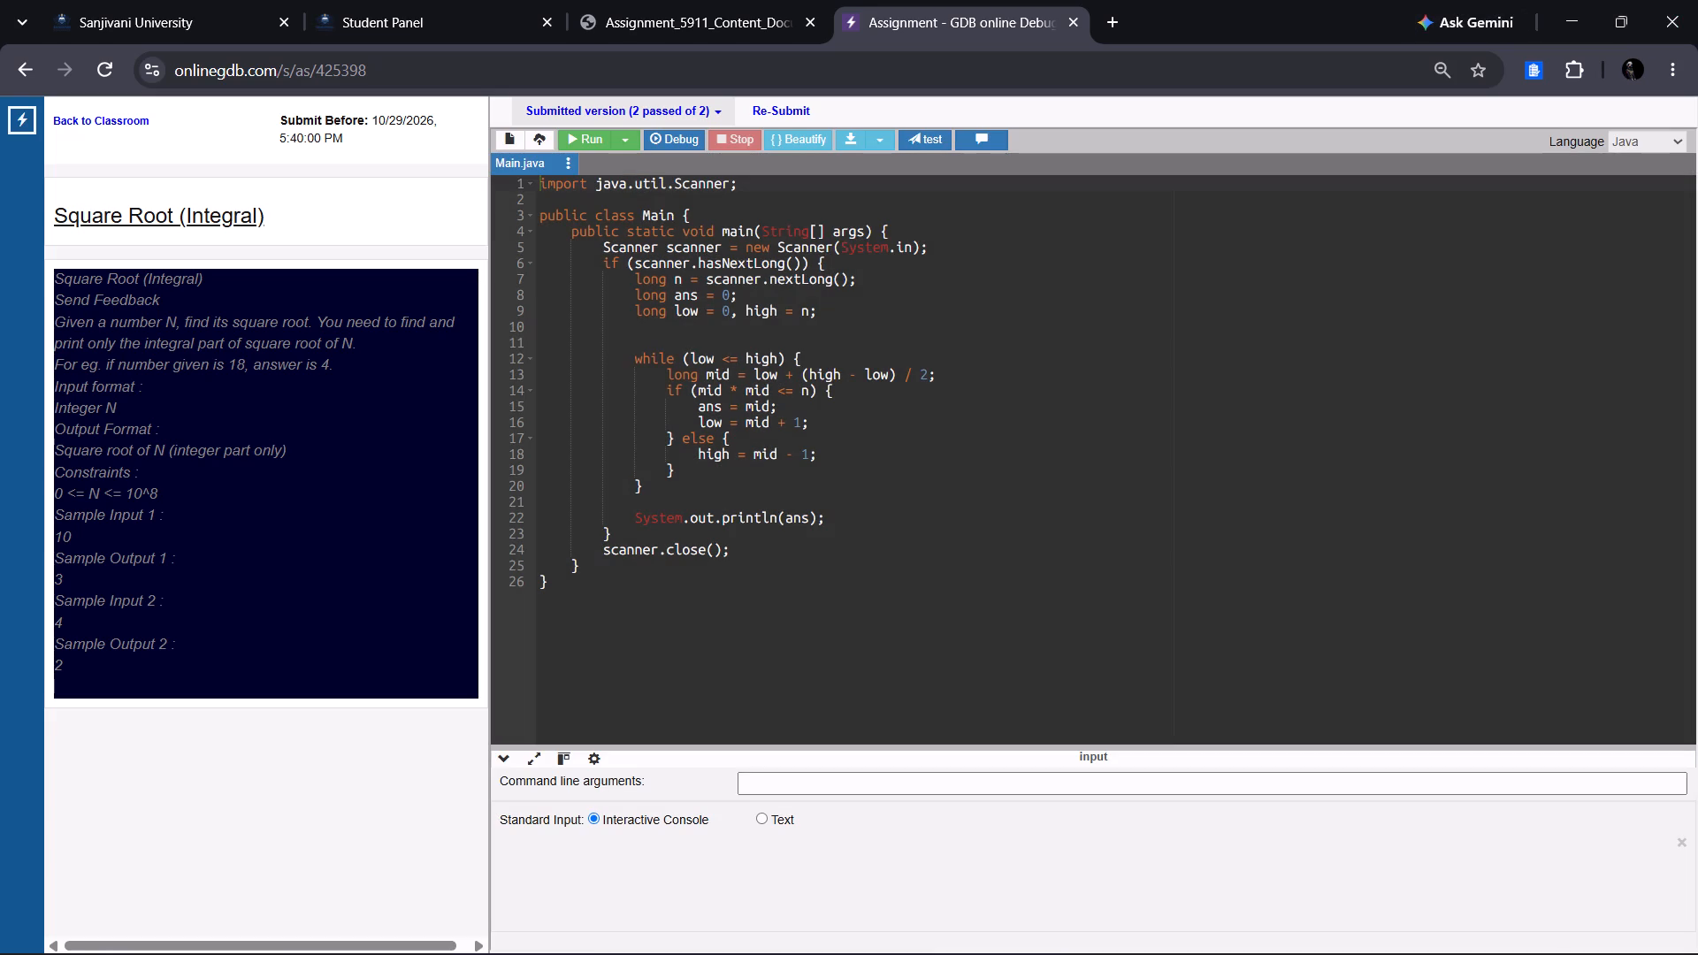
Close the browser tab holding the Assignment_5911 question paper PDF.
{"action": "left_click", "coordinate": [600, 0]}
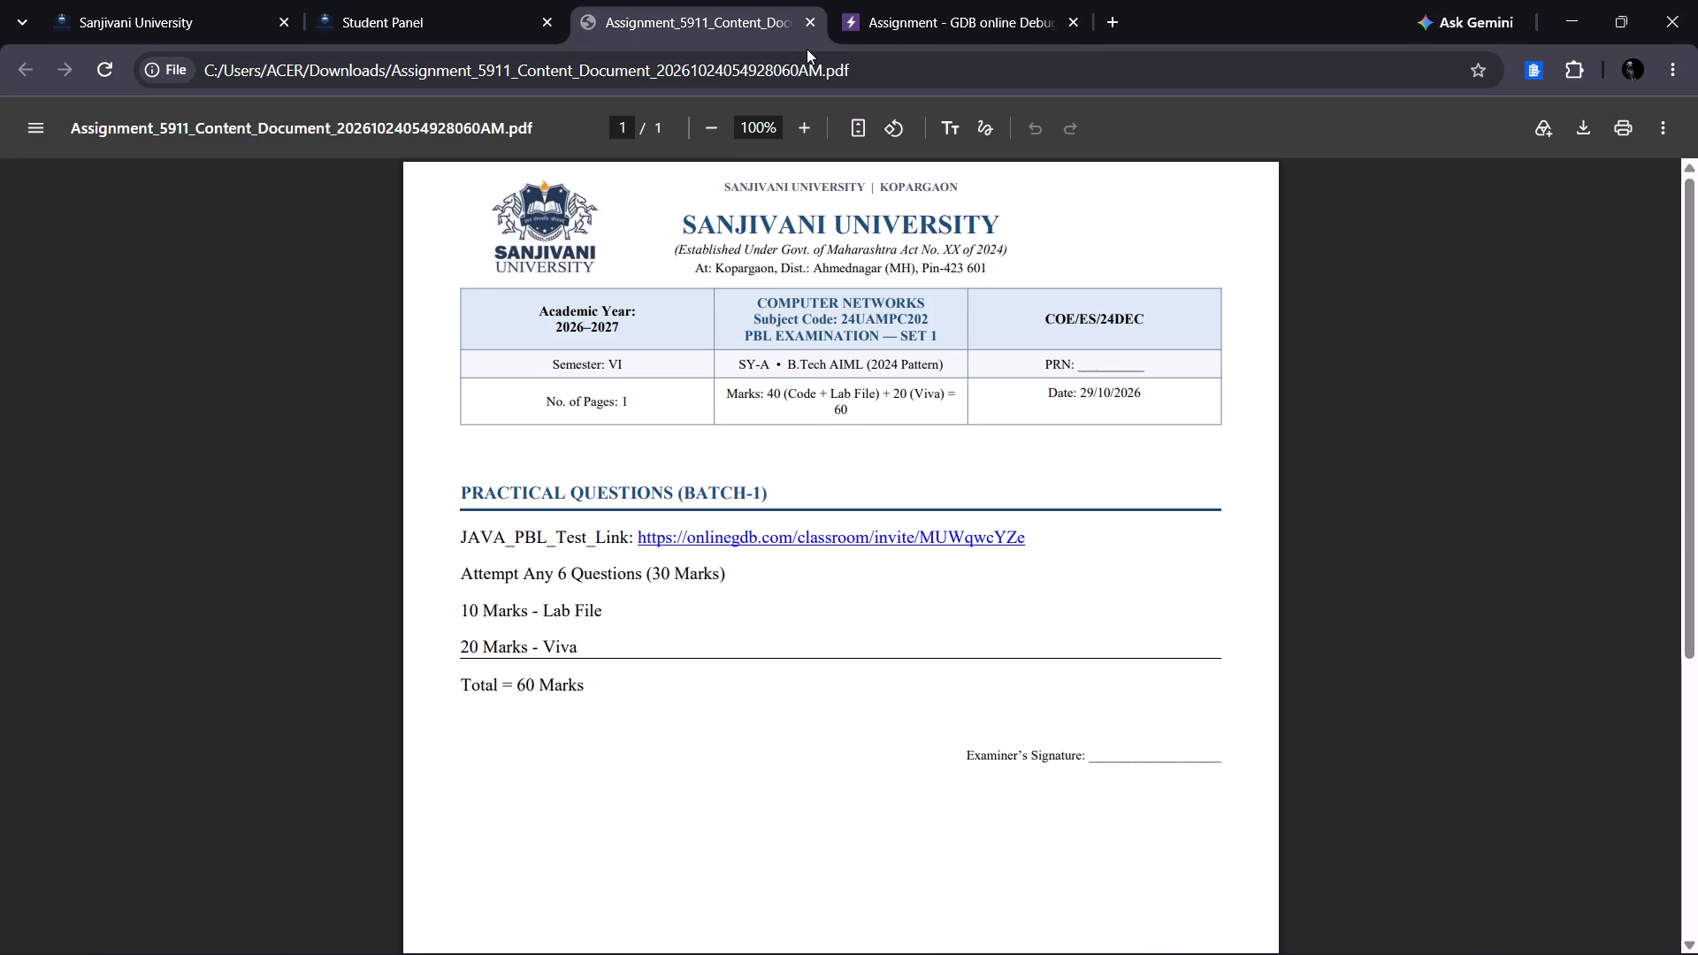
{"action": "left_click", "coordinate": [812, 22]}
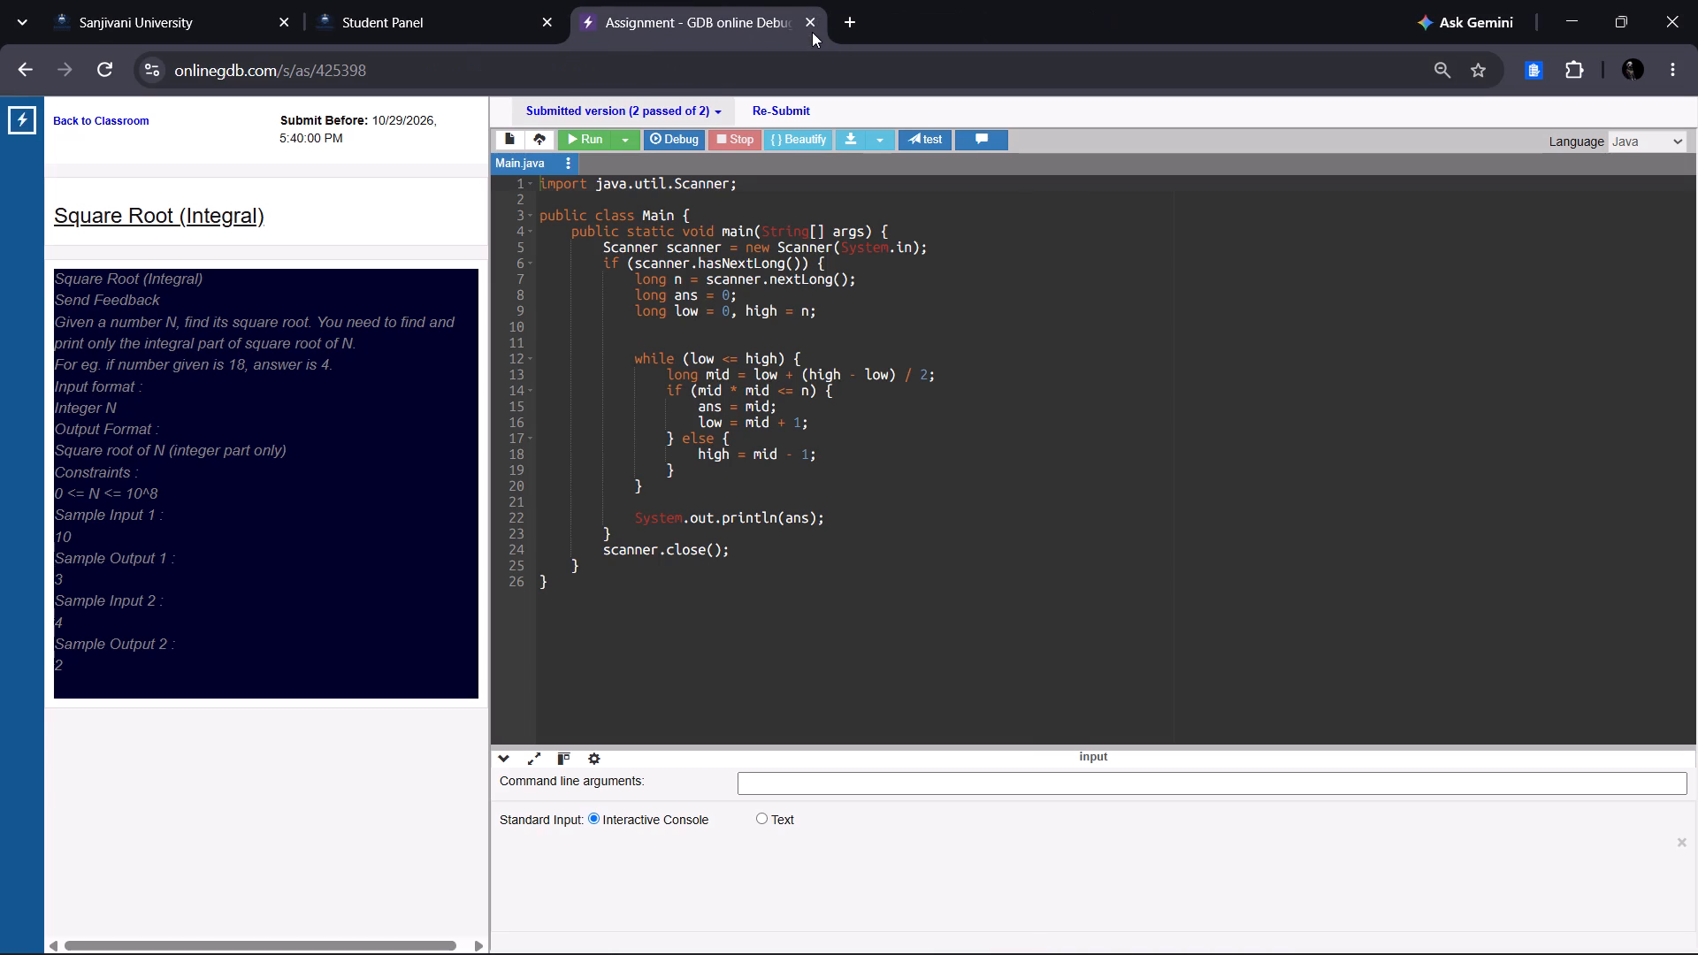
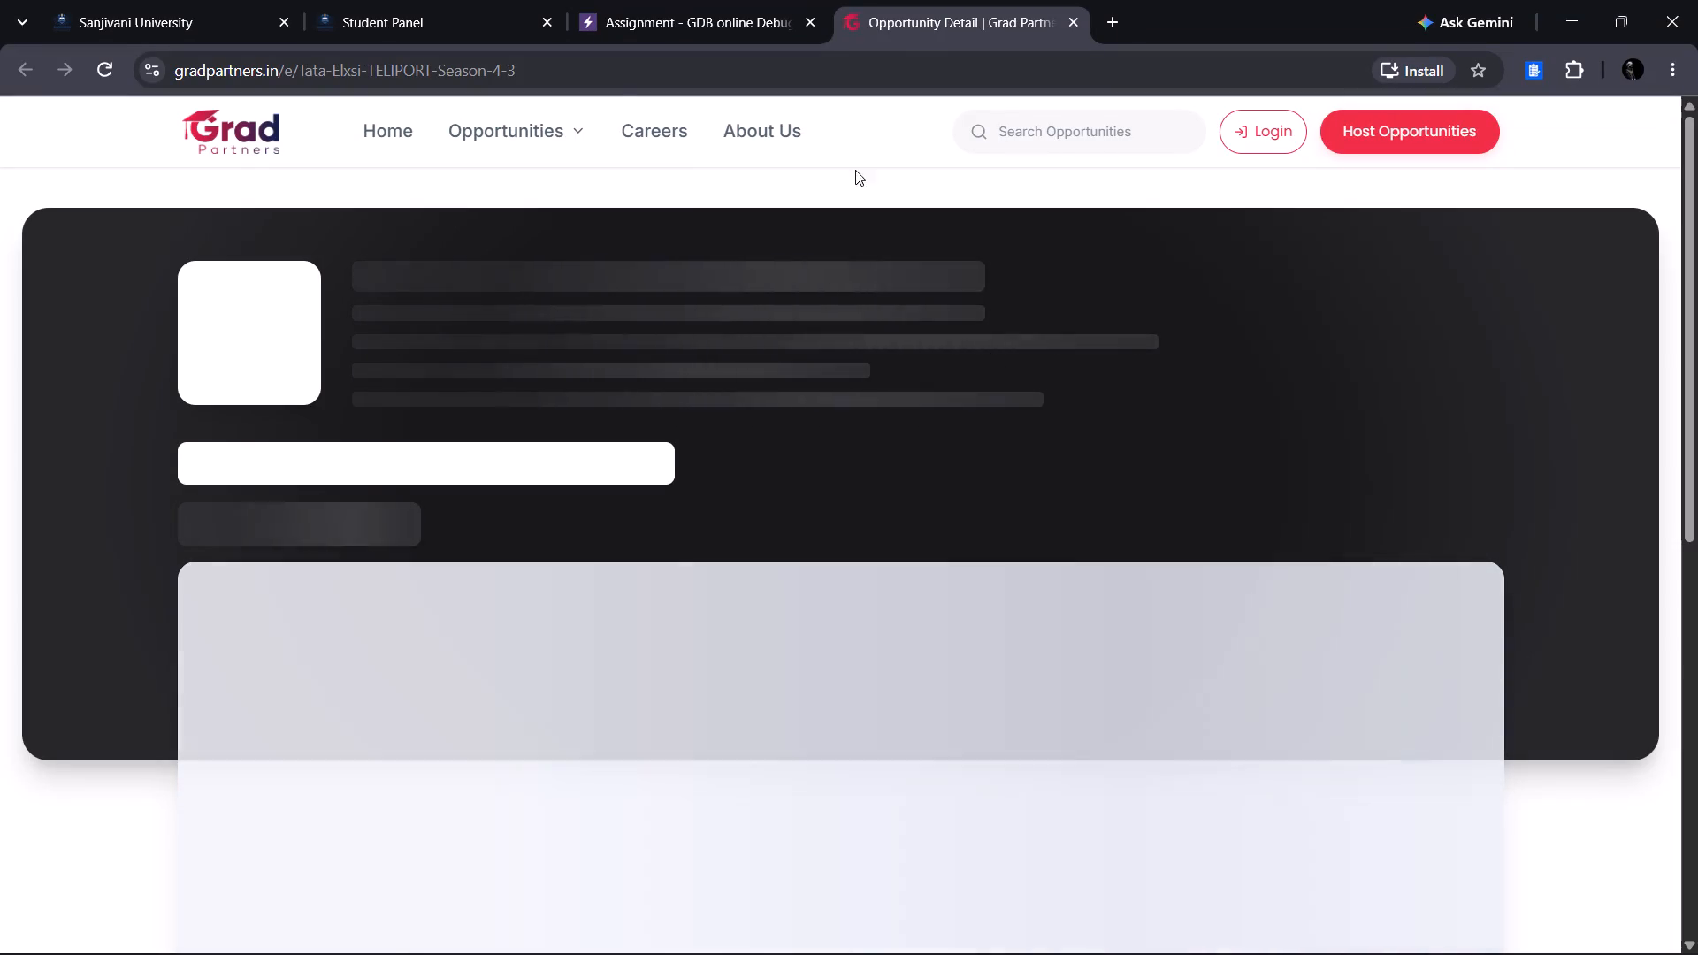
Go back to the JAVA_PBL_EXAM_Batch-1 submission page in the student portal and return from it to the course's assignment list.
{"action": "left_click", "coordinate": [667, 1]}
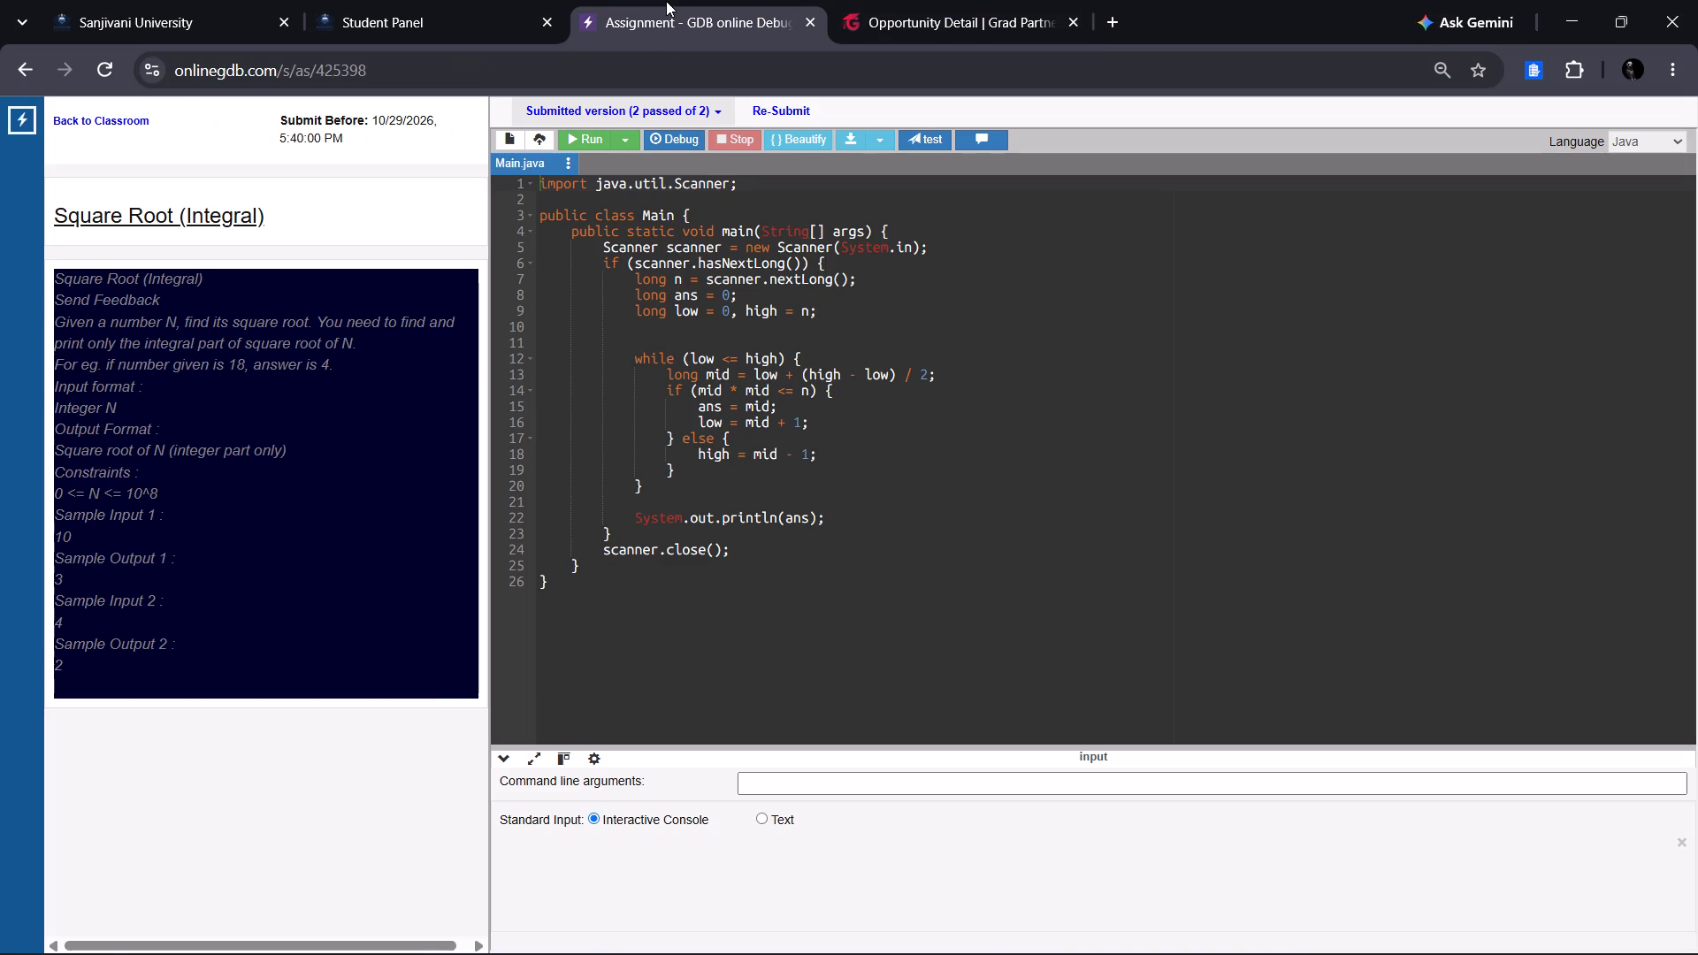
{"action": "left_click", "coordinate": [447, 0]}
{"action": "left_click", "coordinate": [198, 0]}
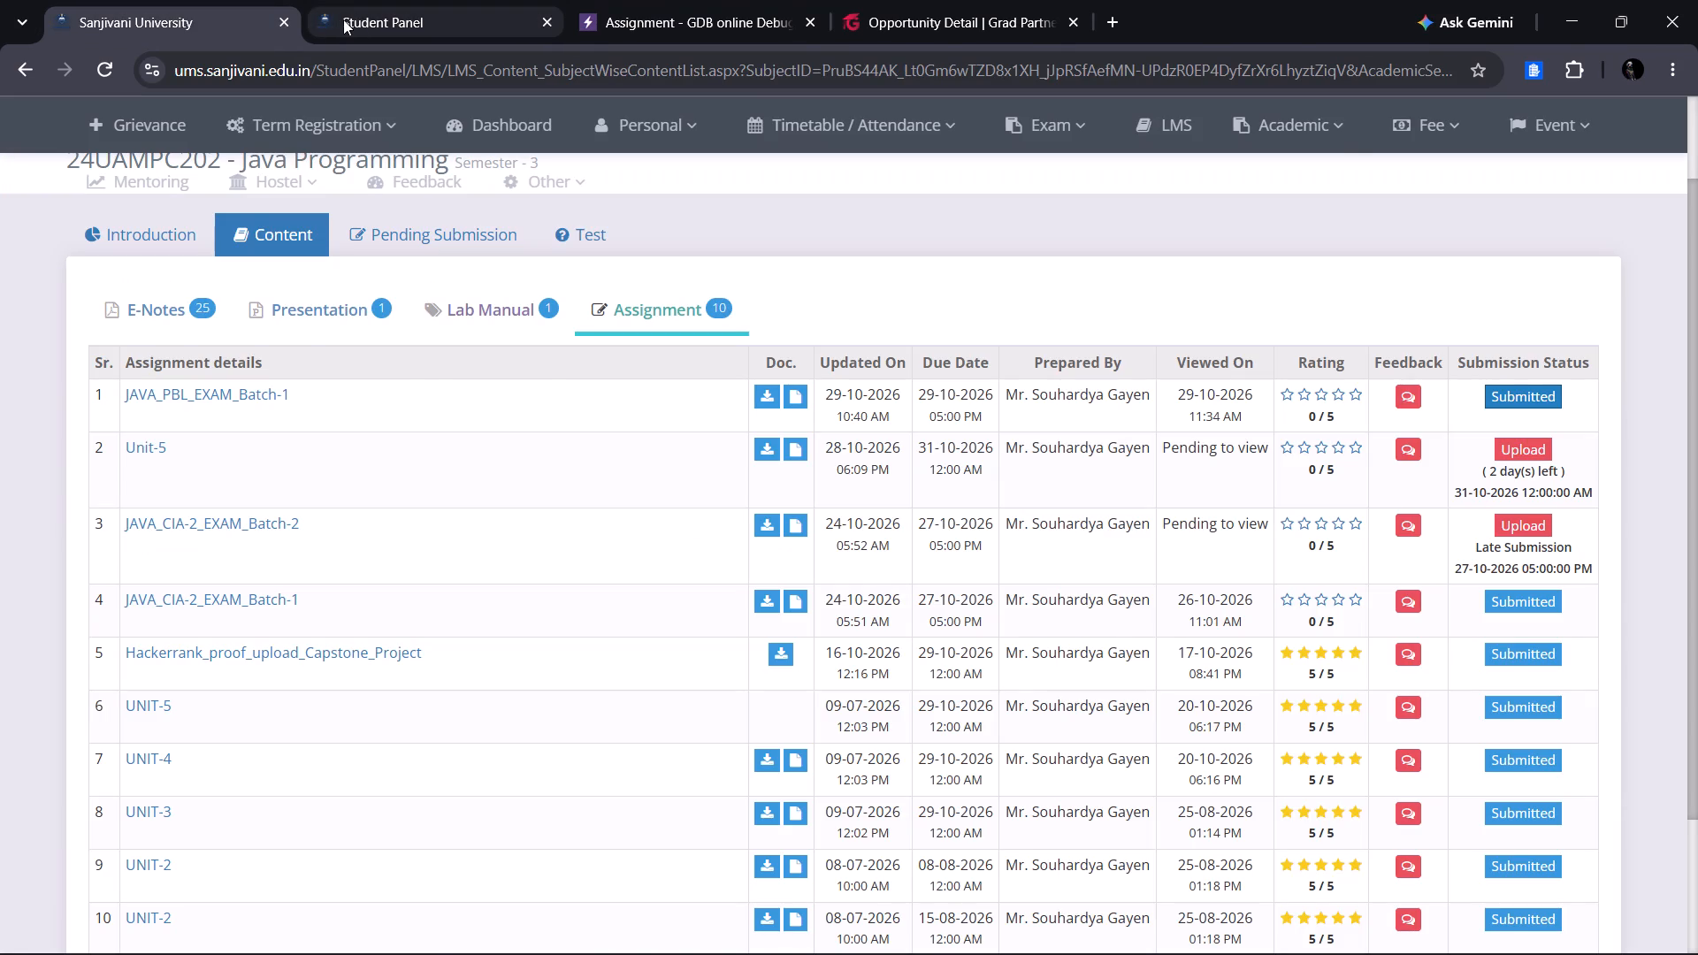
{"action": "left_click", "coordinate": [344, 19]}
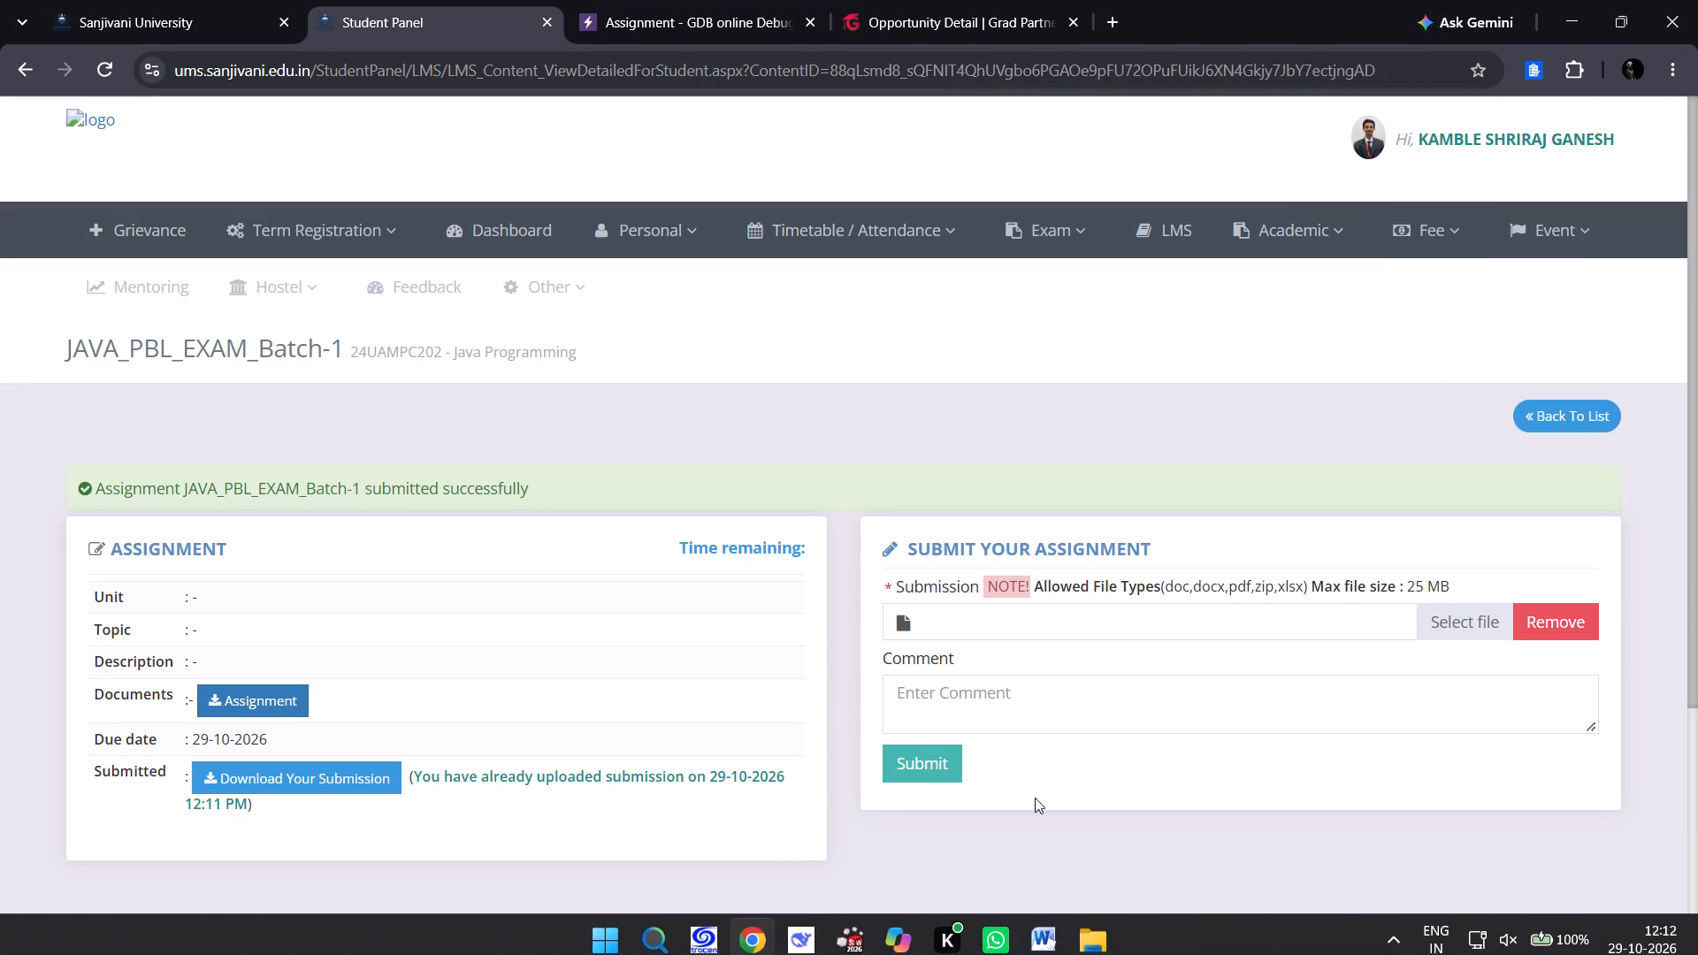
{"action": "left_click", "coordinate": [1587, 420]}
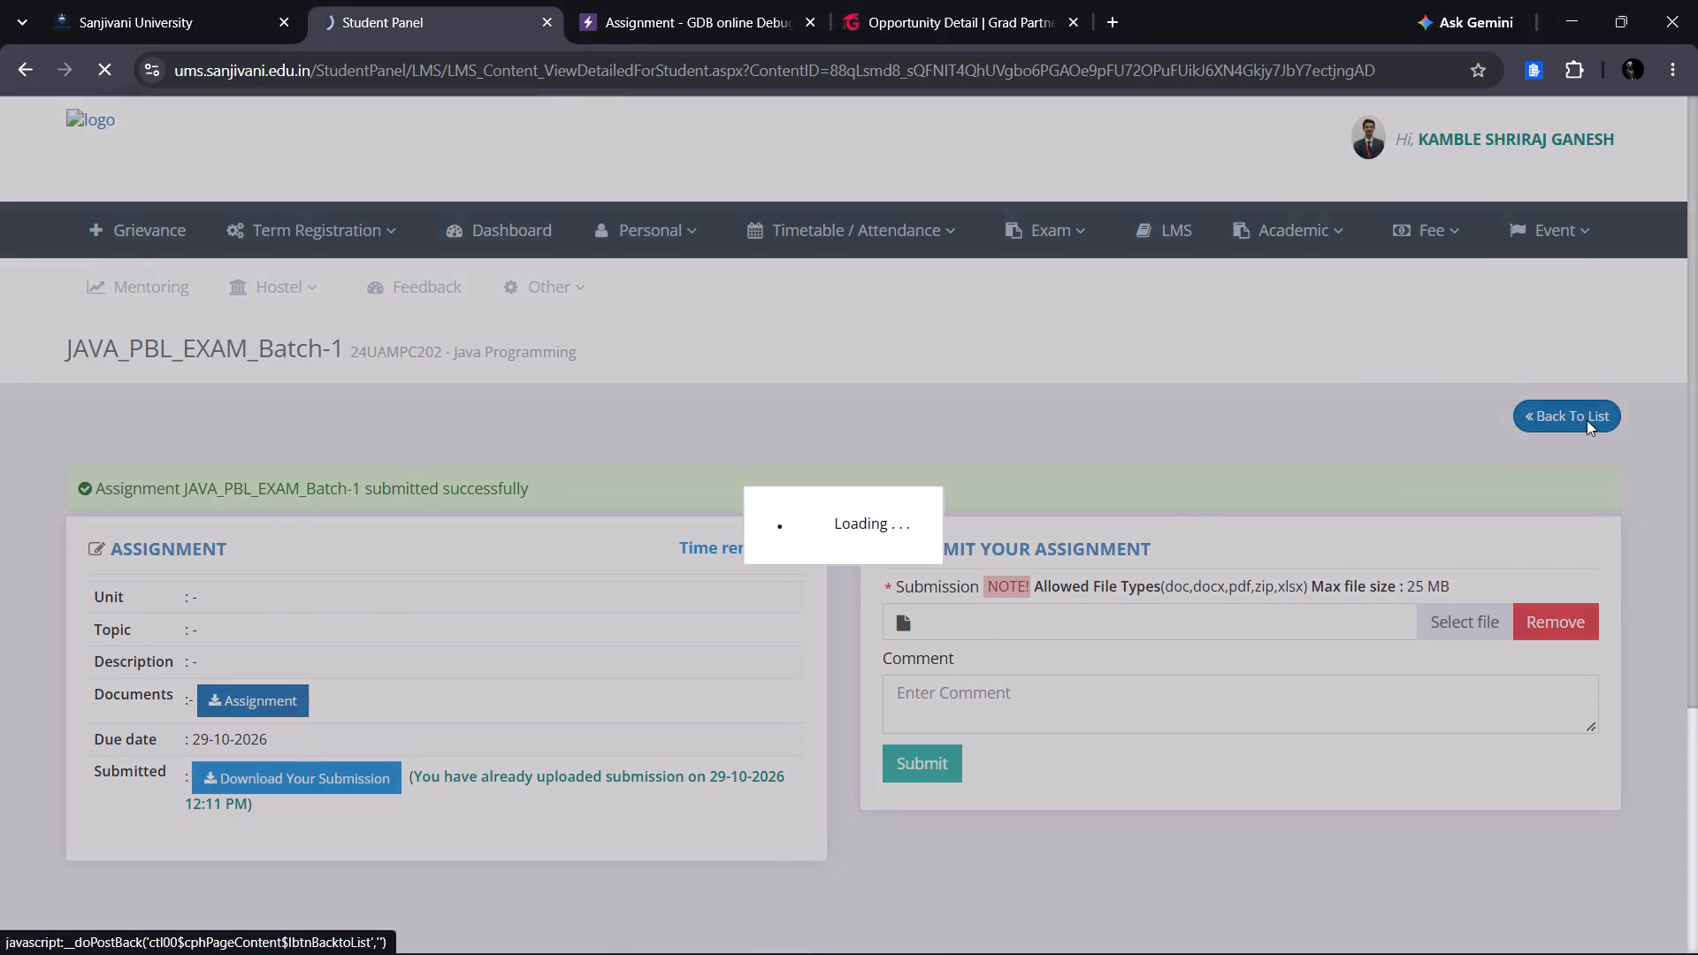